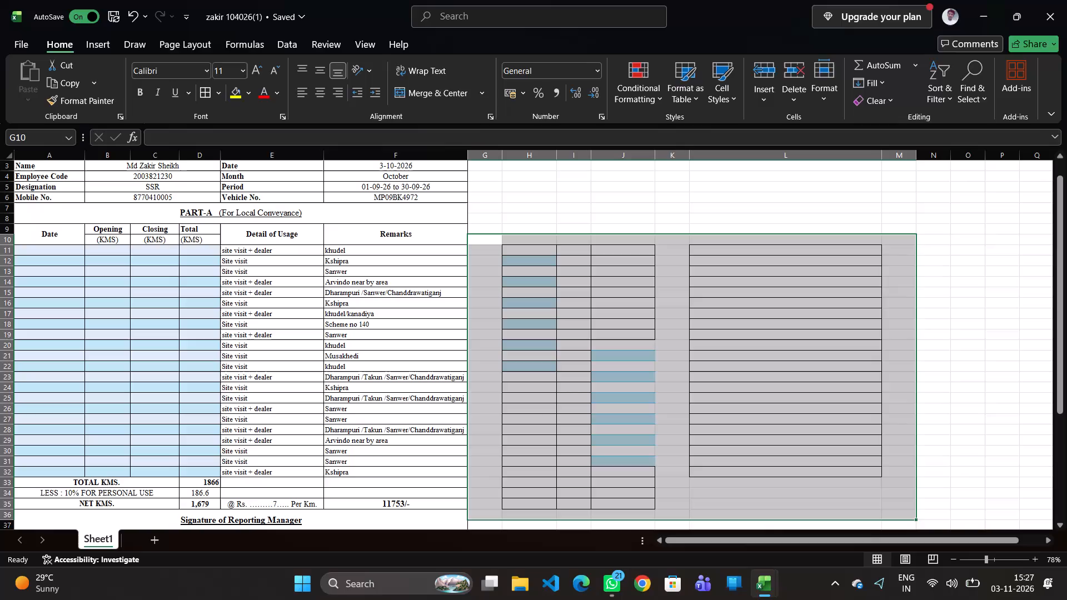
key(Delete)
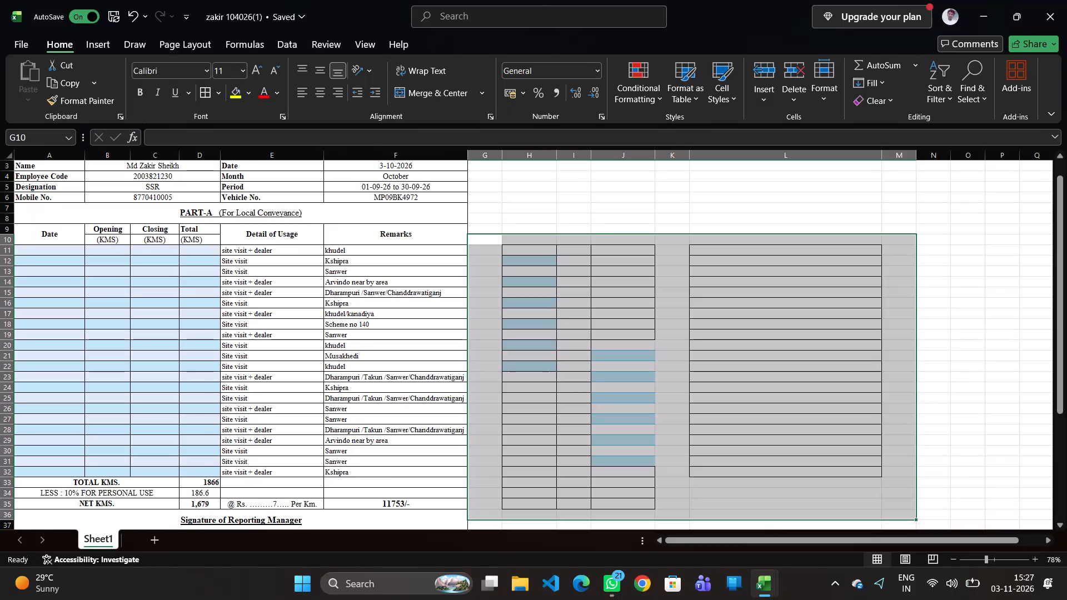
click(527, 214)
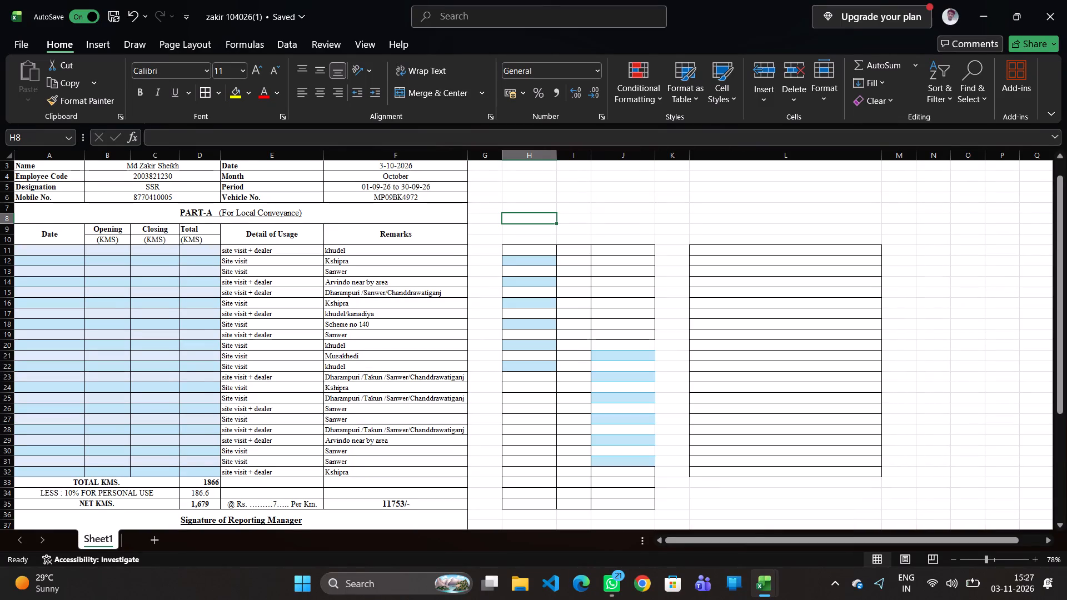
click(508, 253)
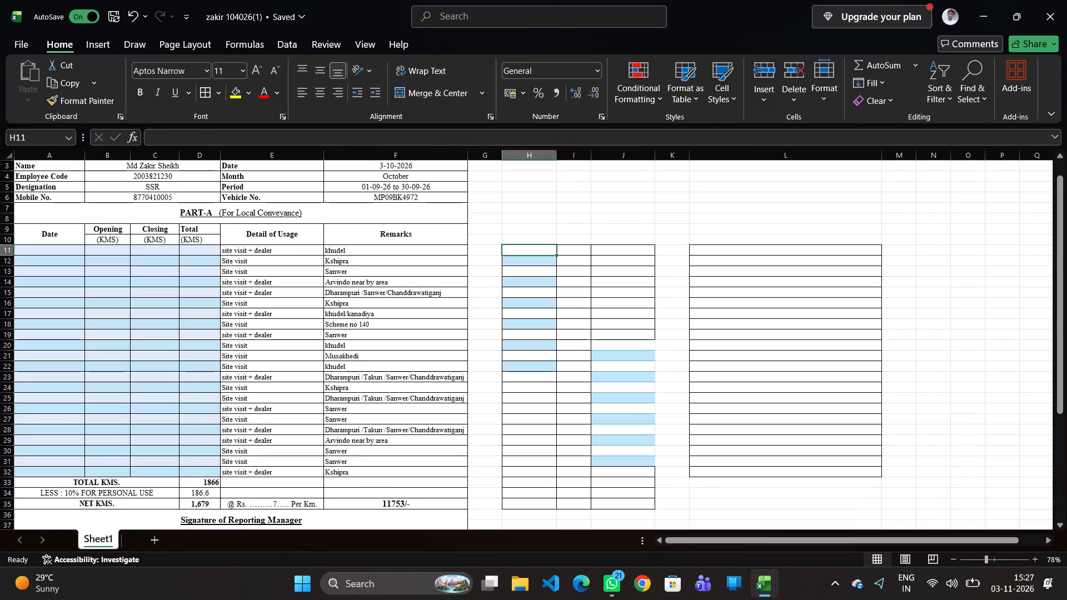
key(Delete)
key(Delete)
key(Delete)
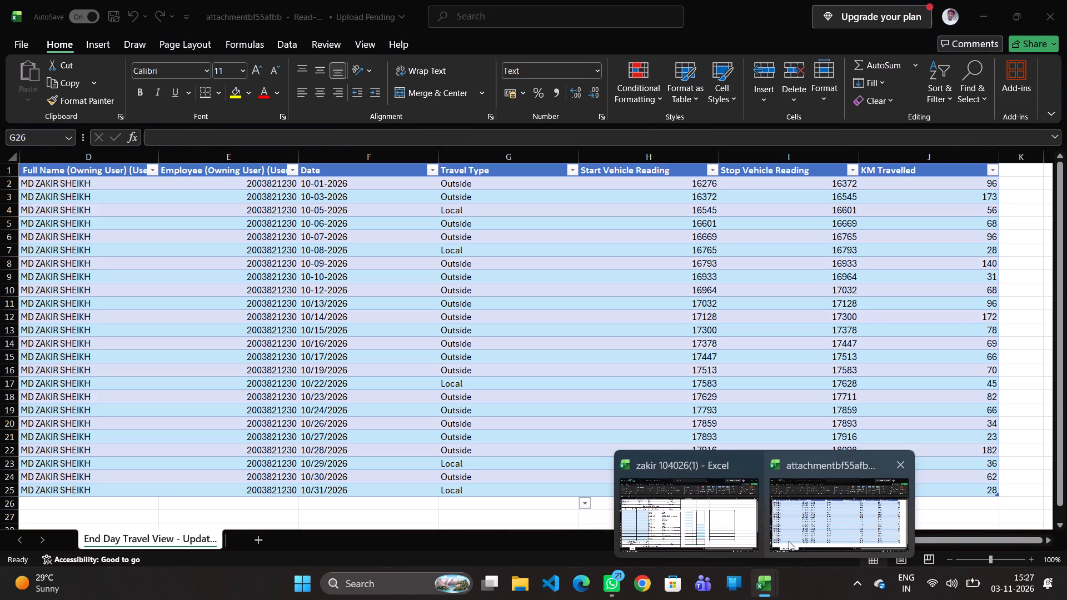
Switch to the End Day Travel View workbook and copy the Date column entries in F2:F25.
click(789, 541)
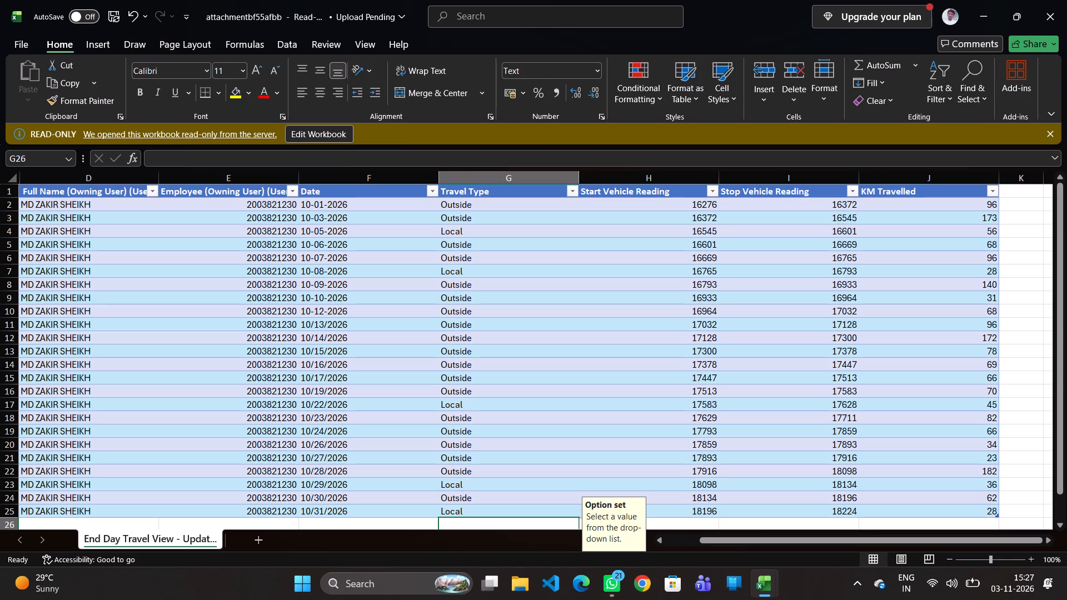
click(760, 587)
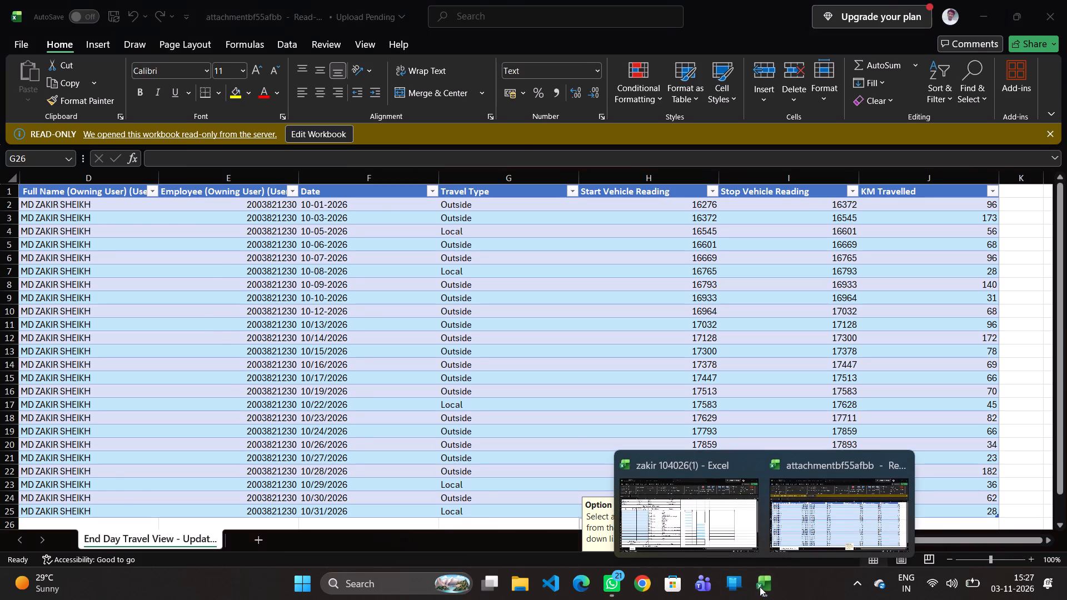
click(715, 533)
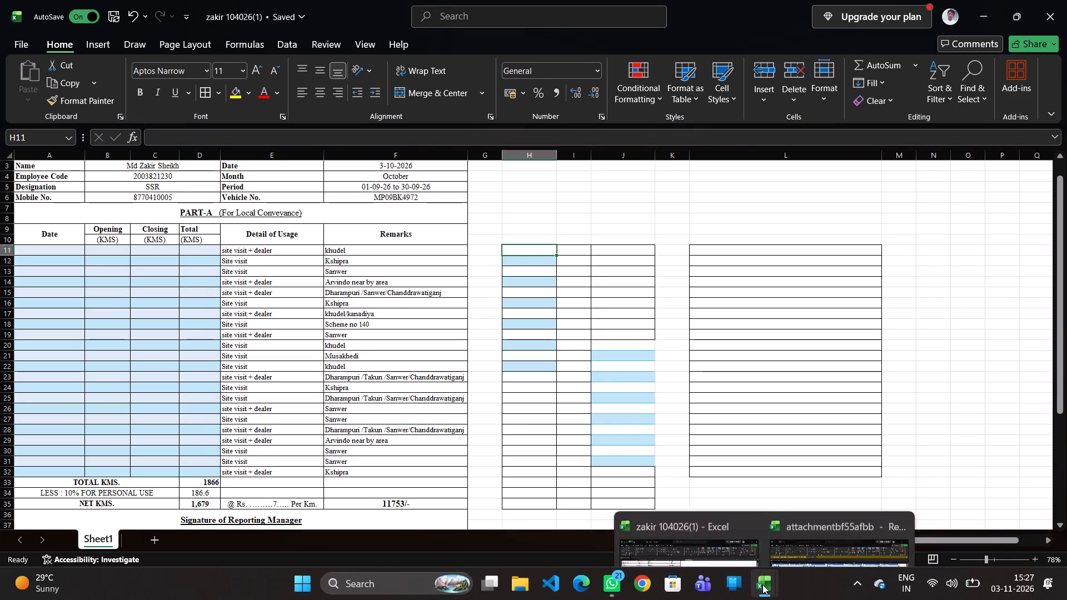
click(762, 584)
click(792, 539)
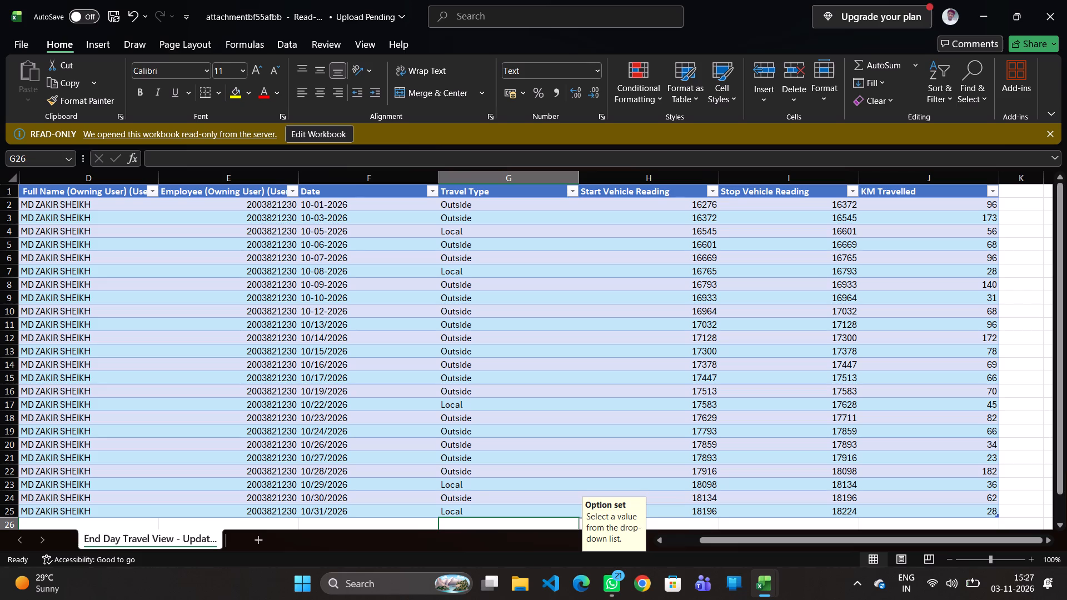
drag(393, 207, 406, 357)
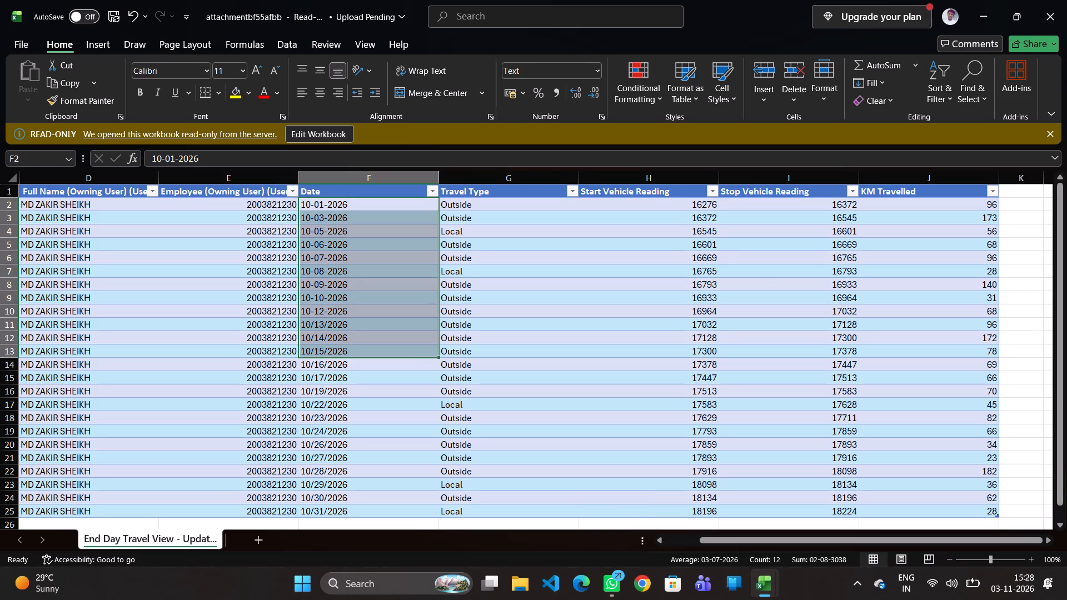
click(406, 357)
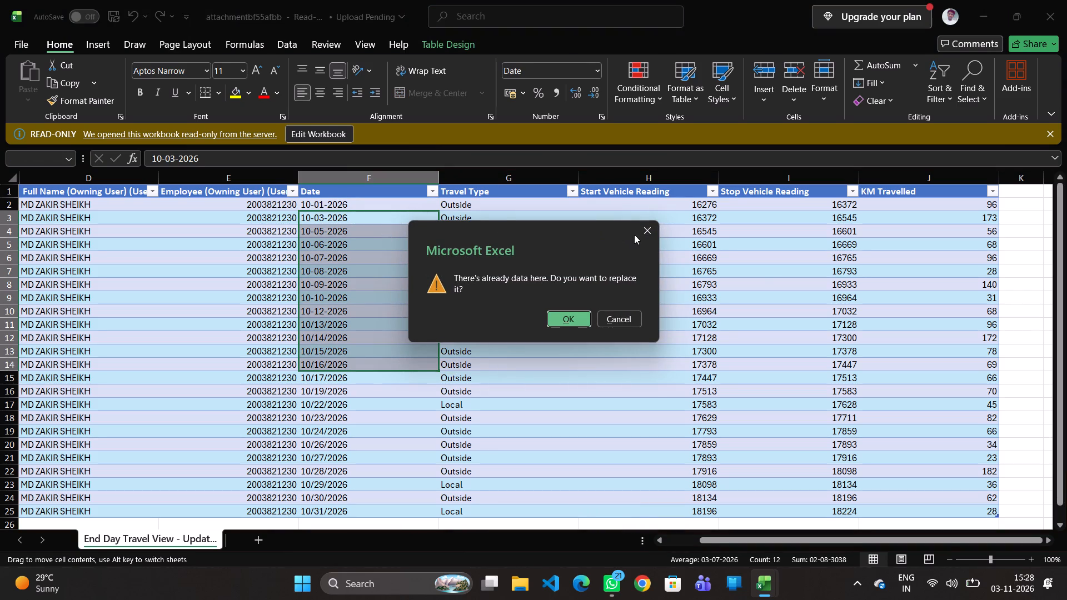
click(639, 231)
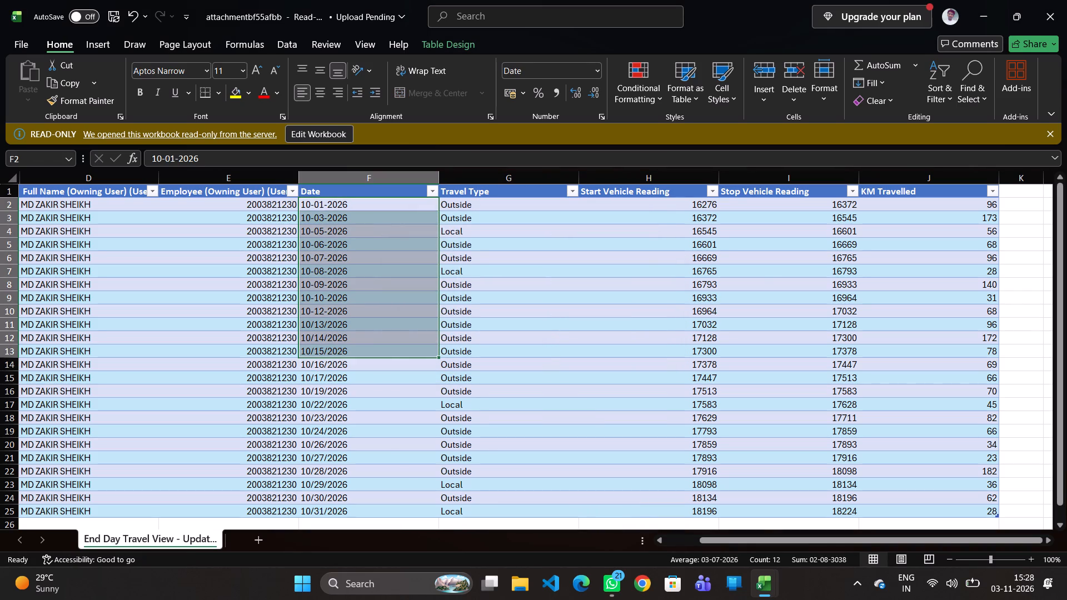
drag(385, 204, 392, 320)
click(392, 320)
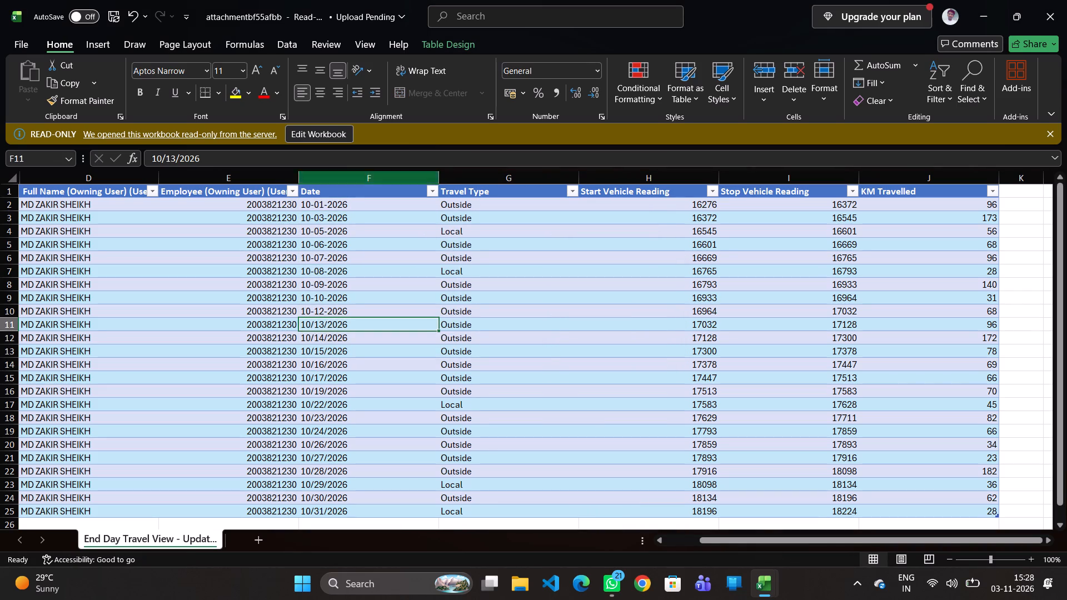
drag(414, 208, 415, 297)
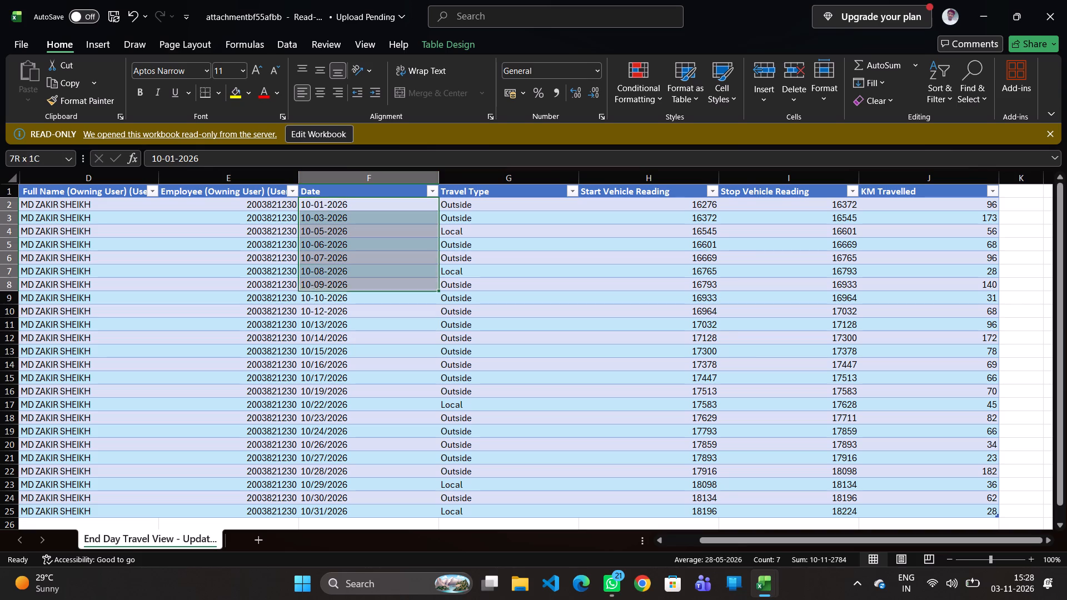
drag(415, 297, 400, 514)
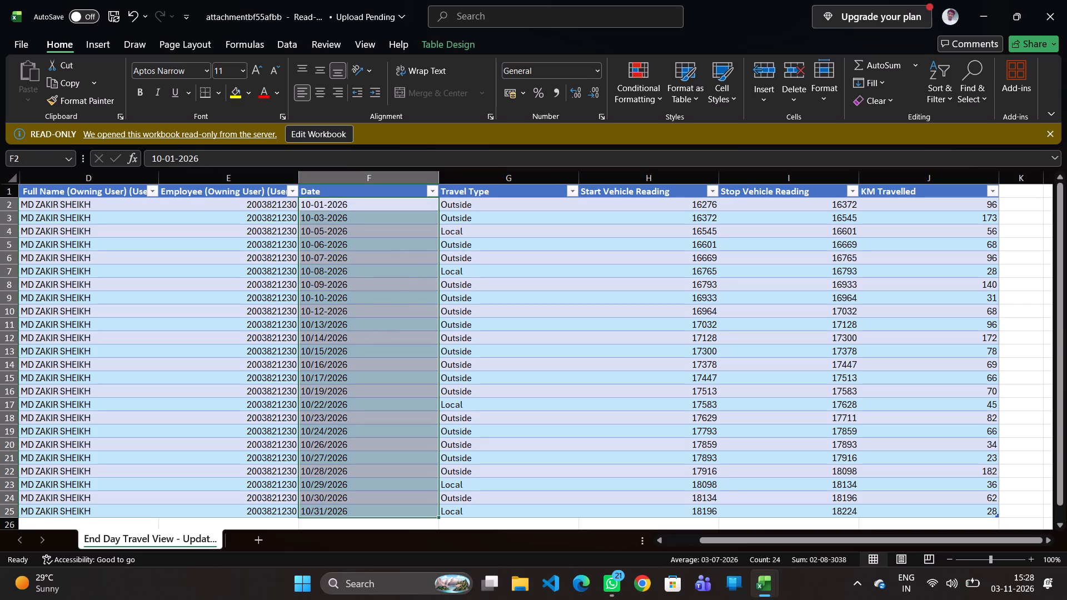
key(ctrl+c)
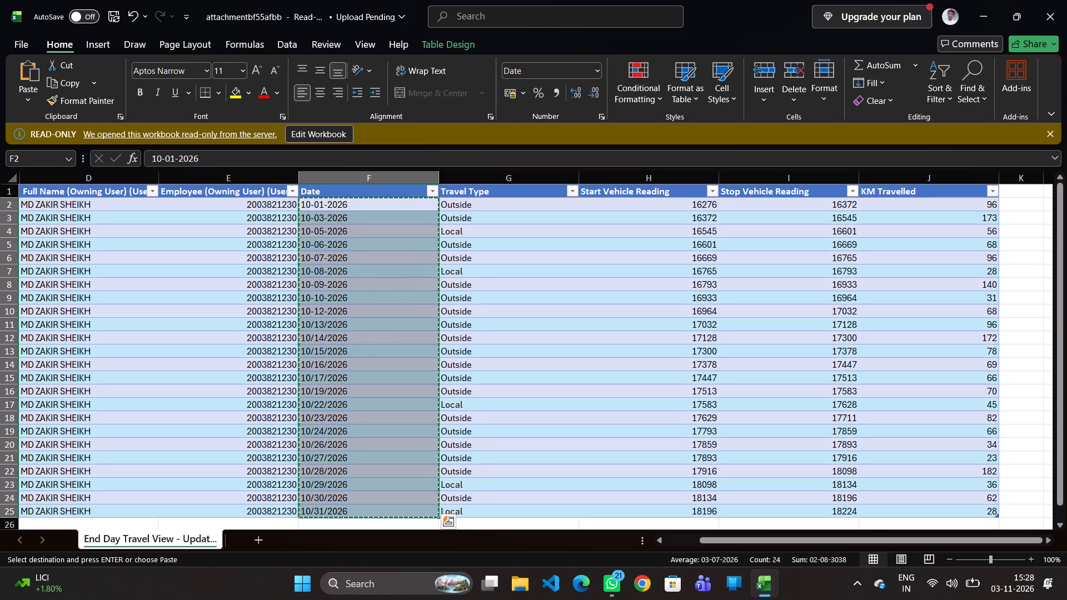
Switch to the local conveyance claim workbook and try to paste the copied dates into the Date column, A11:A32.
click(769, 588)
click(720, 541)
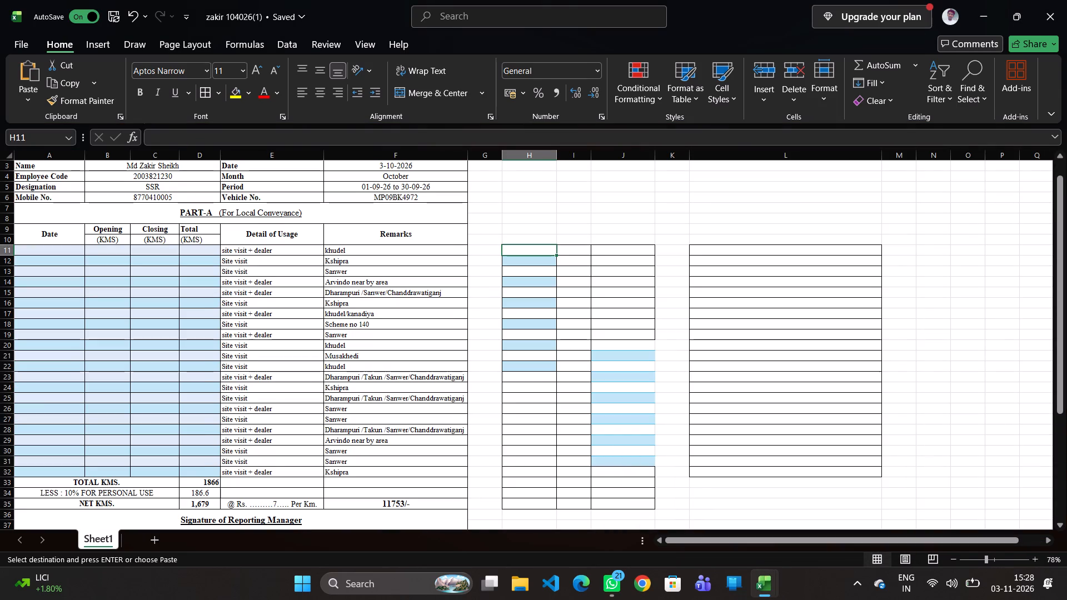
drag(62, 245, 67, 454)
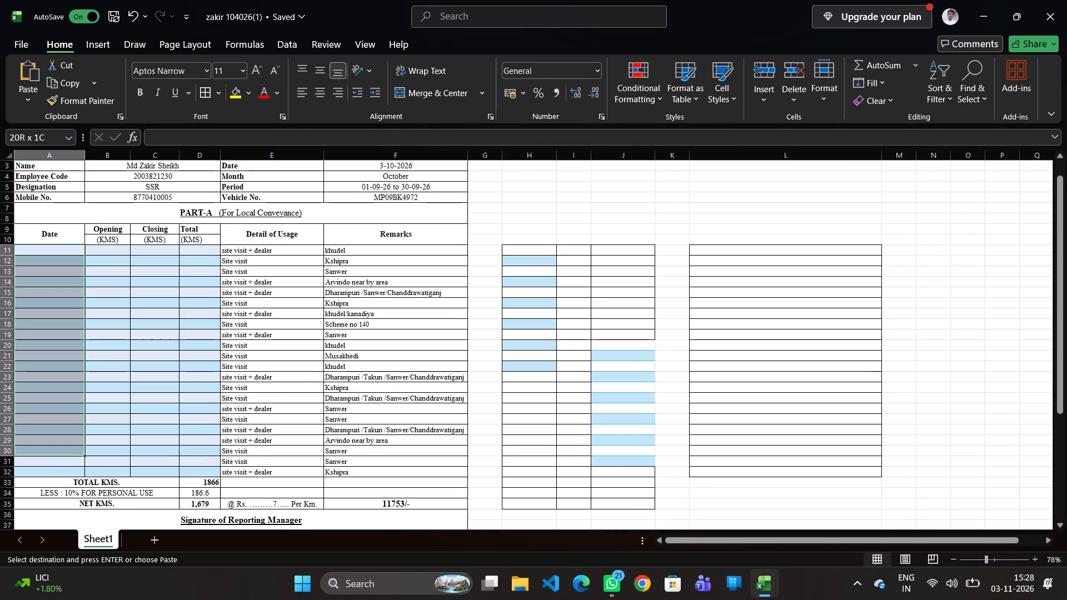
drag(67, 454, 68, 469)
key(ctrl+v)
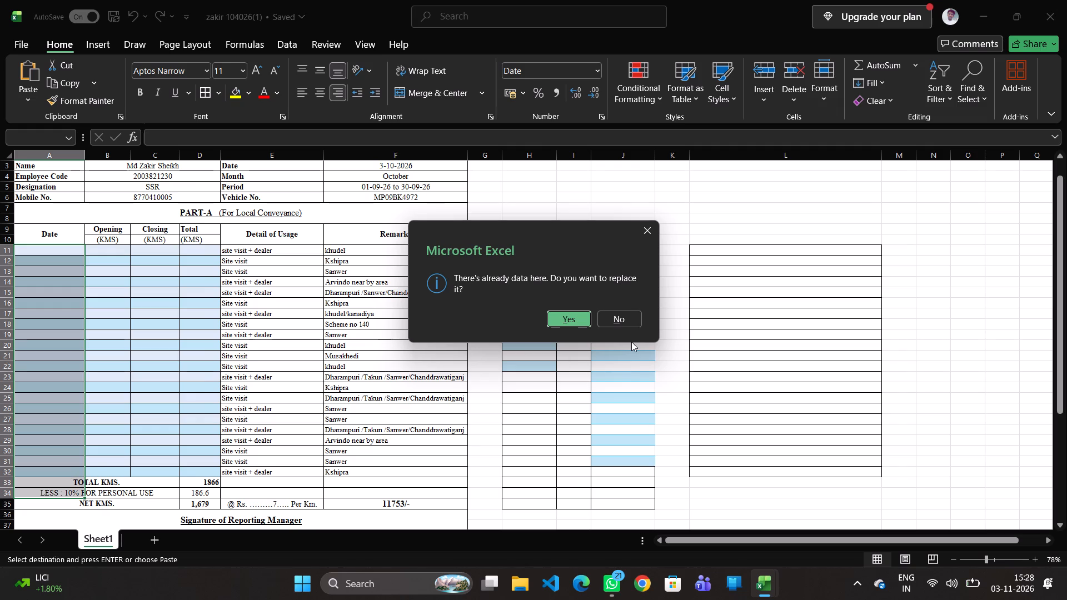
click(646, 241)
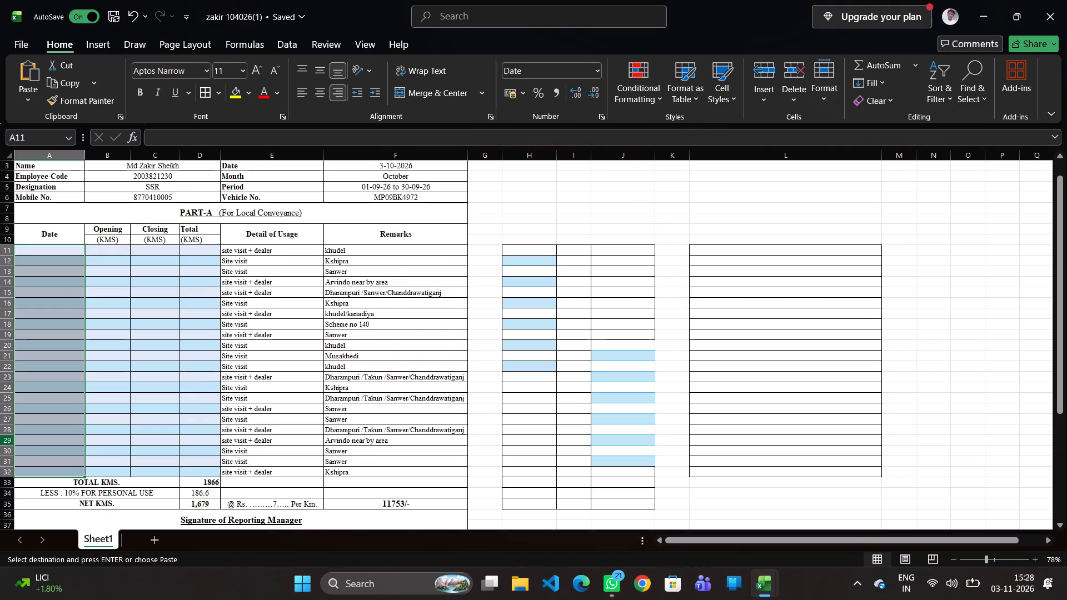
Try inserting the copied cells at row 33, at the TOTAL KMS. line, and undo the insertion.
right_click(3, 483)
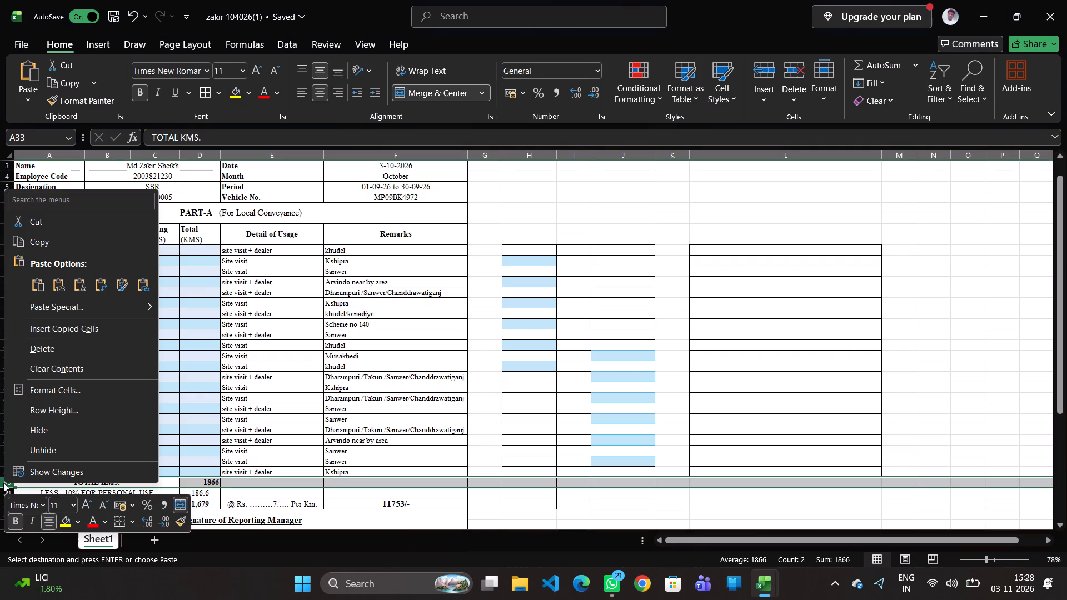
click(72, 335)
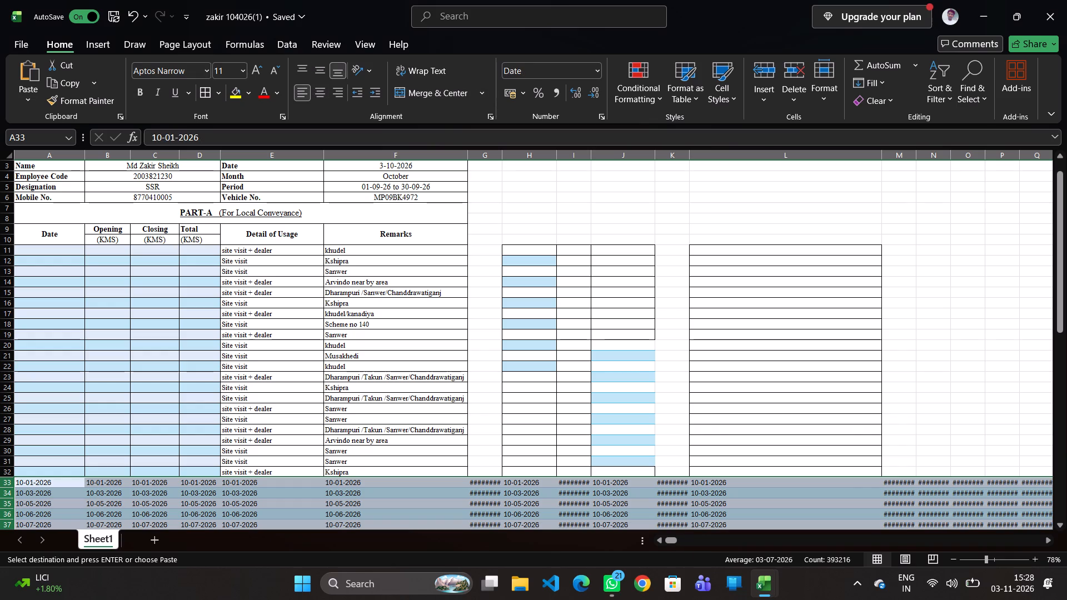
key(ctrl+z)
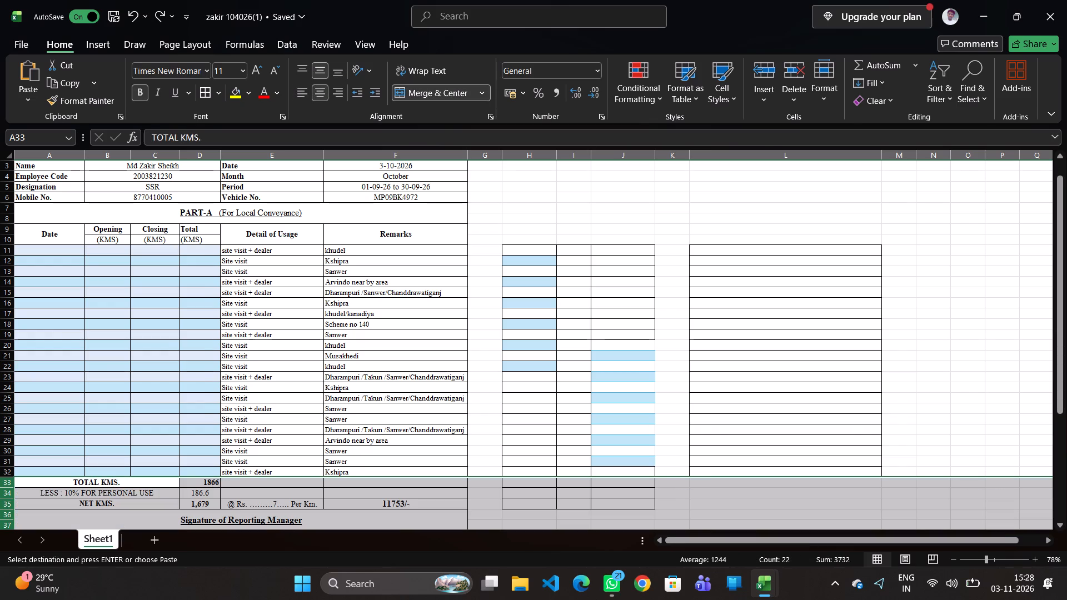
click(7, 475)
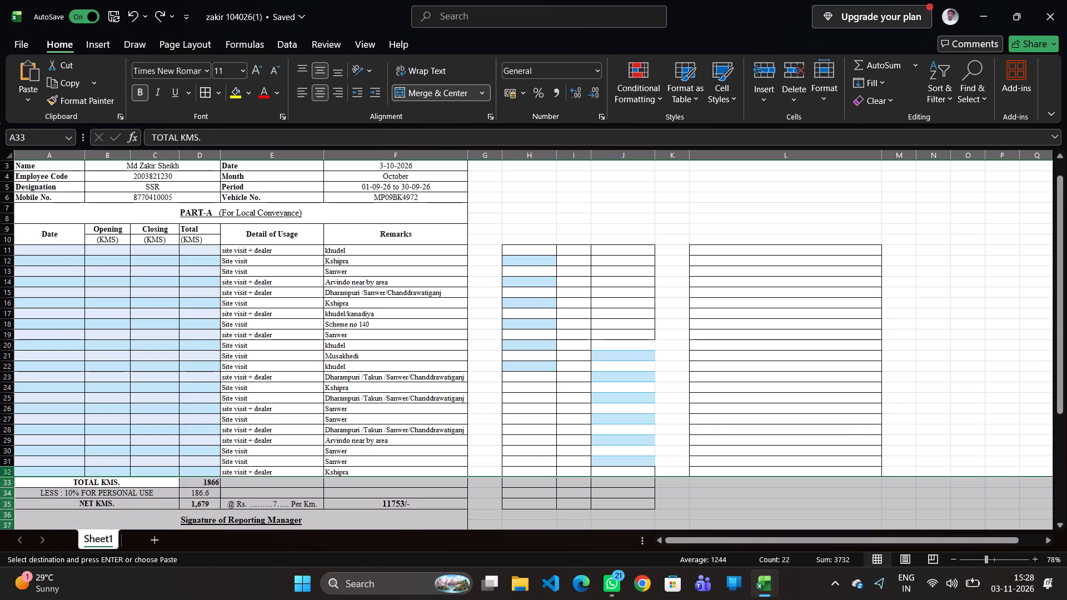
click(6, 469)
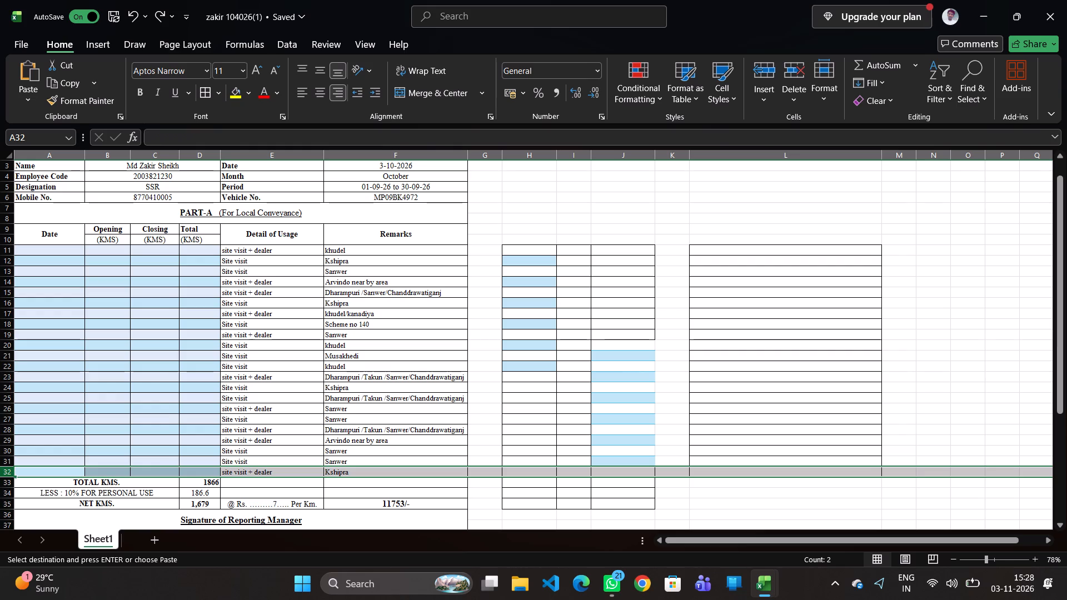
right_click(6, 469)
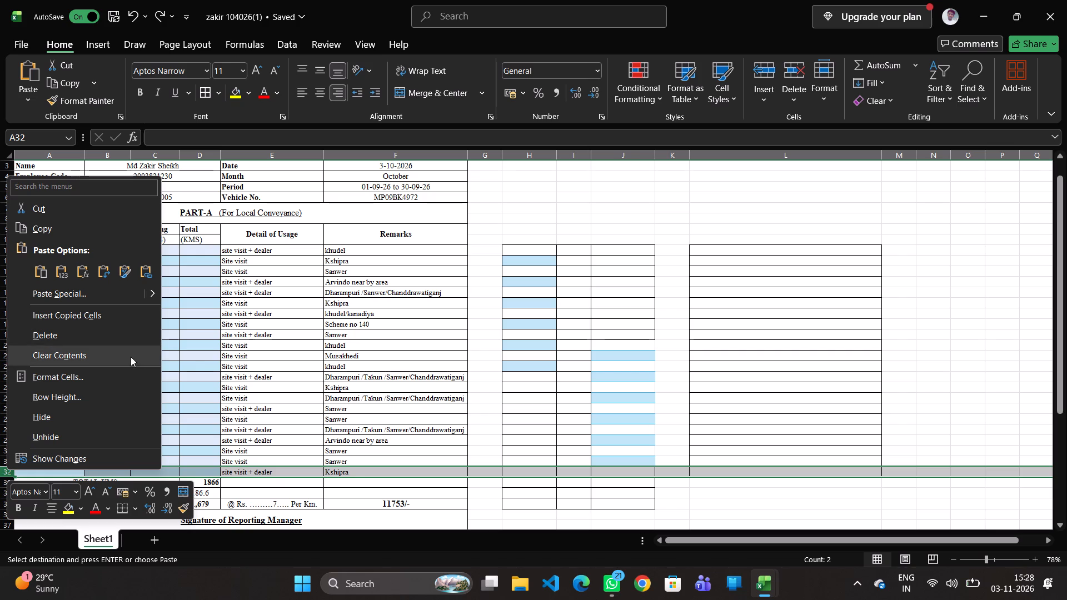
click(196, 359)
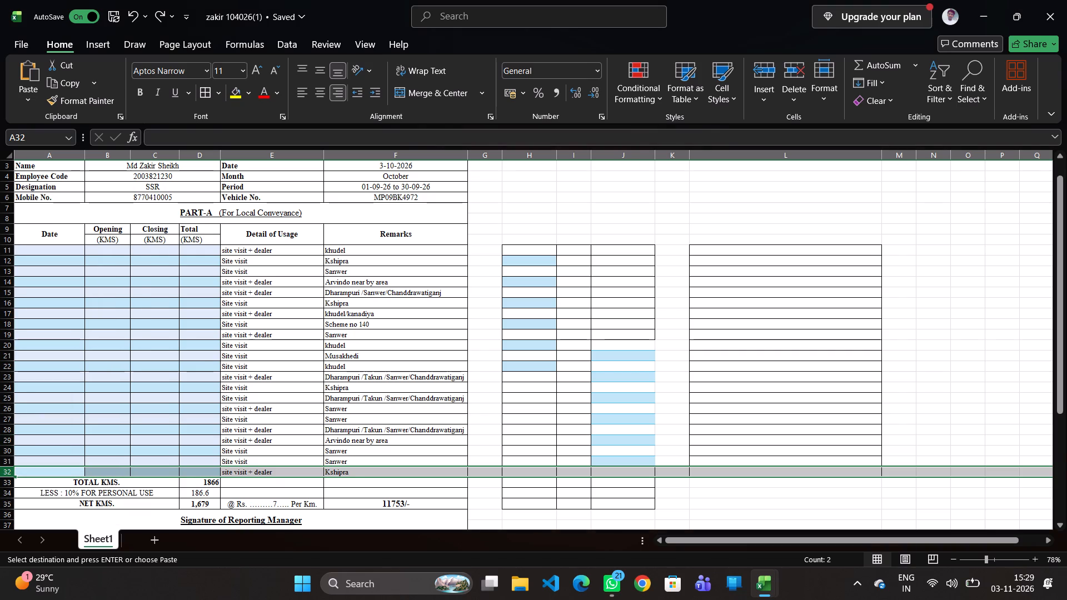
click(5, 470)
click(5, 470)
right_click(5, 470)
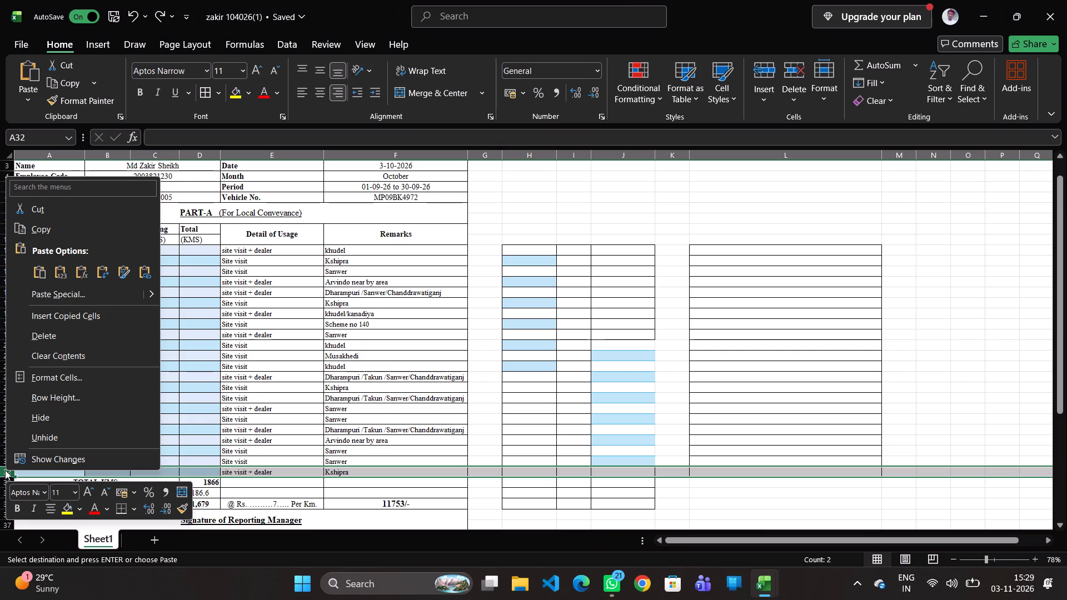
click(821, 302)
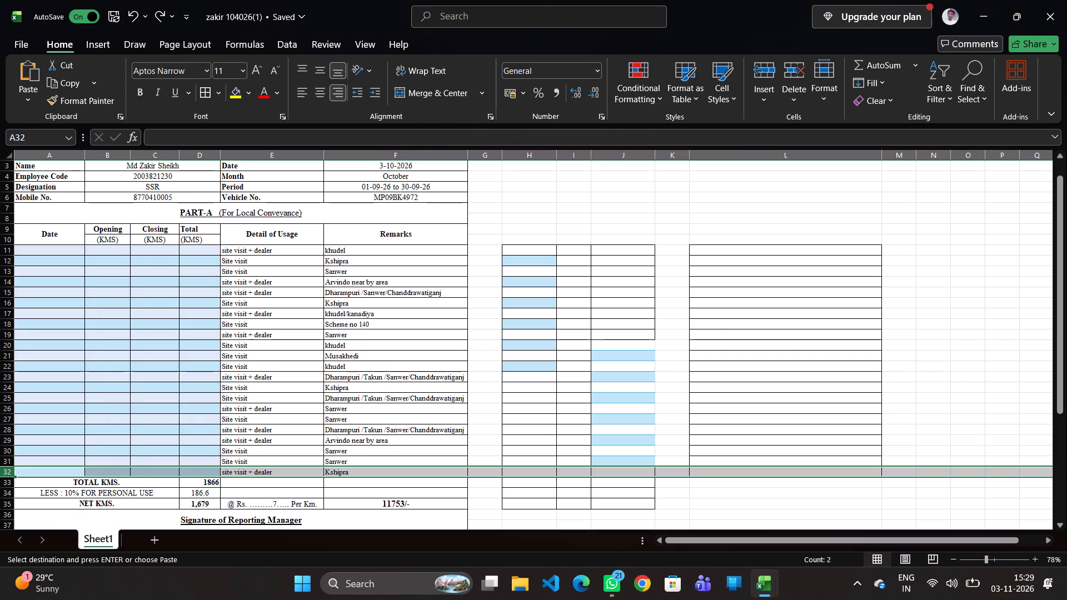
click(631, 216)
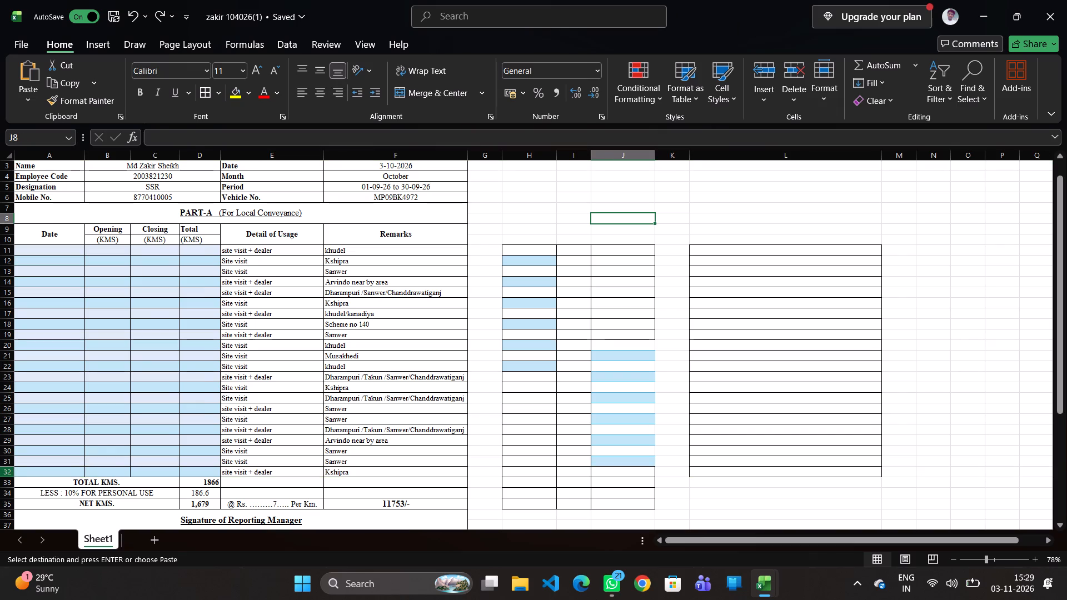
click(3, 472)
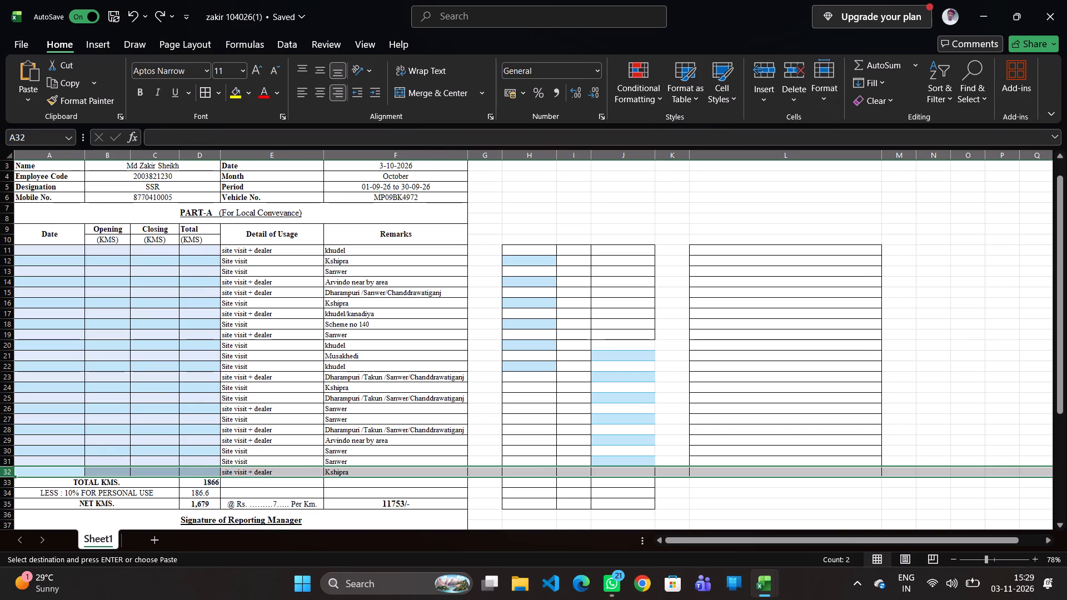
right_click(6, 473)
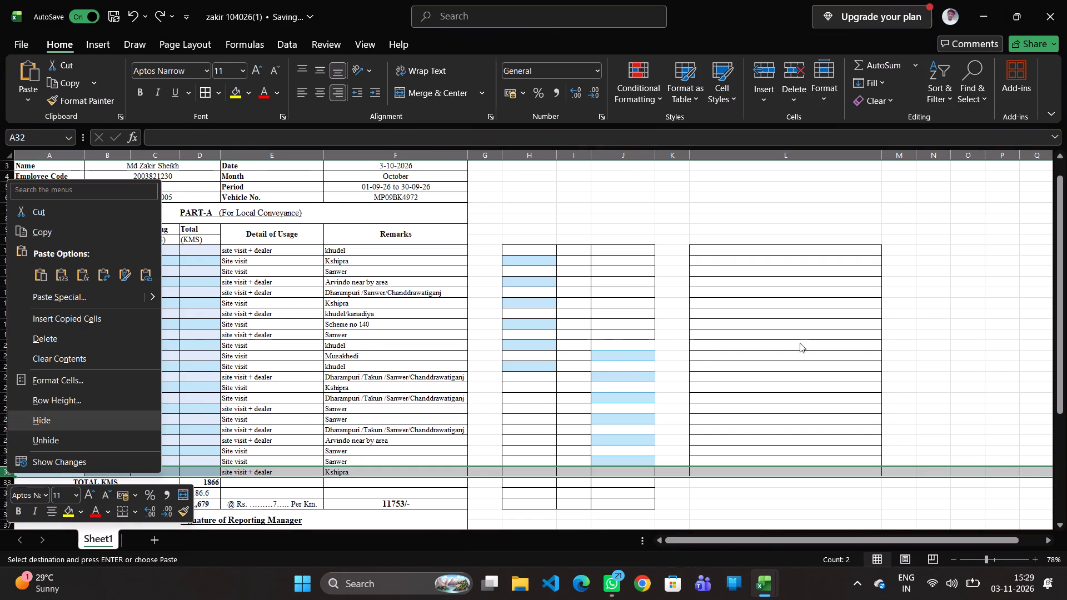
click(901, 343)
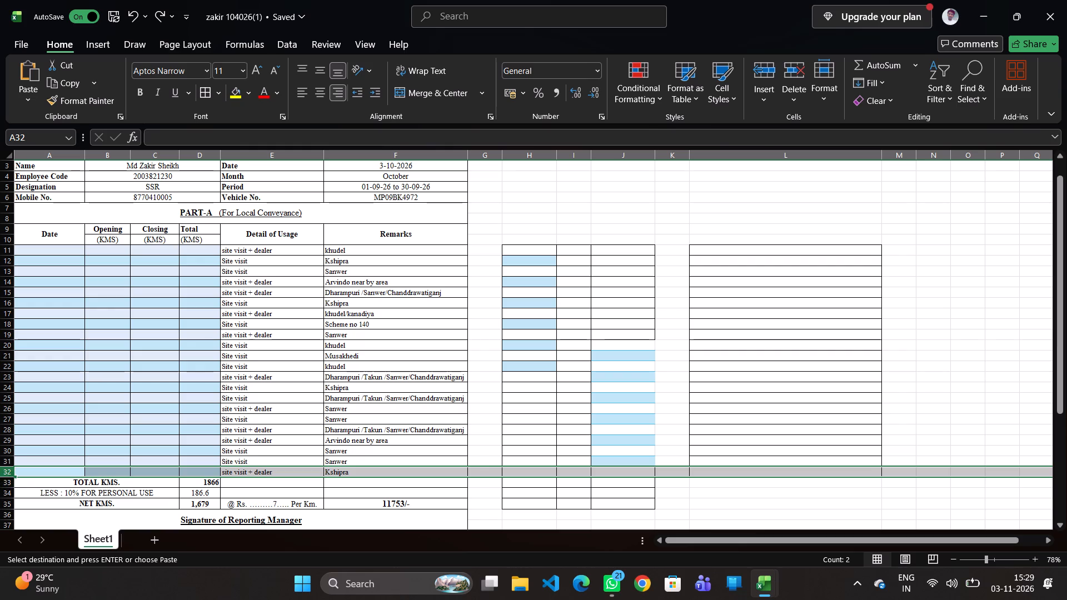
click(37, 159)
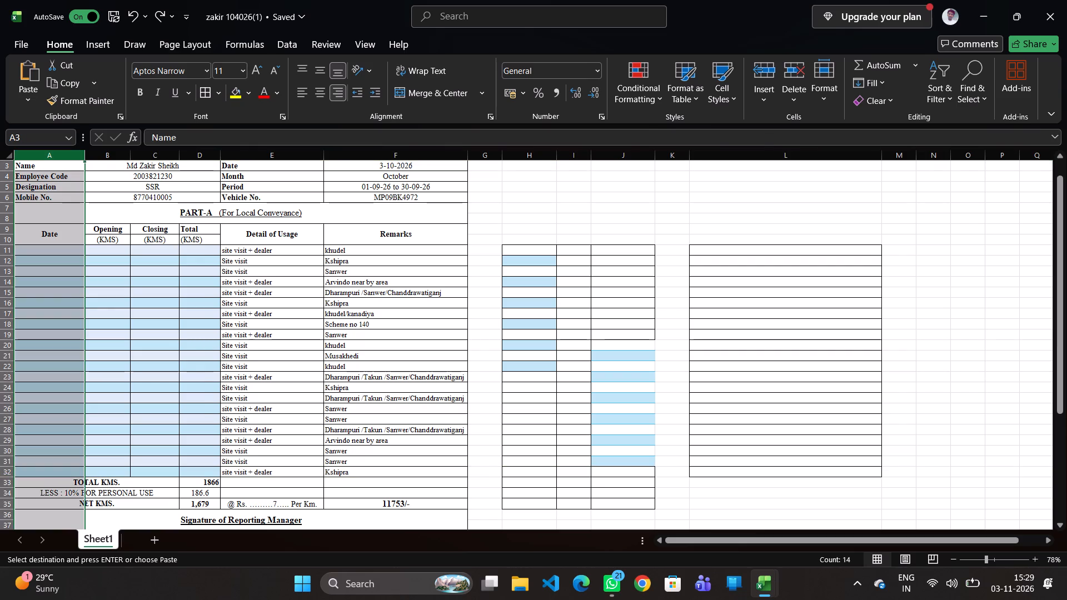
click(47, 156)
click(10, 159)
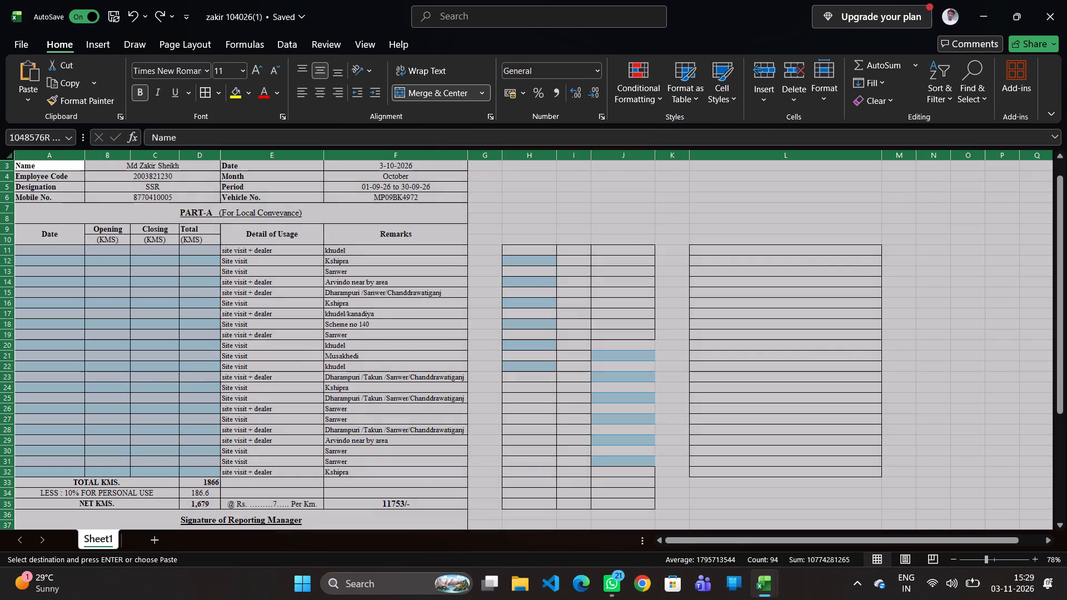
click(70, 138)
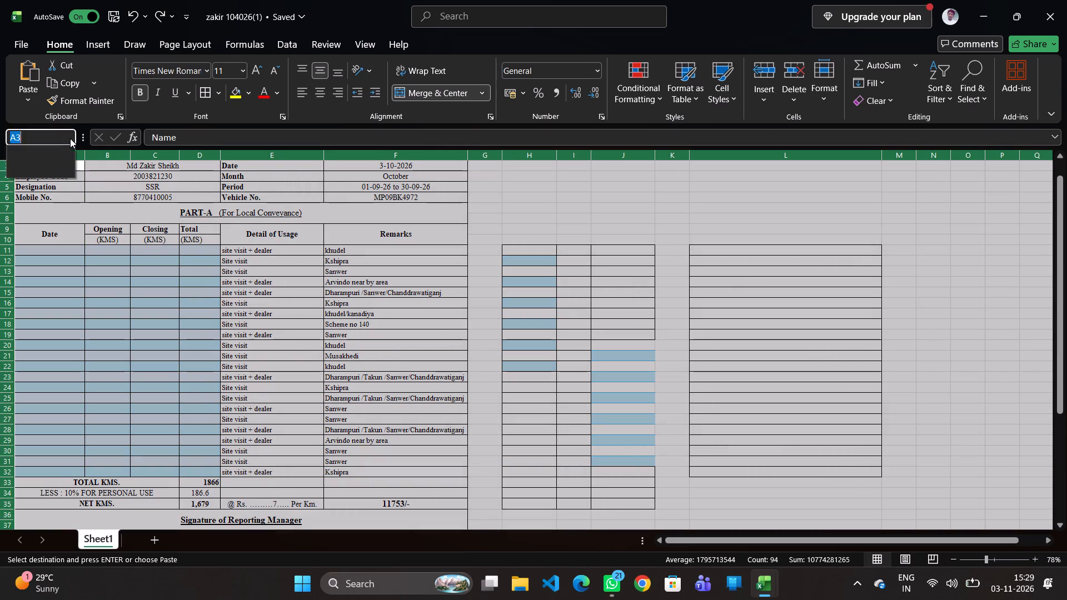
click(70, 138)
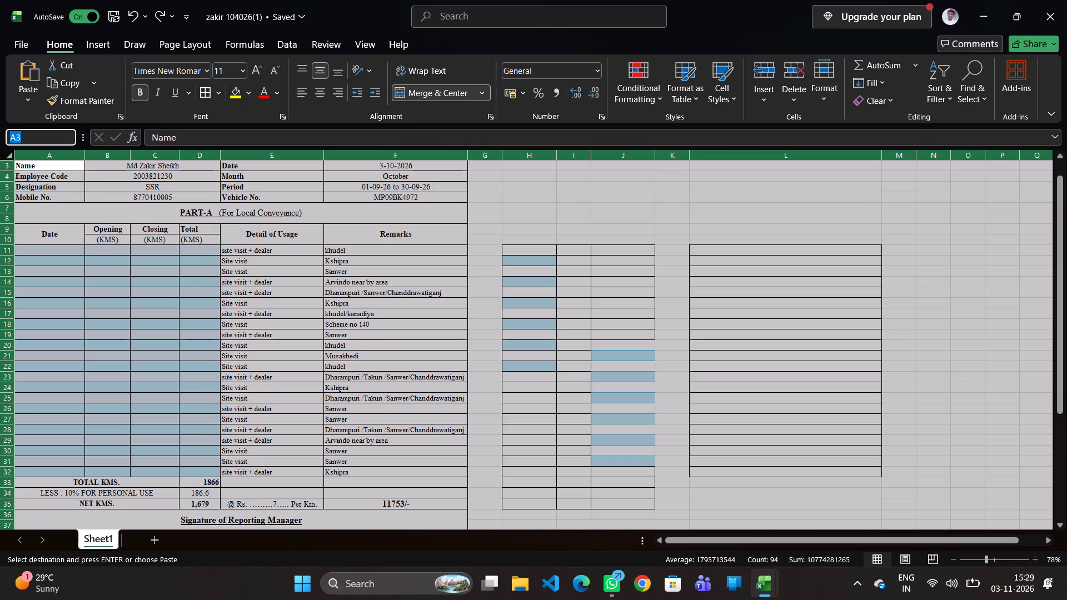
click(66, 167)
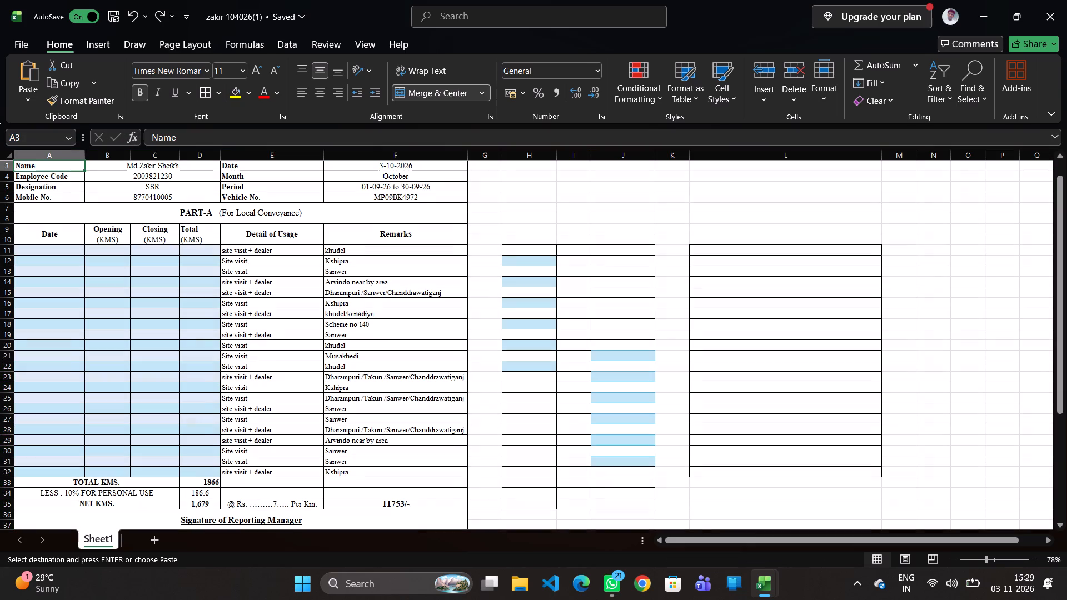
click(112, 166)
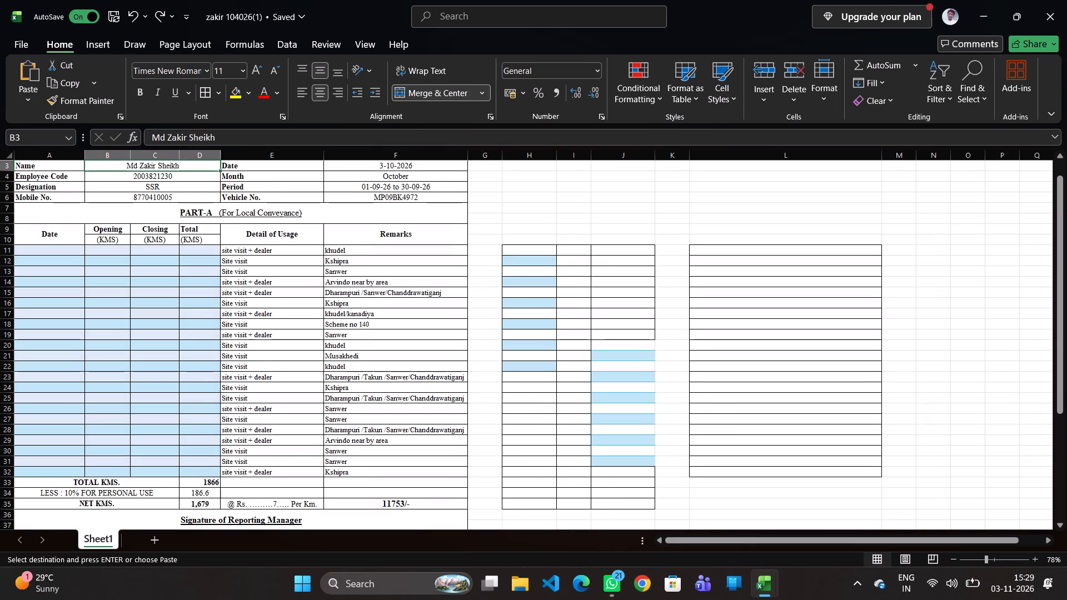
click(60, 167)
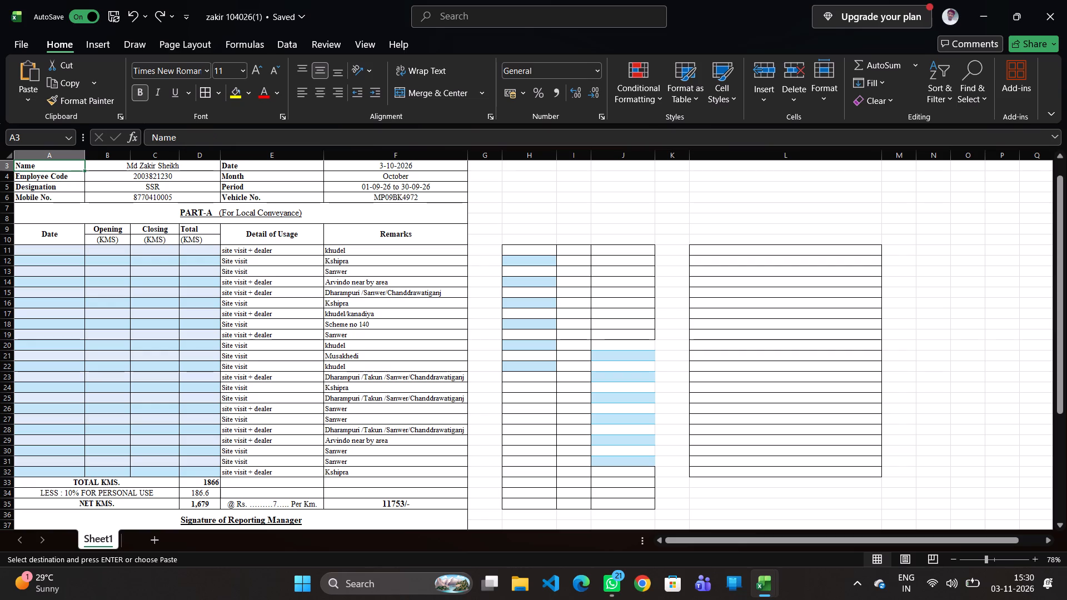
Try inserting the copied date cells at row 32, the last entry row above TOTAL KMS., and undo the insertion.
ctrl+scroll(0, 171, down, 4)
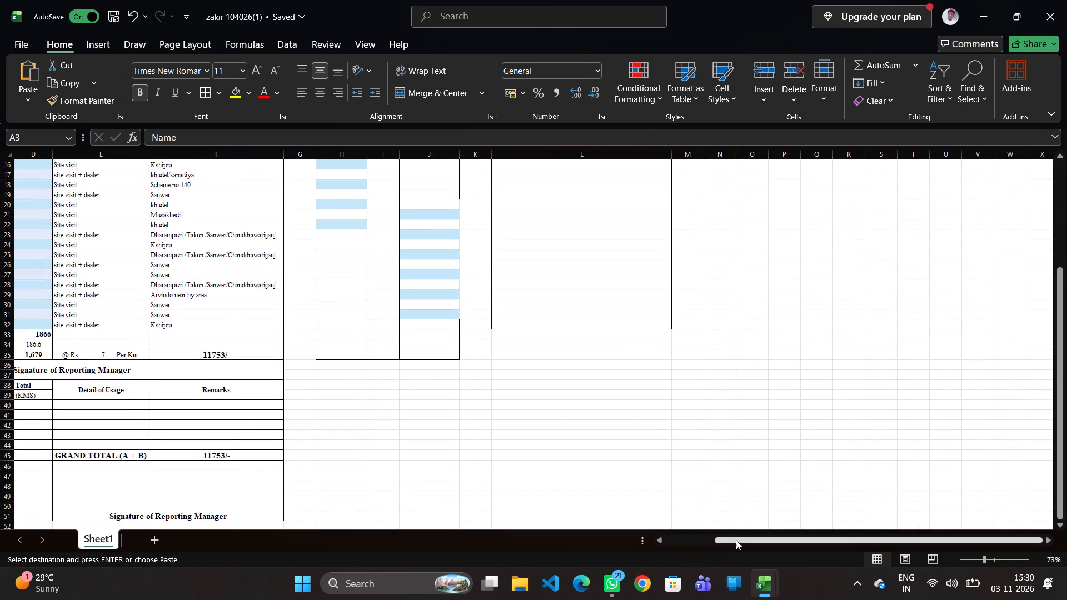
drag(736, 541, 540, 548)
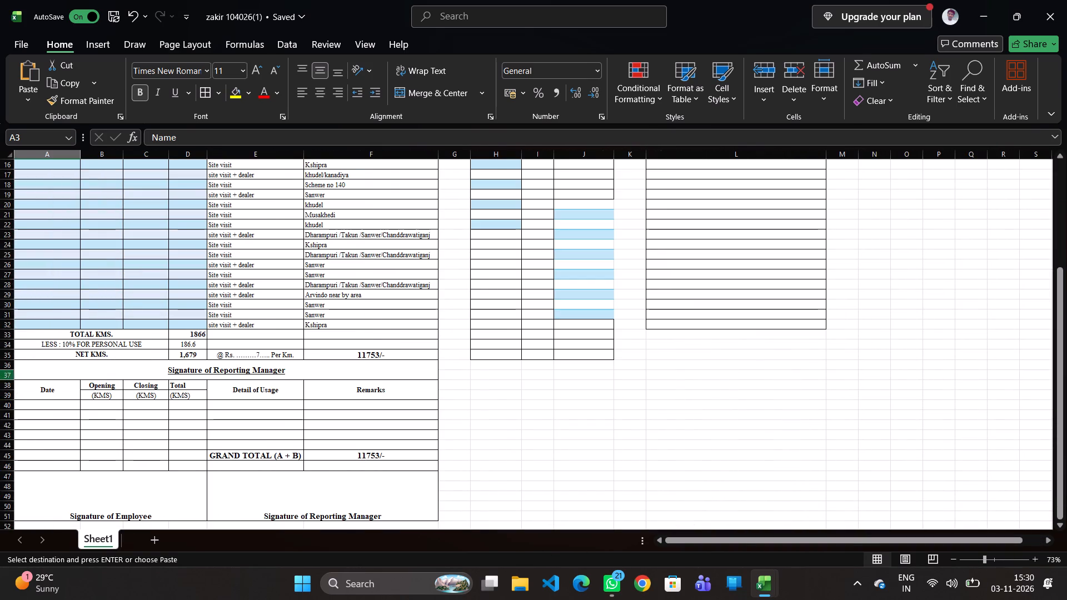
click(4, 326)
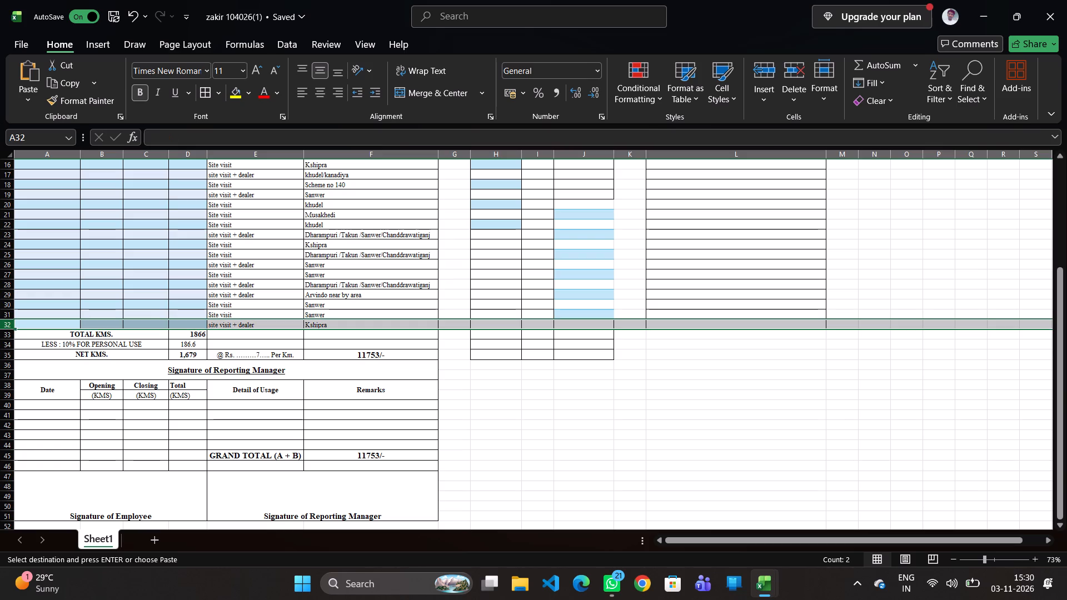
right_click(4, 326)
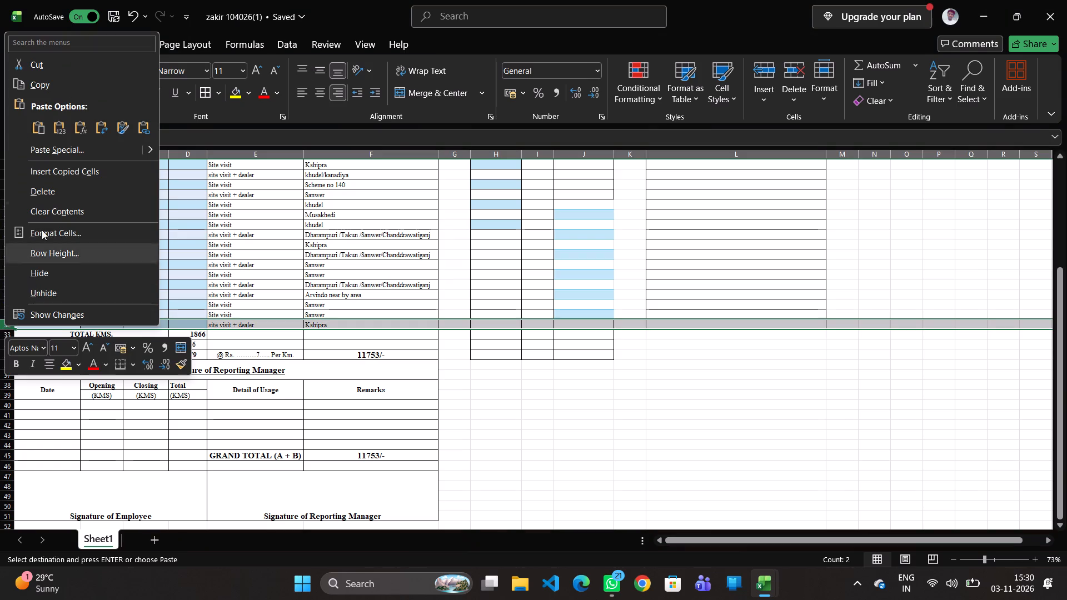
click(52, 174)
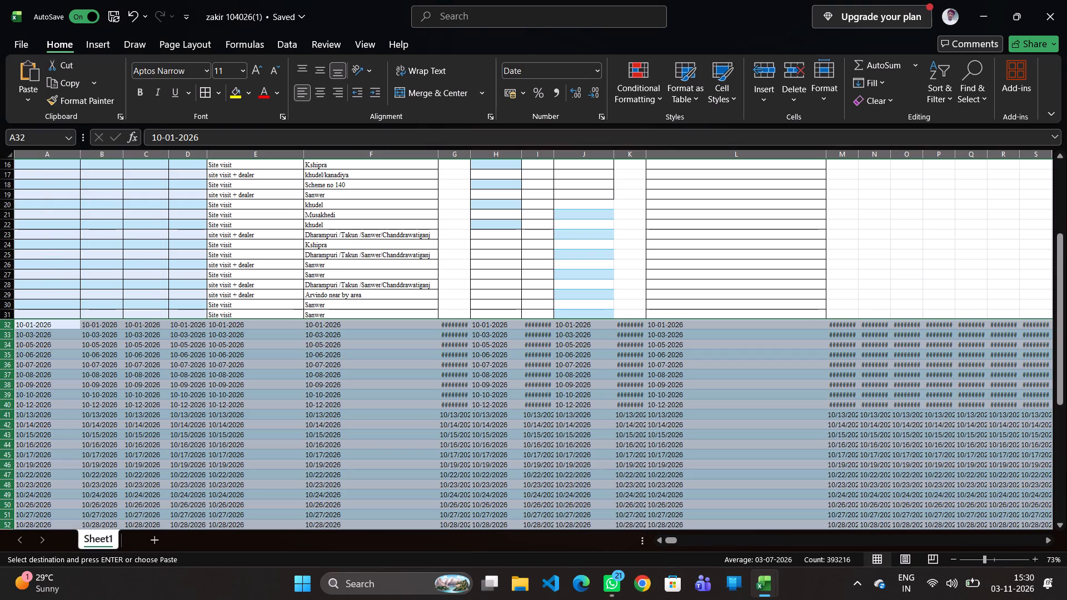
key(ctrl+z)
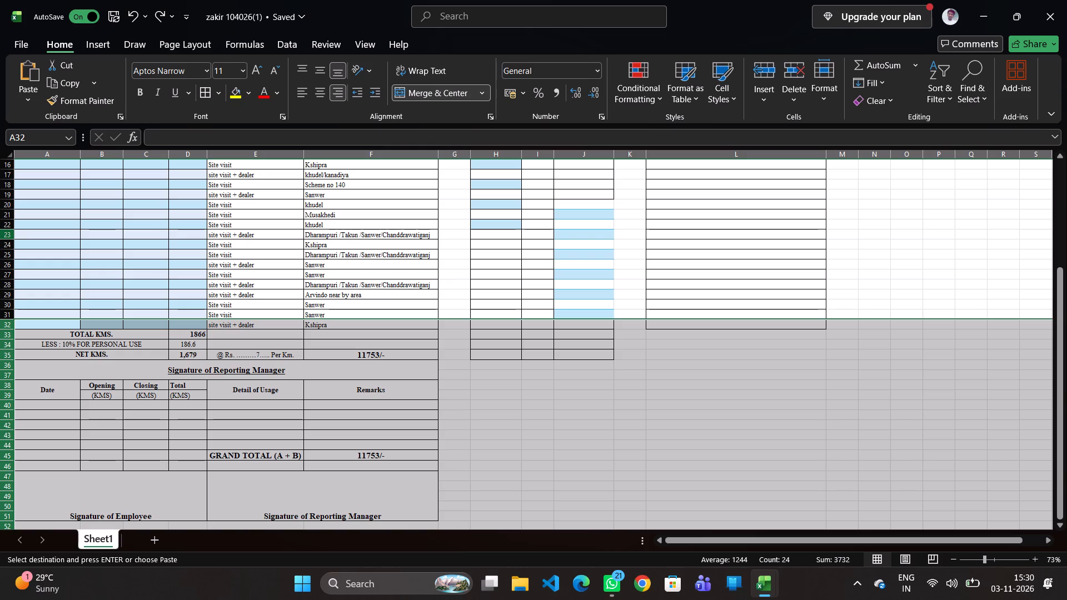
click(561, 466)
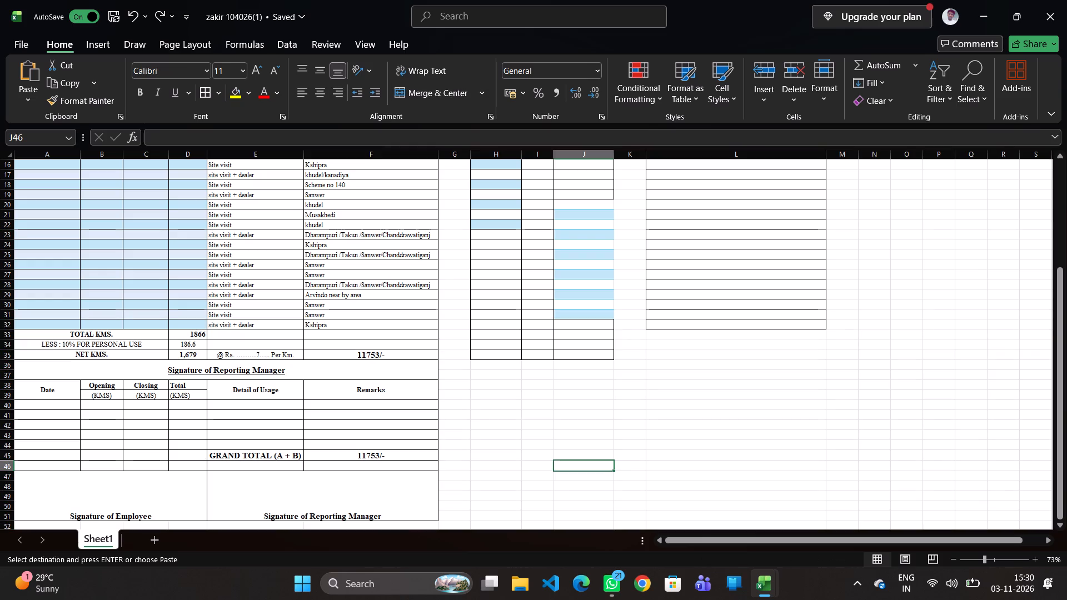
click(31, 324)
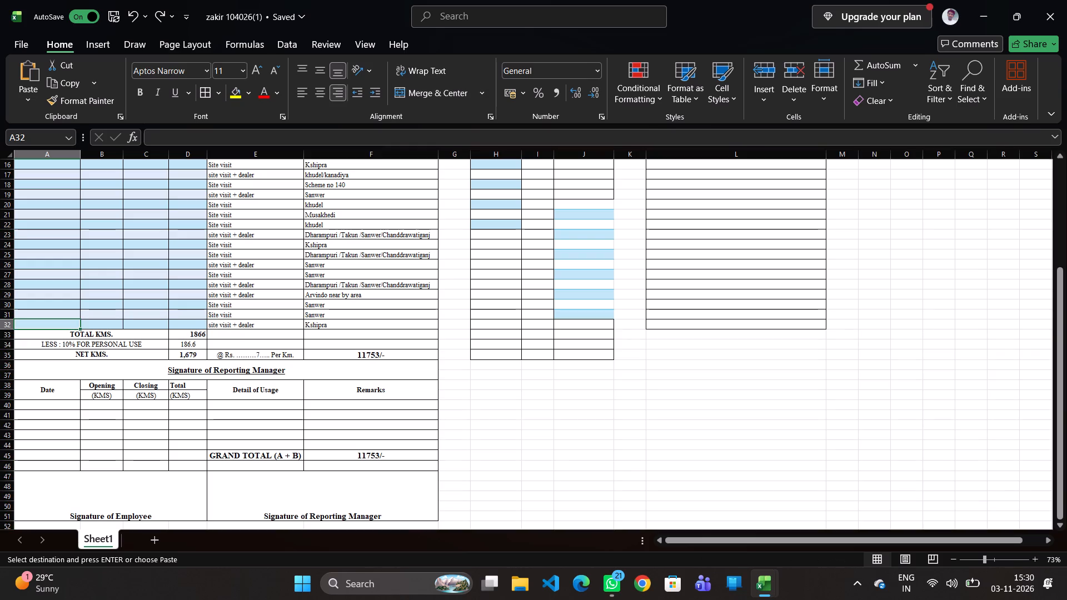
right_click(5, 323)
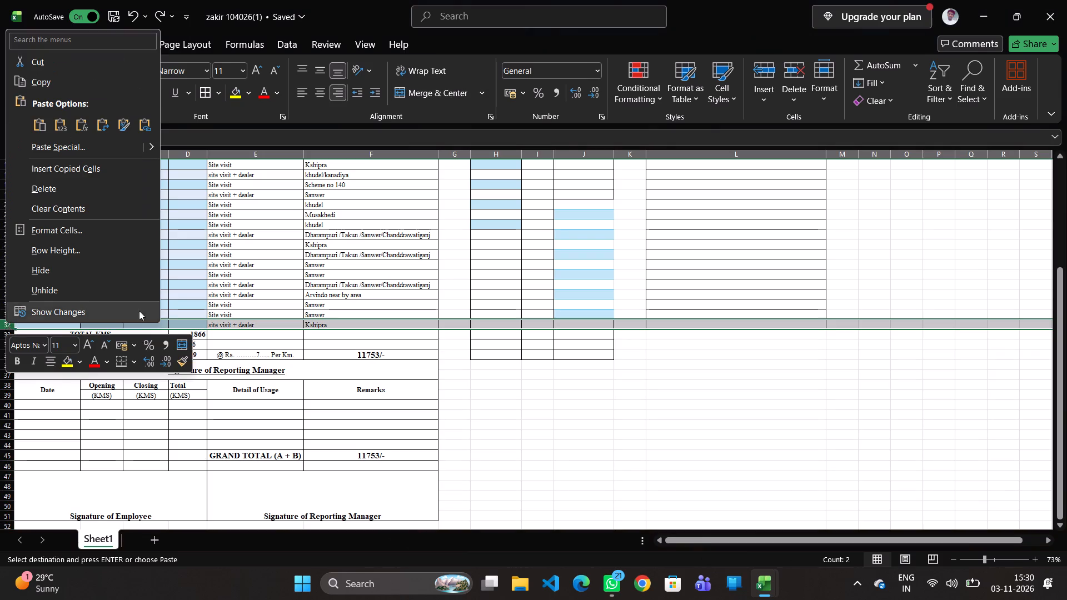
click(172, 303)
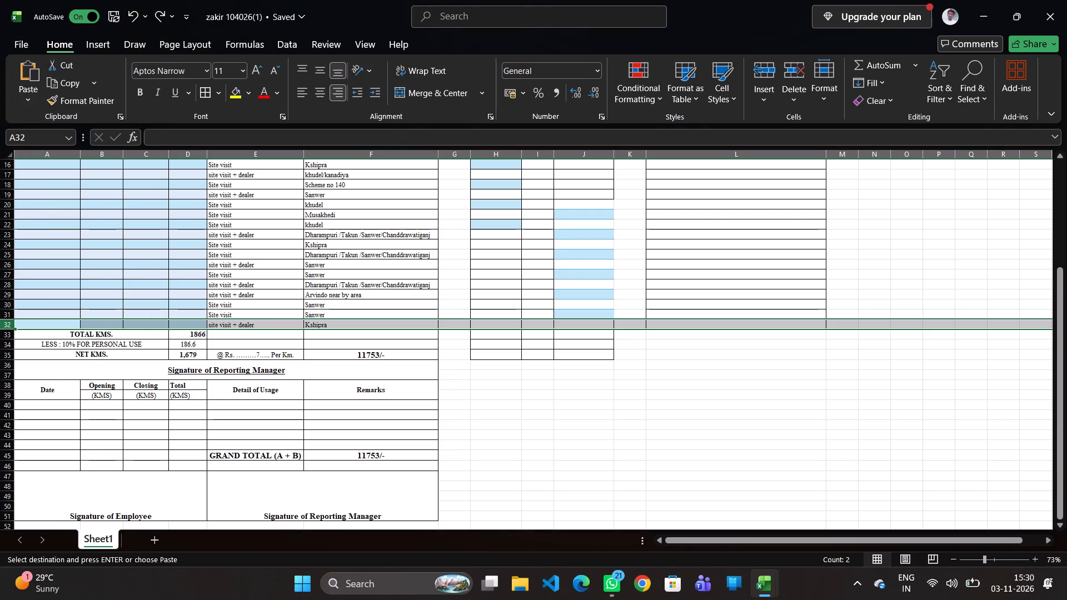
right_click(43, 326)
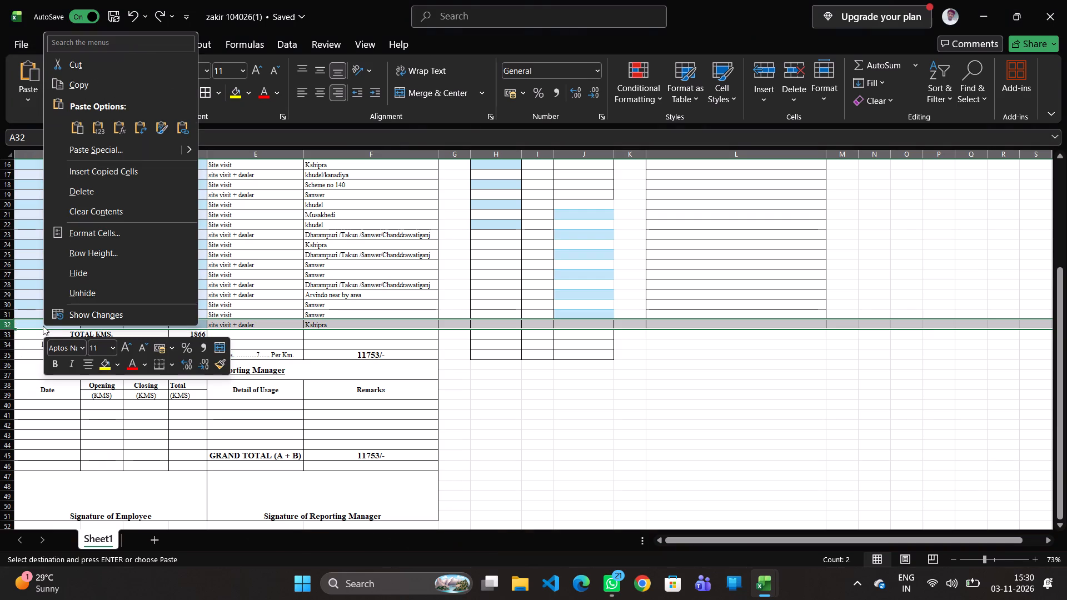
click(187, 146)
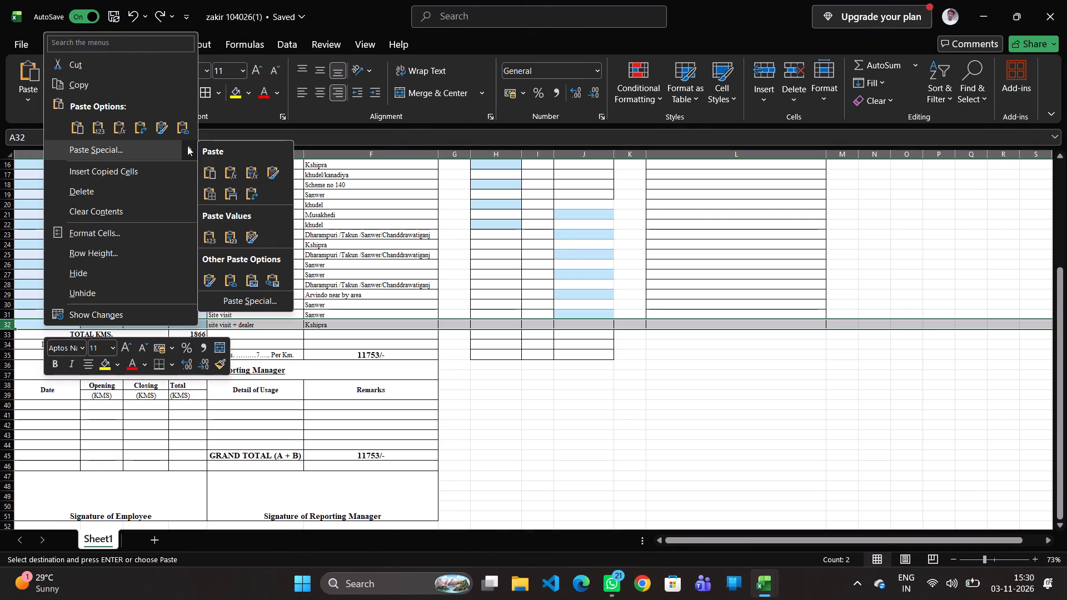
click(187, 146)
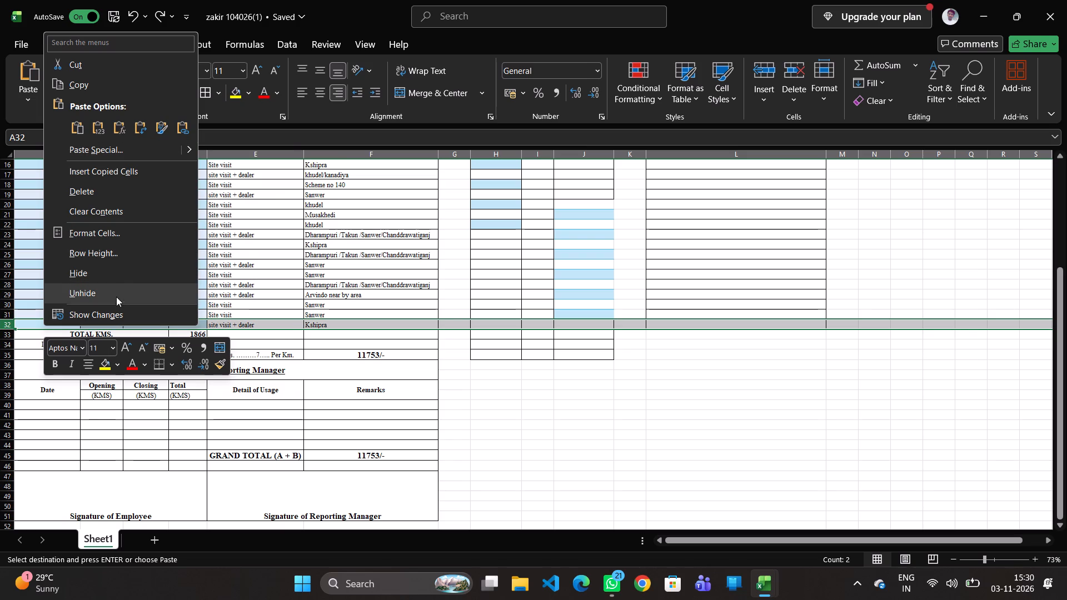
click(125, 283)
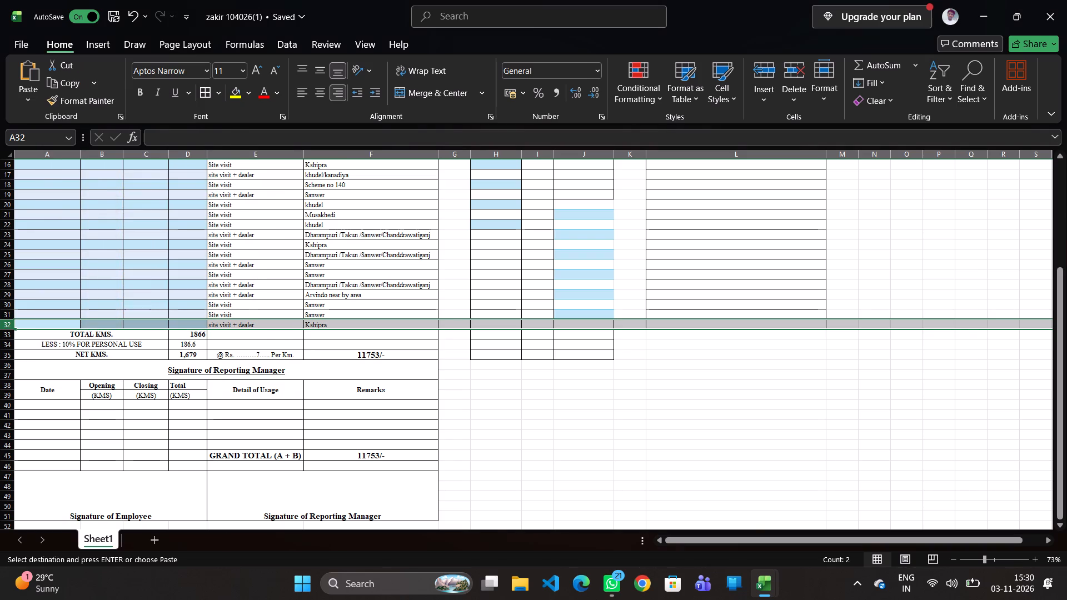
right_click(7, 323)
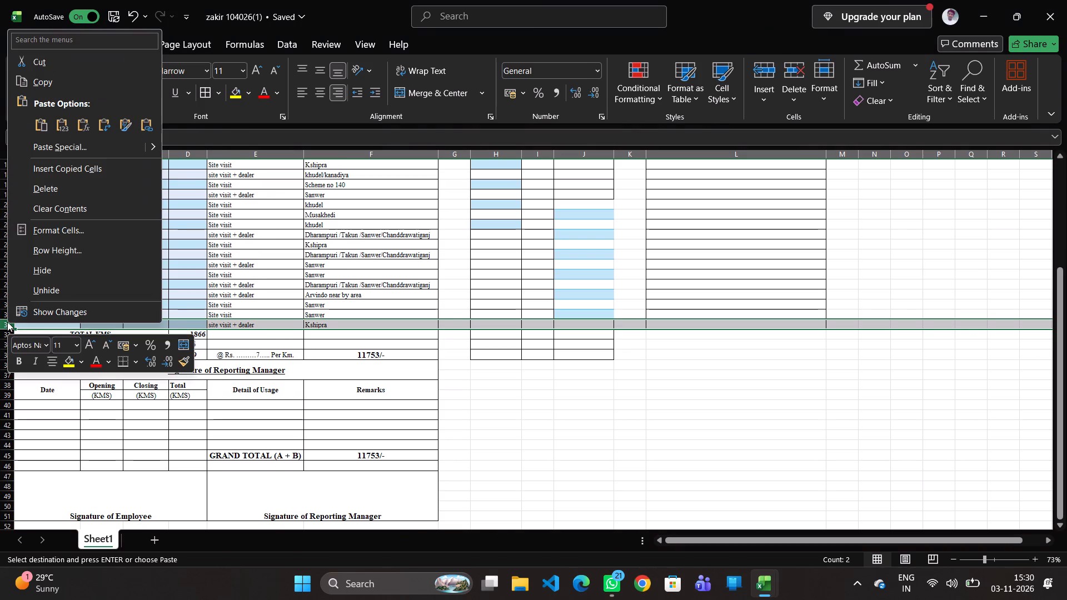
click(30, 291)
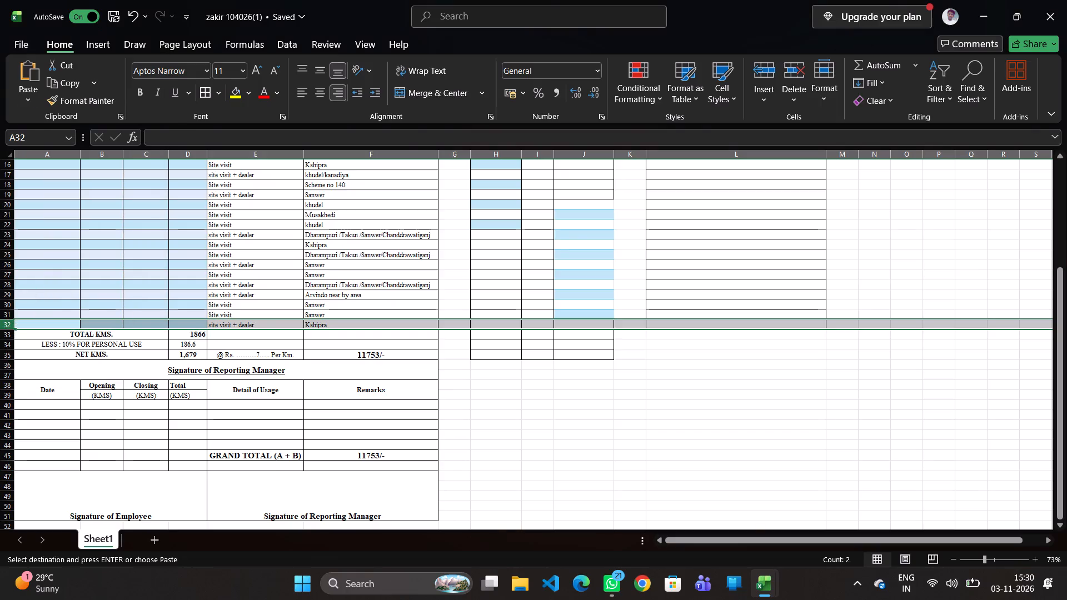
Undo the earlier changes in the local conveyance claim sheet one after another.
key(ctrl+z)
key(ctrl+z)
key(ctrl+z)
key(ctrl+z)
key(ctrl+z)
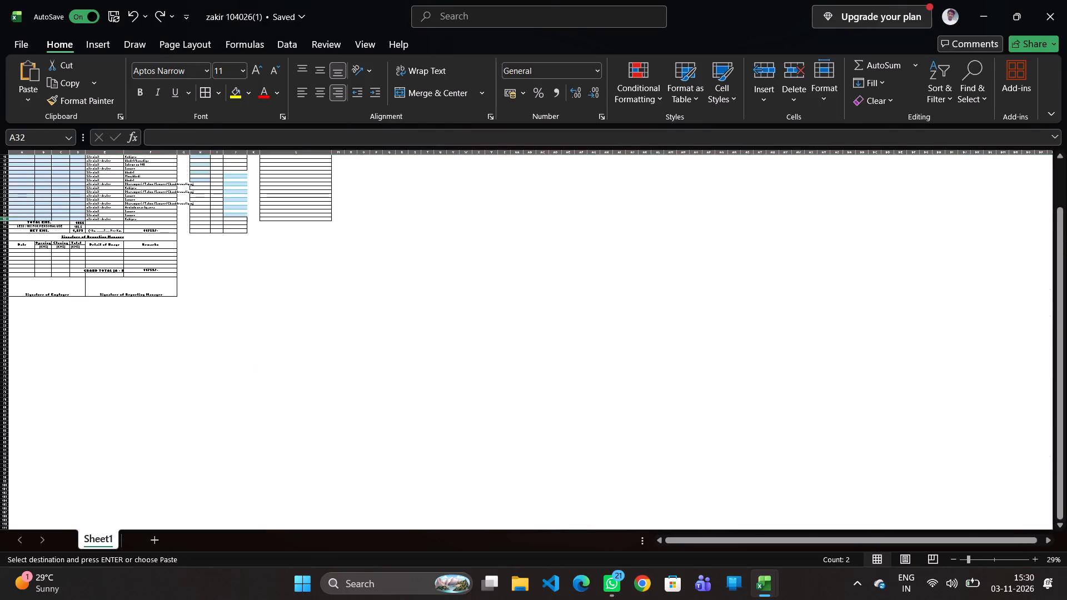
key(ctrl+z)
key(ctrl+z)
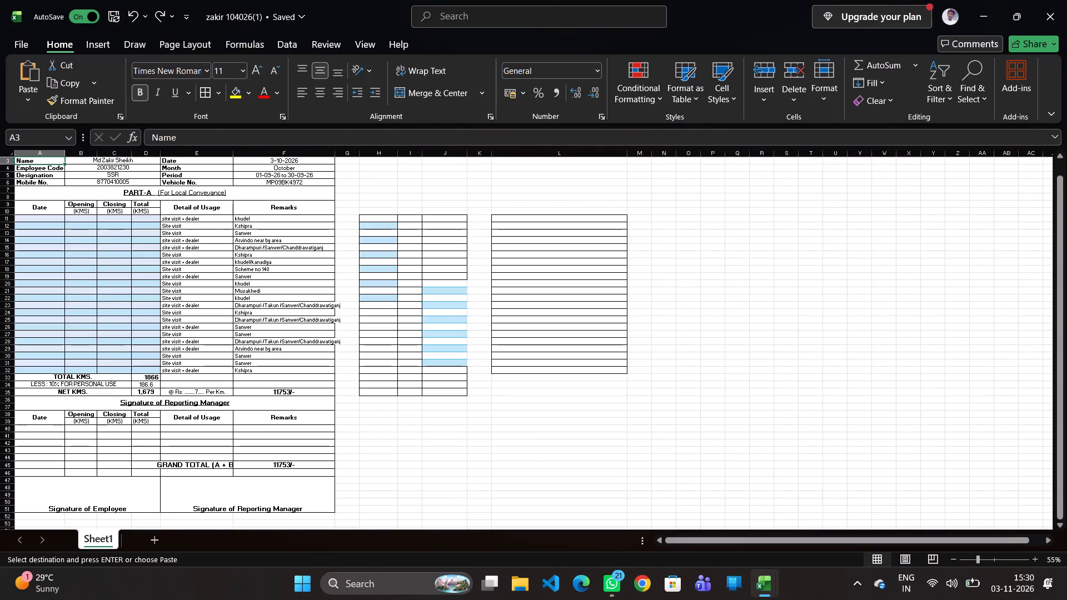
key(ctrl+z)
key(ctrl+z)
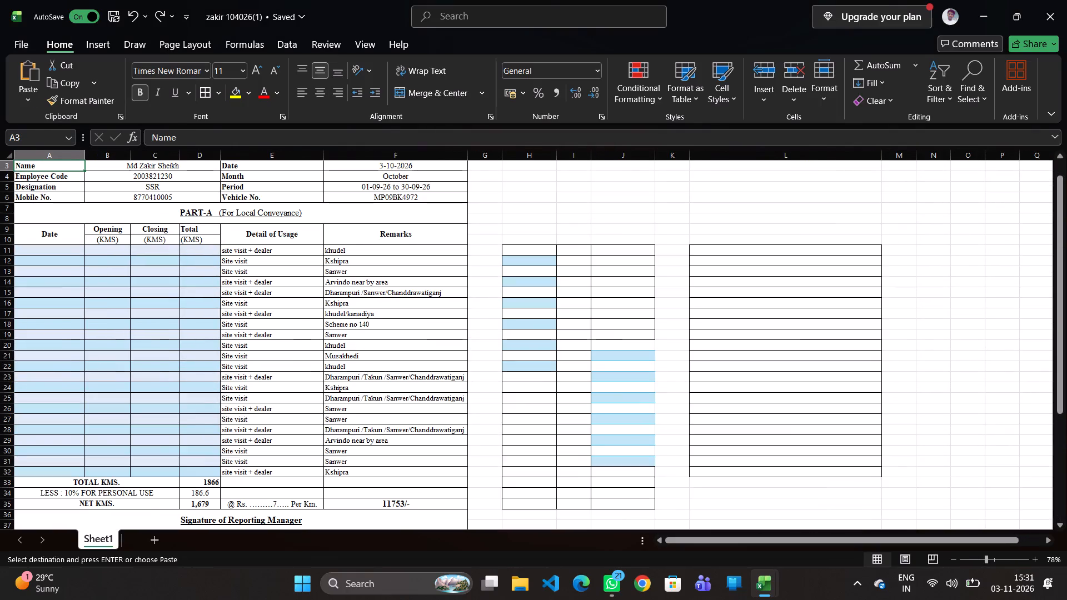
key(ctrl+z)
click(1065, 1)
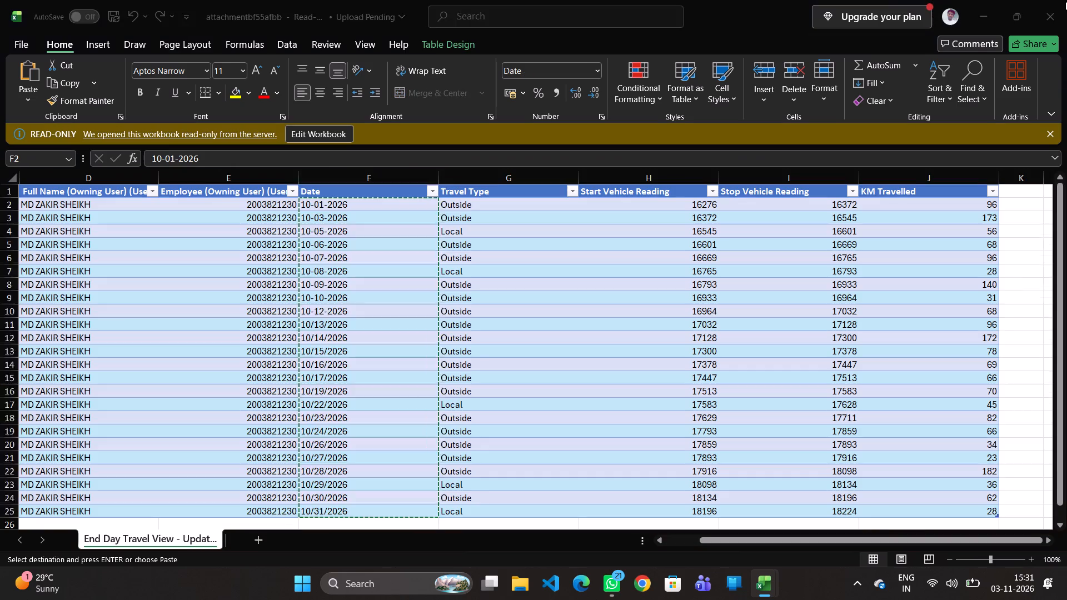
click(981, 16)
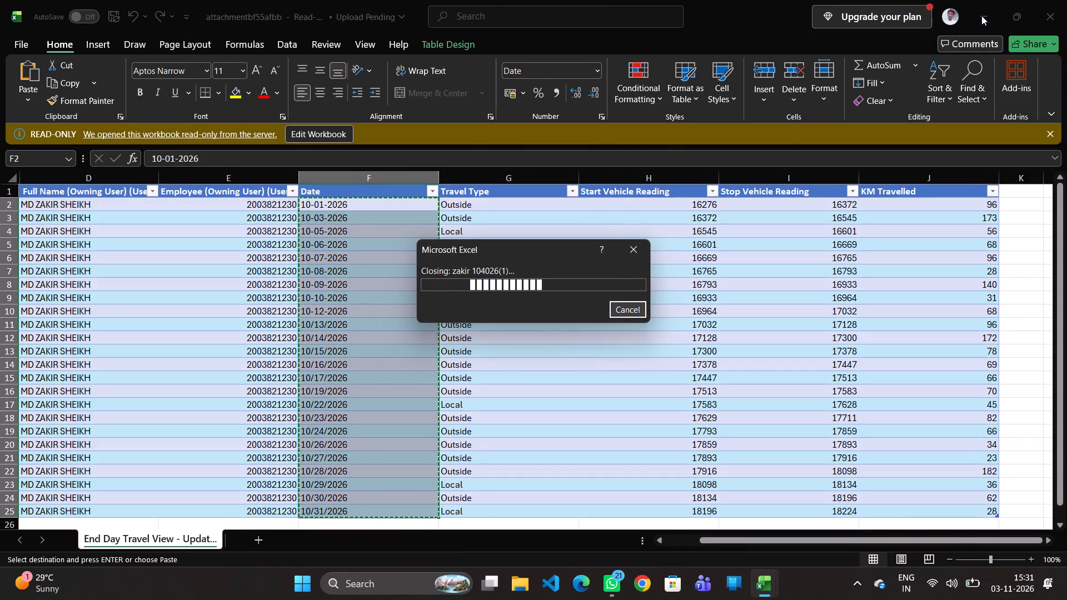
click(971, 23)
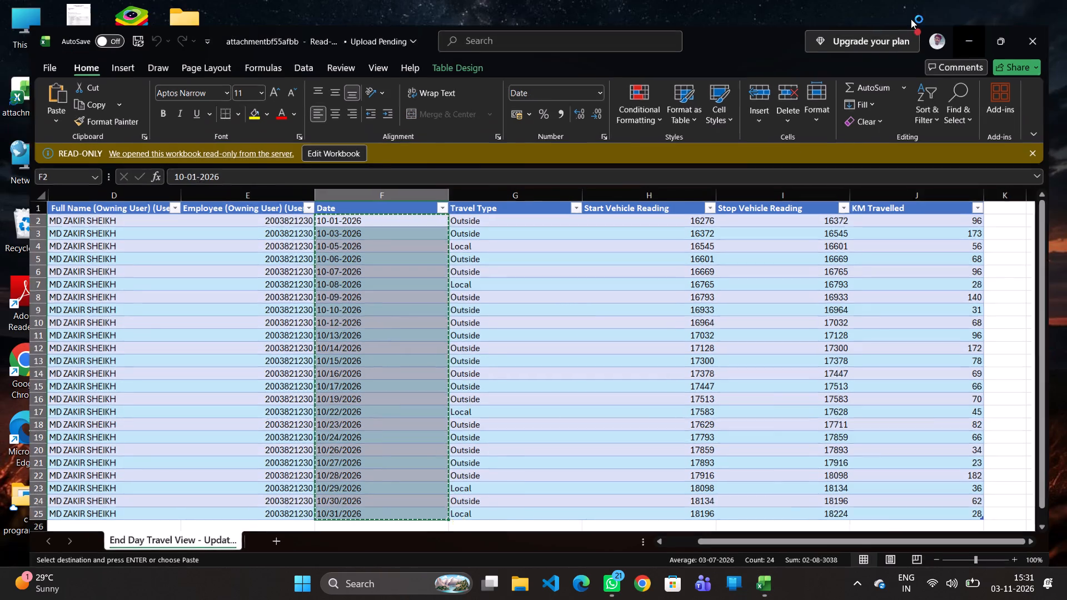
click(649, 81)
drag(491, 81, 82, 243)
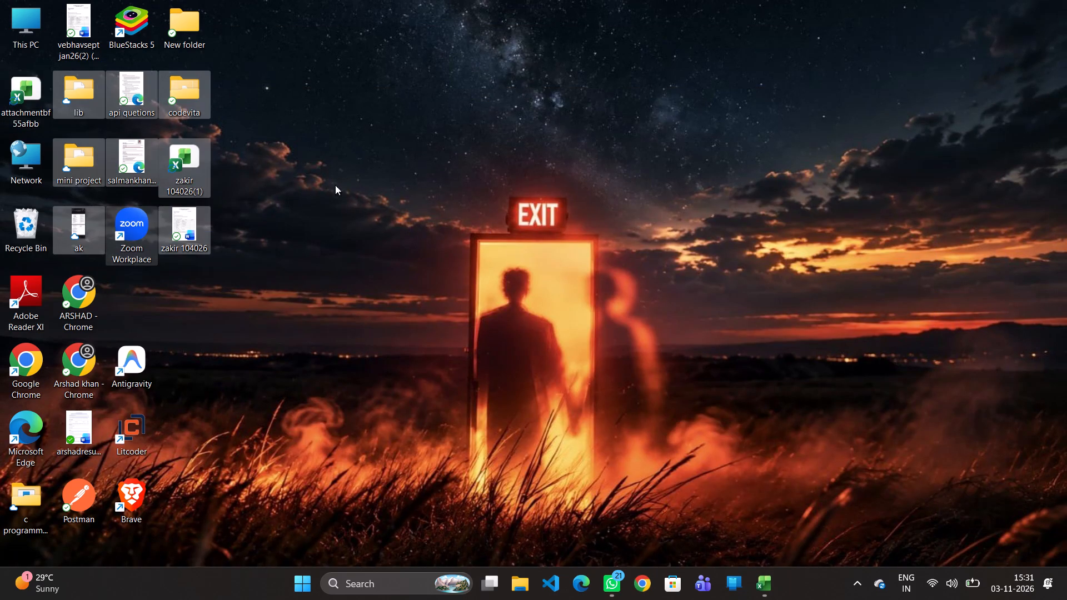
click(347, 184)
double_click(180, 158)
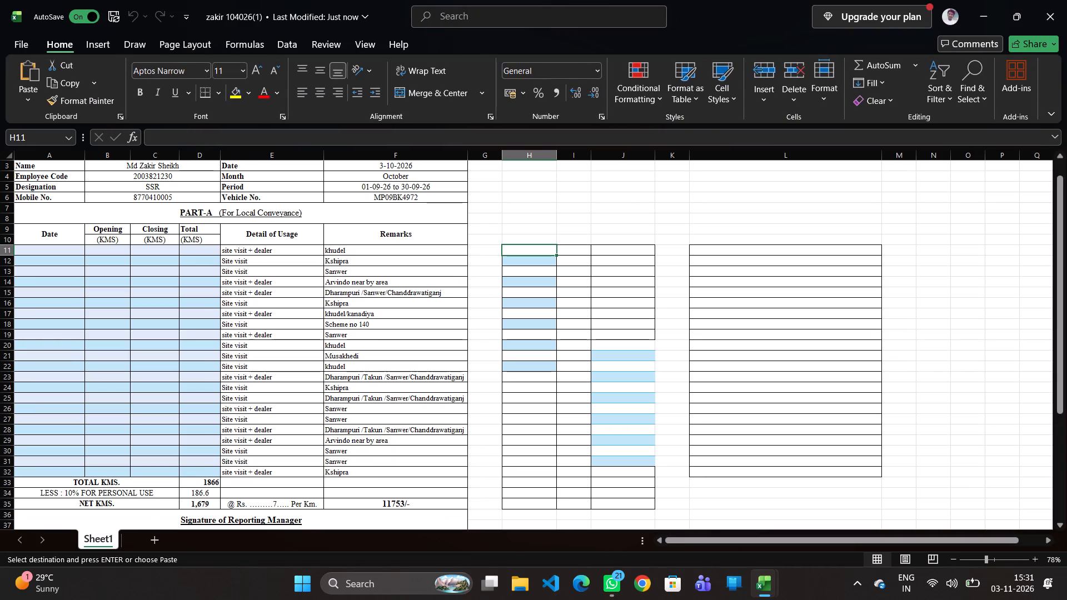
Clear the Detail of Usage and Remarks entries in the last entry row, E32:F32.
right_click(5, 473)
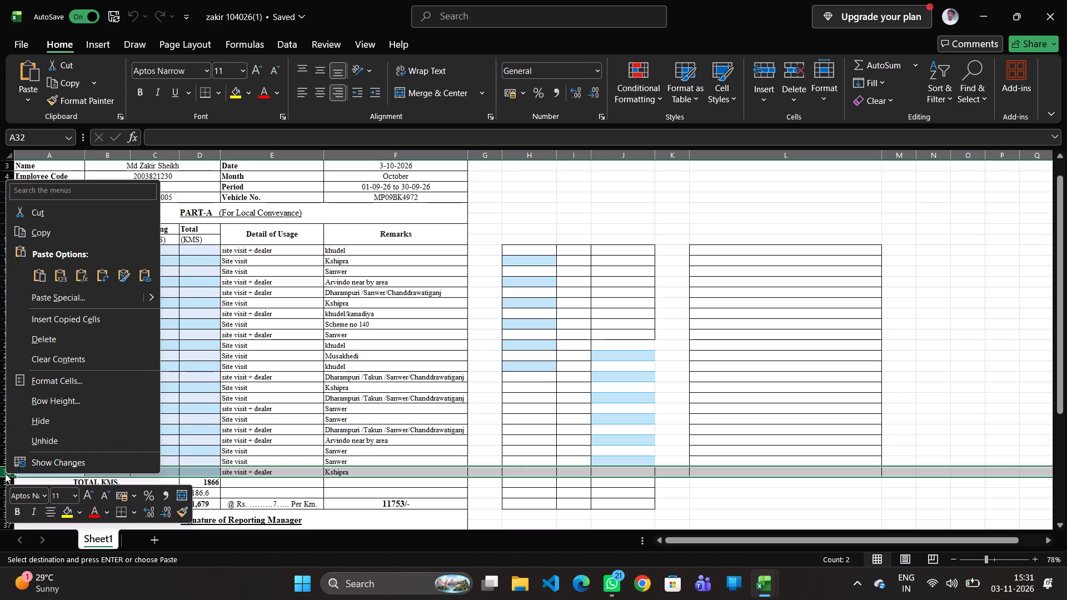
click(584, 373)
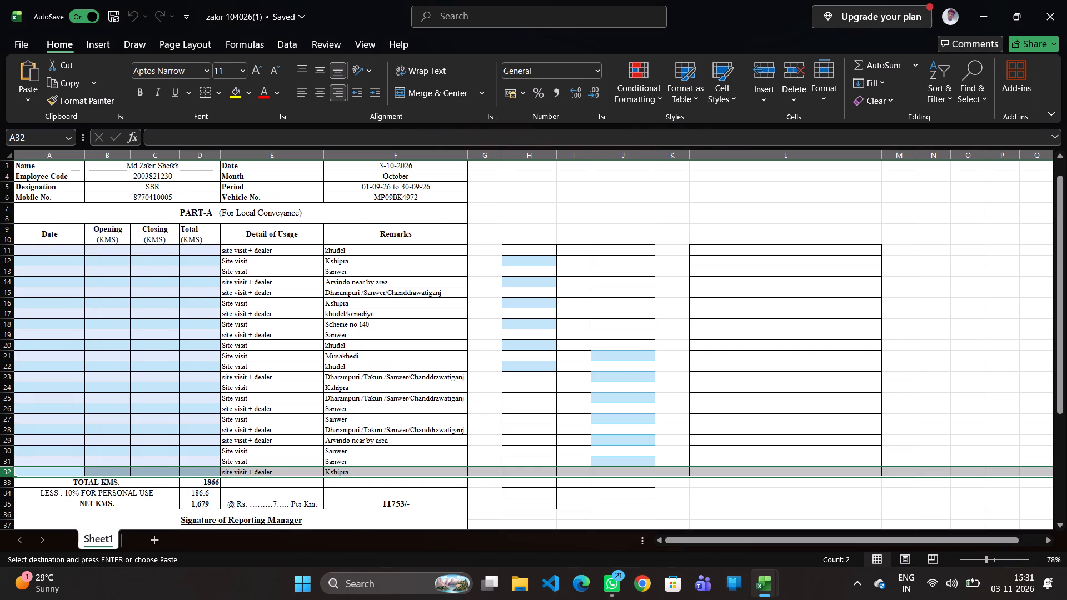
drag(232, 471, 370, 461)
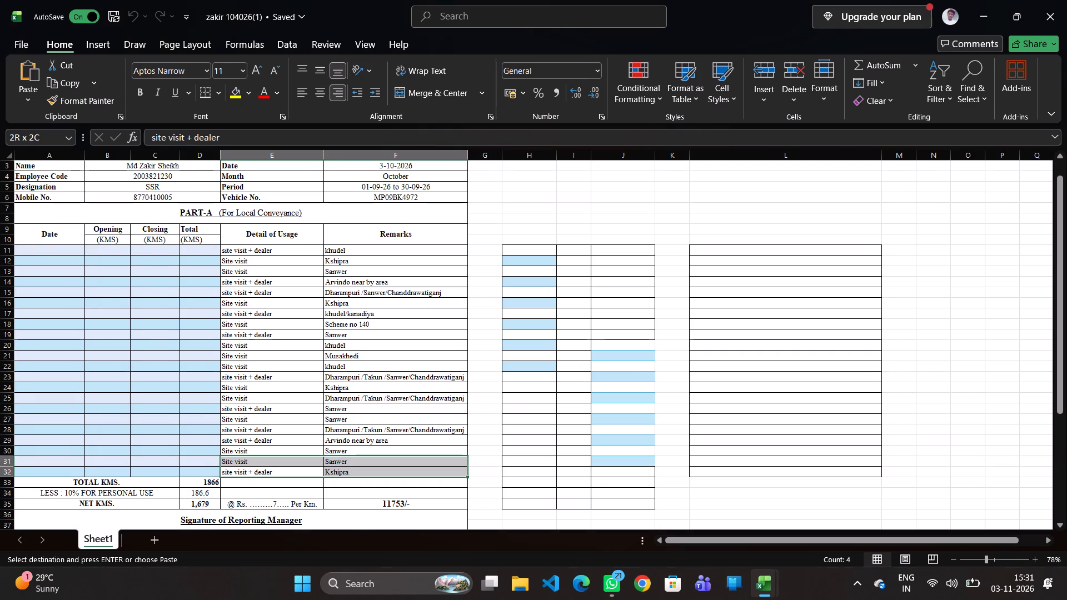
drag(370, 461, 368, 476)
key(Delete)
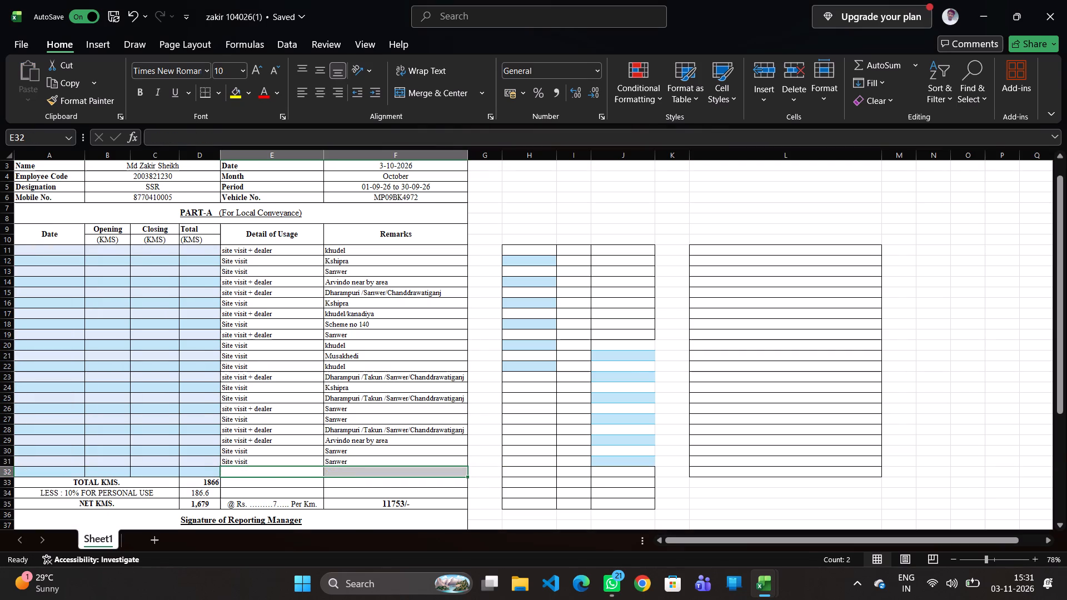
Insert one blank sheet row at row 32, just above the cleared last entry row.
click(7, 473)
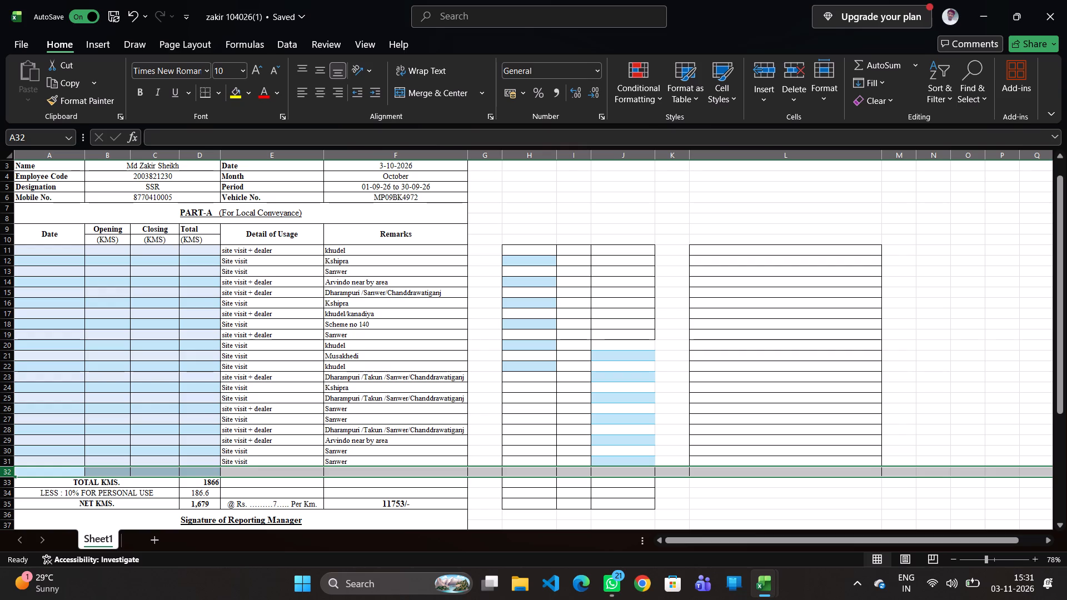
right_click(8, 473)
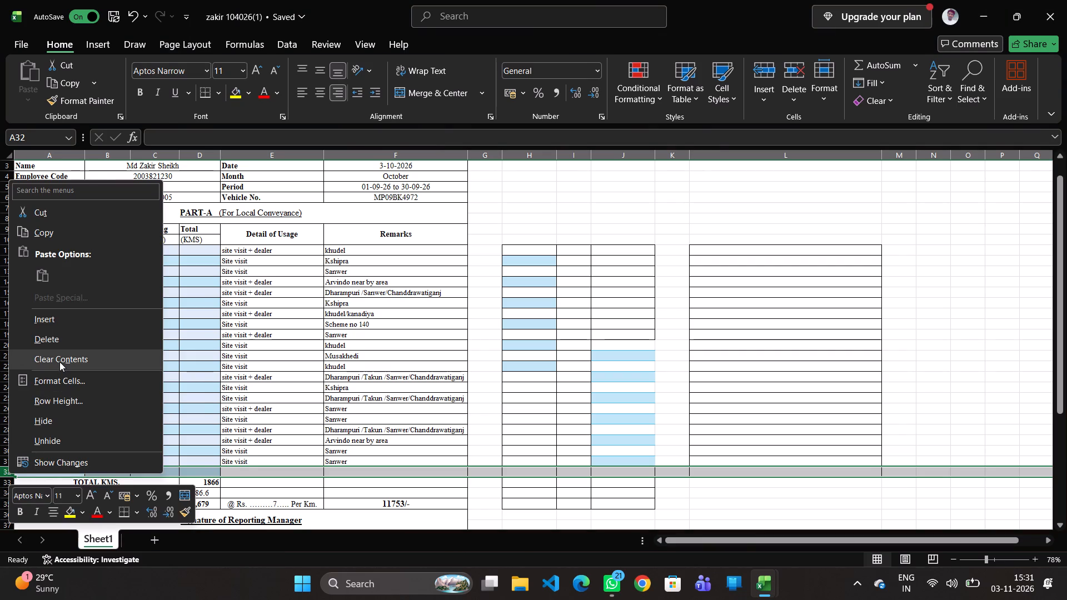
click(72, 315)
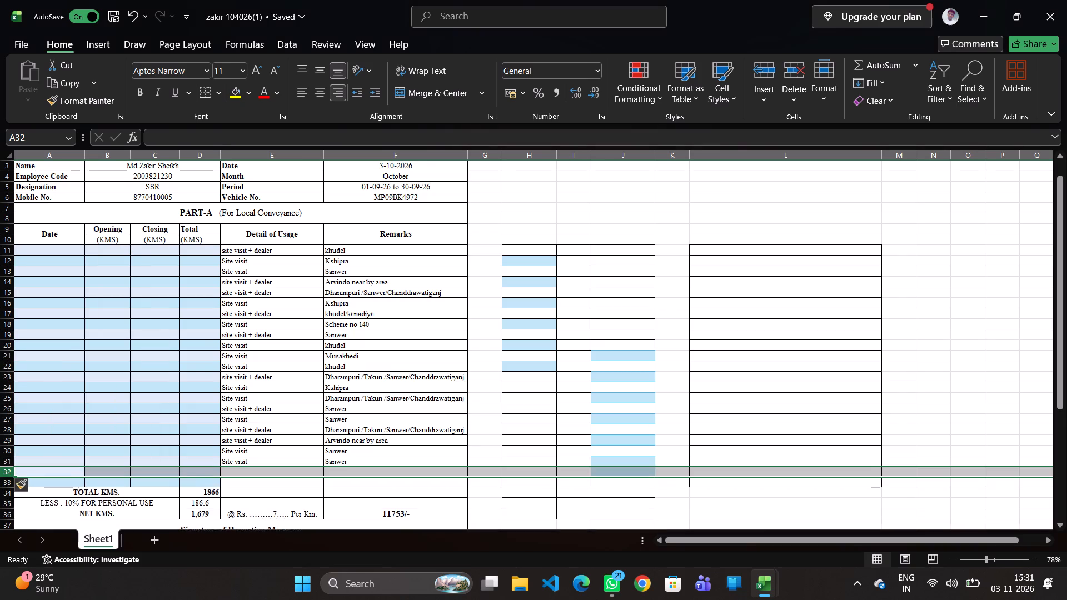
Insert three more blank sheet rows at row 32 of the claim form.
right_click(3, 472)
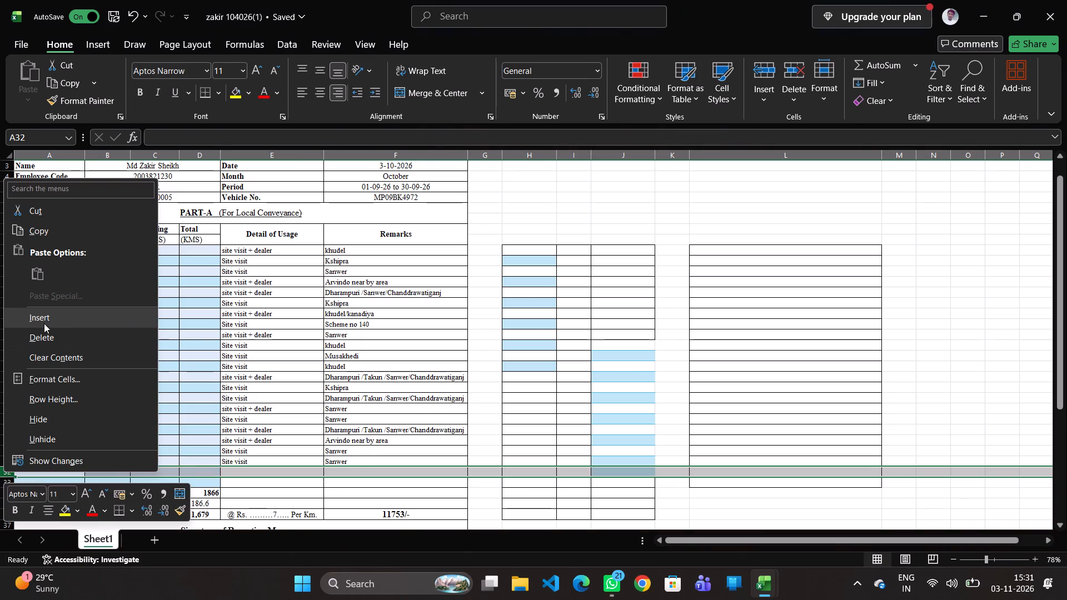
click(44, 324)
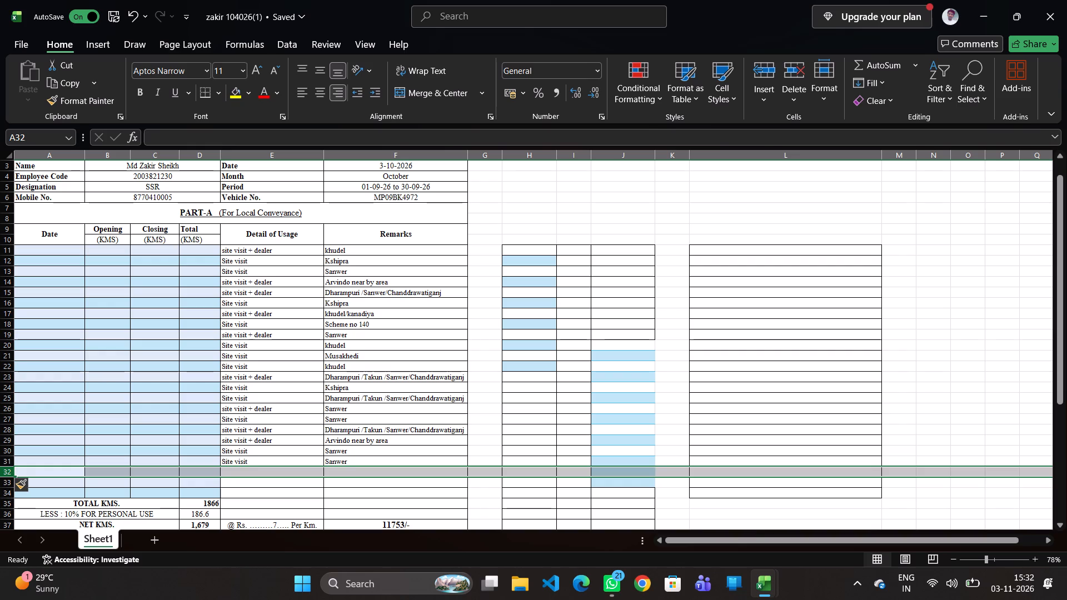
right_click(3, 472)
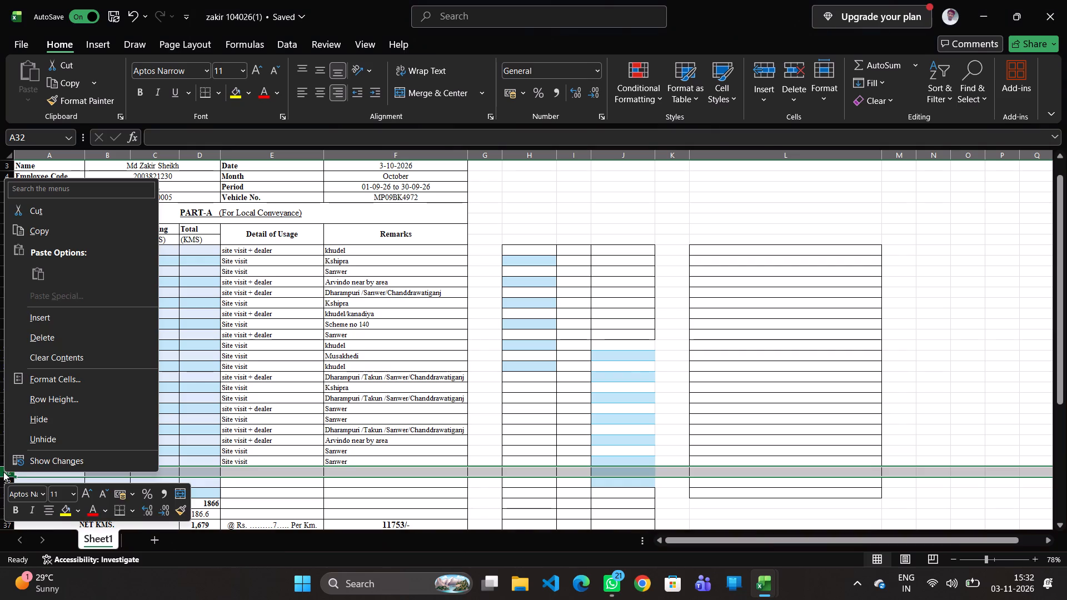
click(61, 322)
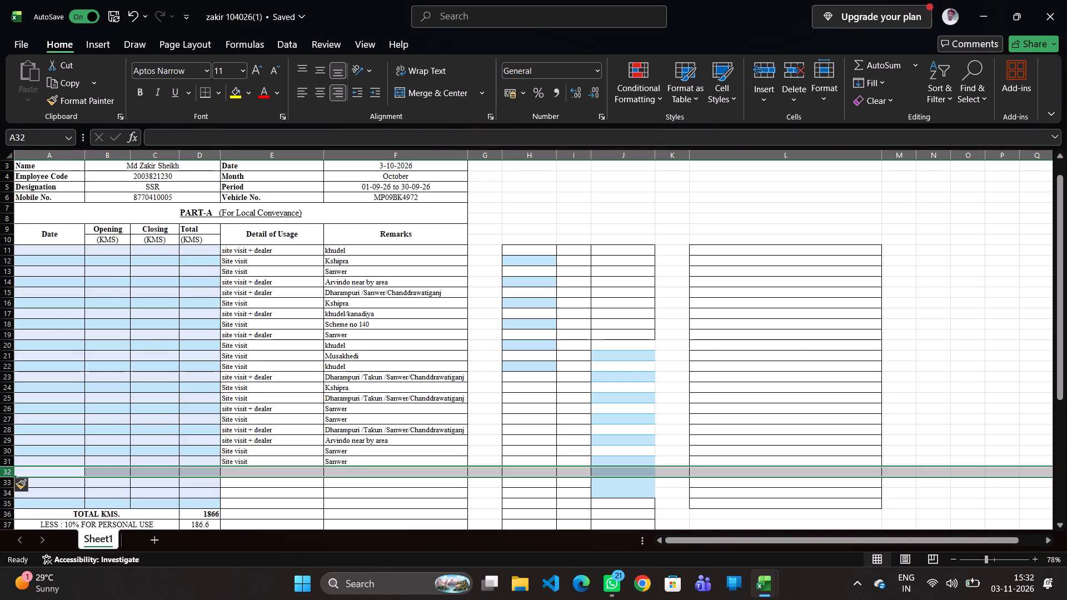
right_click(8, 479)
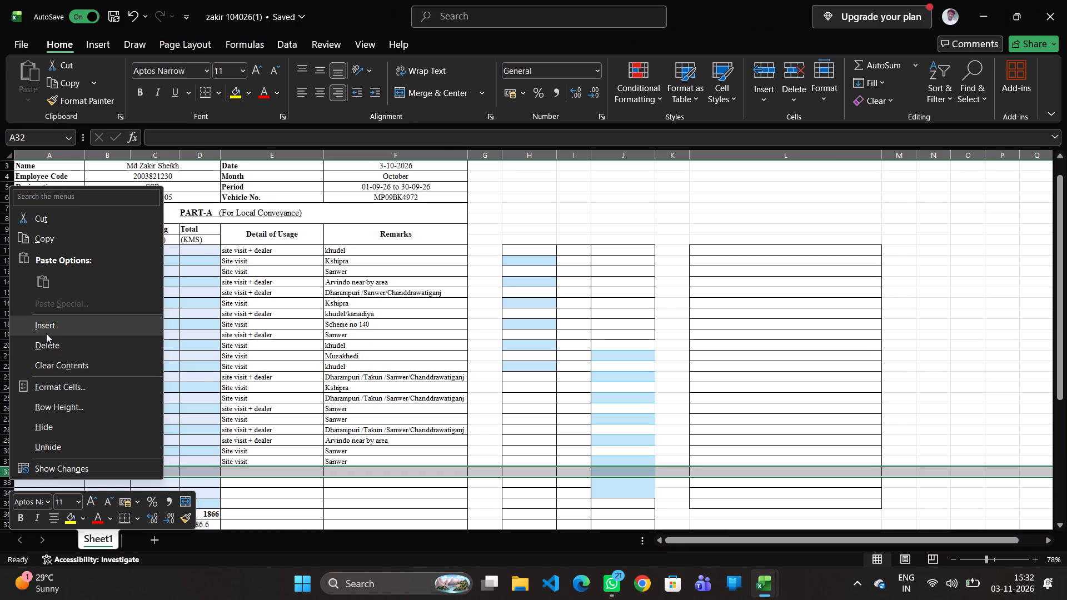
click(46, 333)
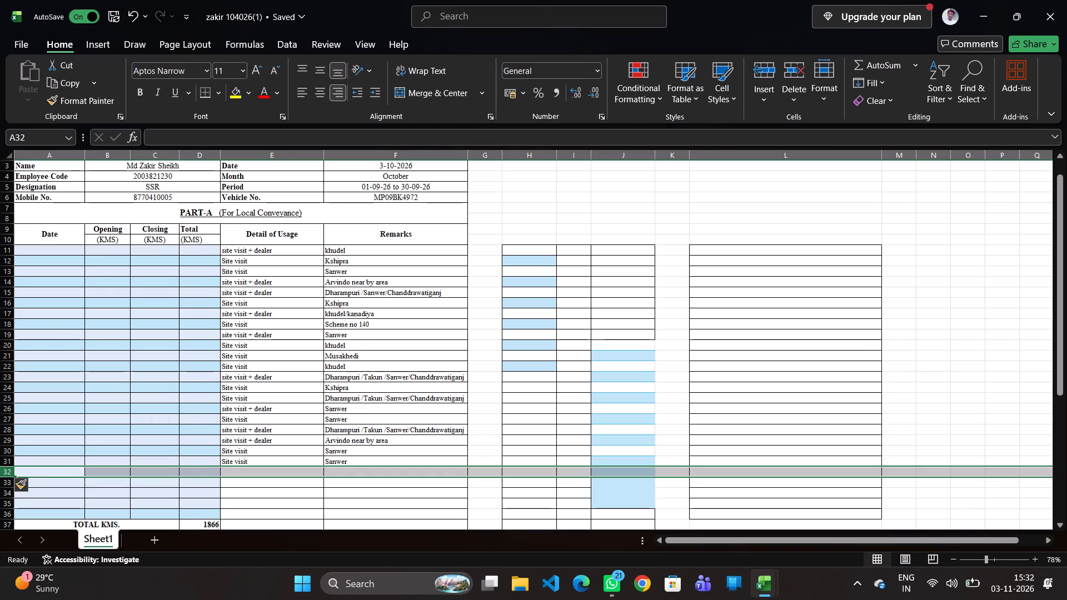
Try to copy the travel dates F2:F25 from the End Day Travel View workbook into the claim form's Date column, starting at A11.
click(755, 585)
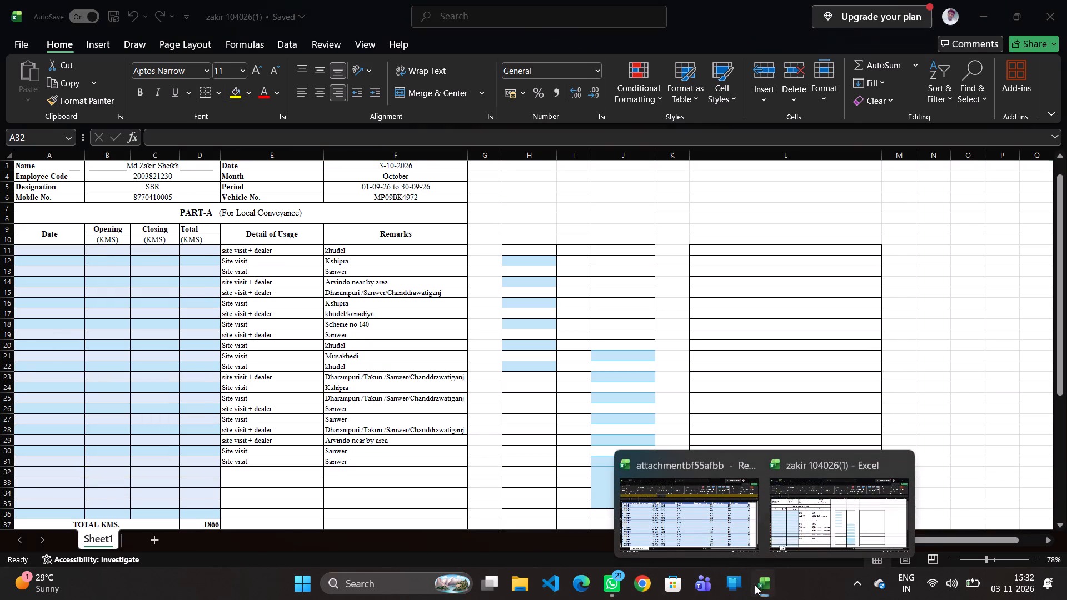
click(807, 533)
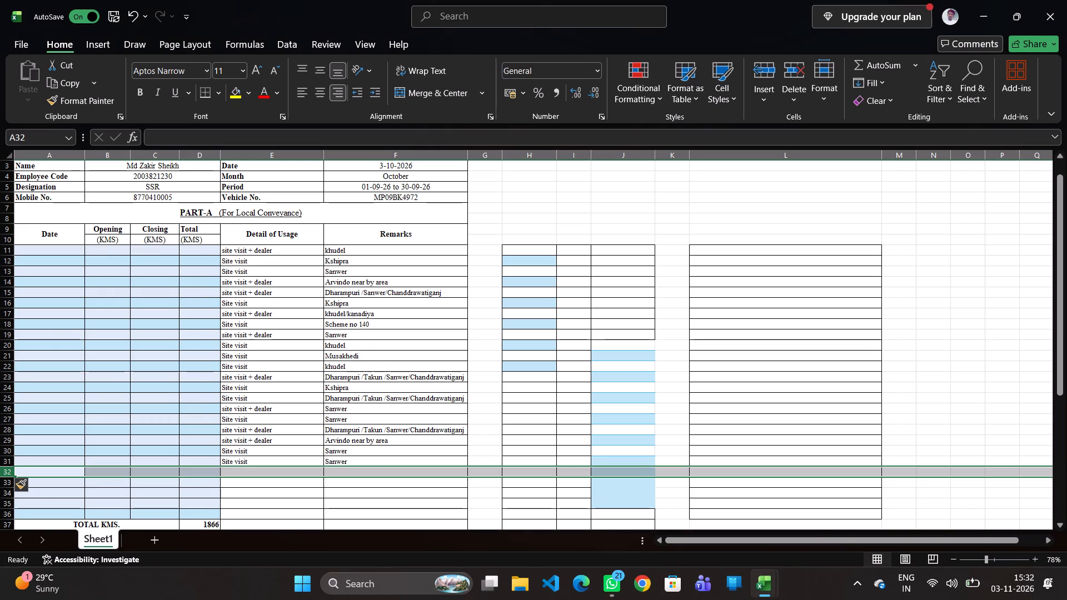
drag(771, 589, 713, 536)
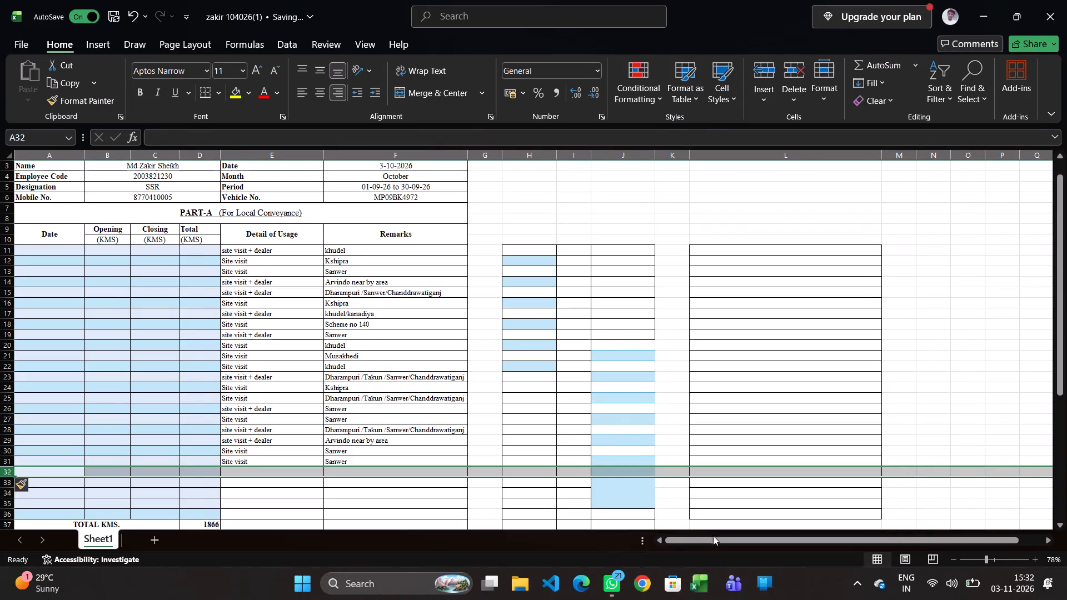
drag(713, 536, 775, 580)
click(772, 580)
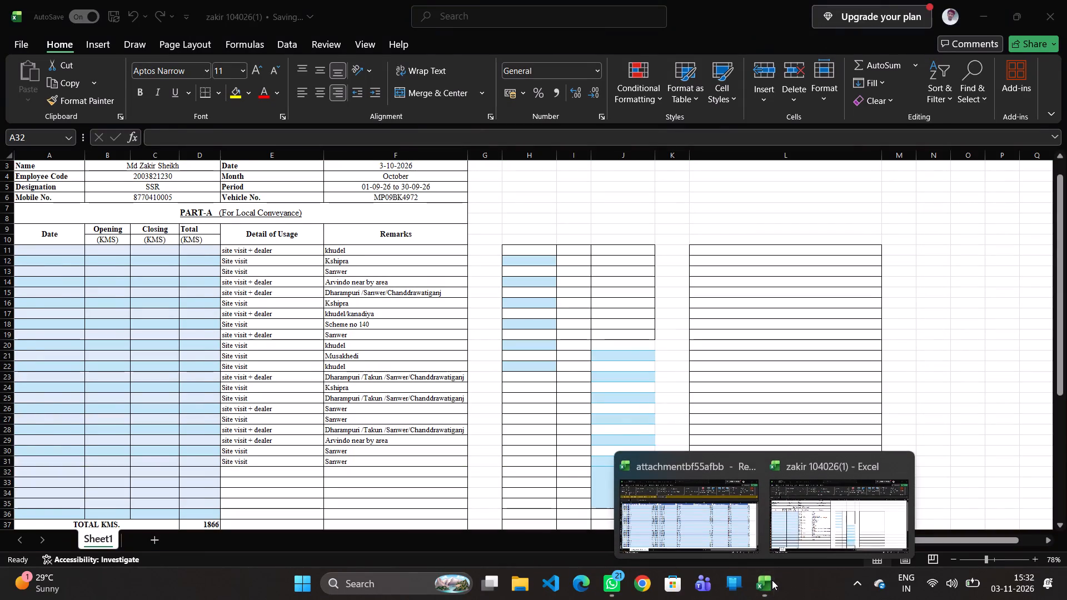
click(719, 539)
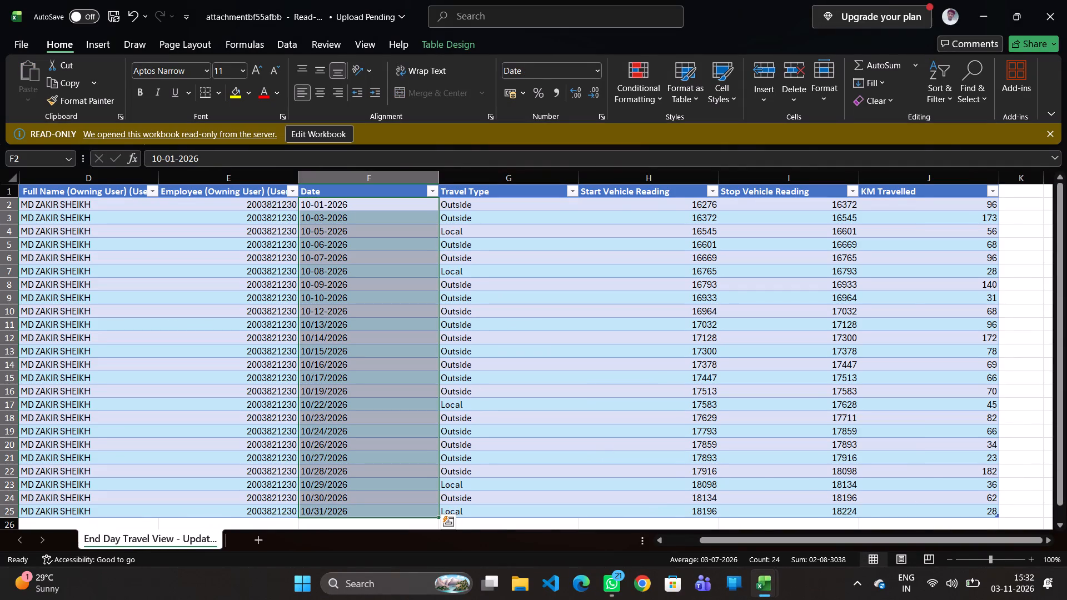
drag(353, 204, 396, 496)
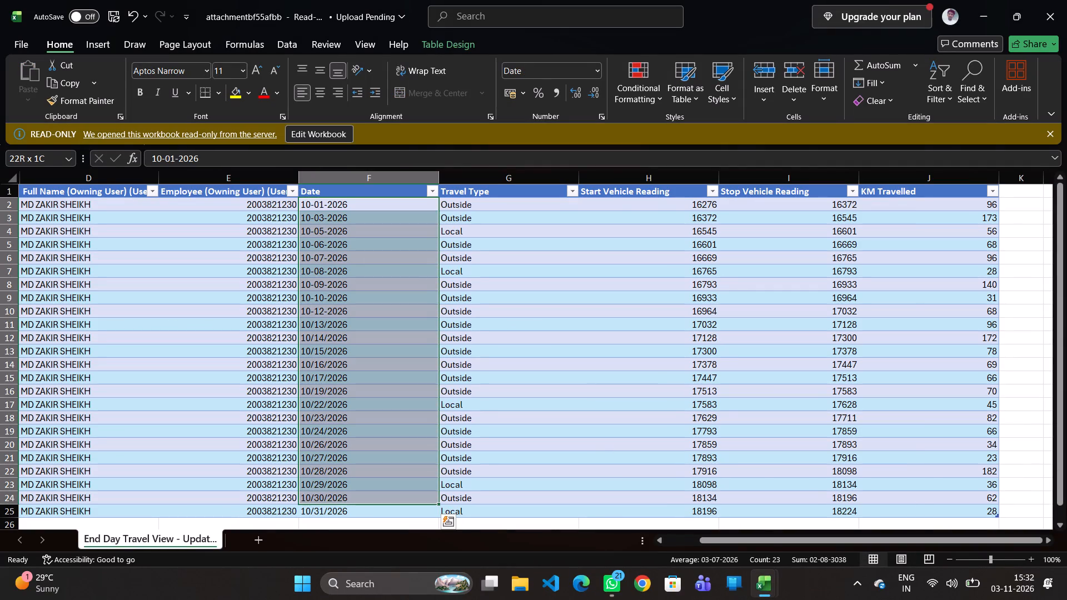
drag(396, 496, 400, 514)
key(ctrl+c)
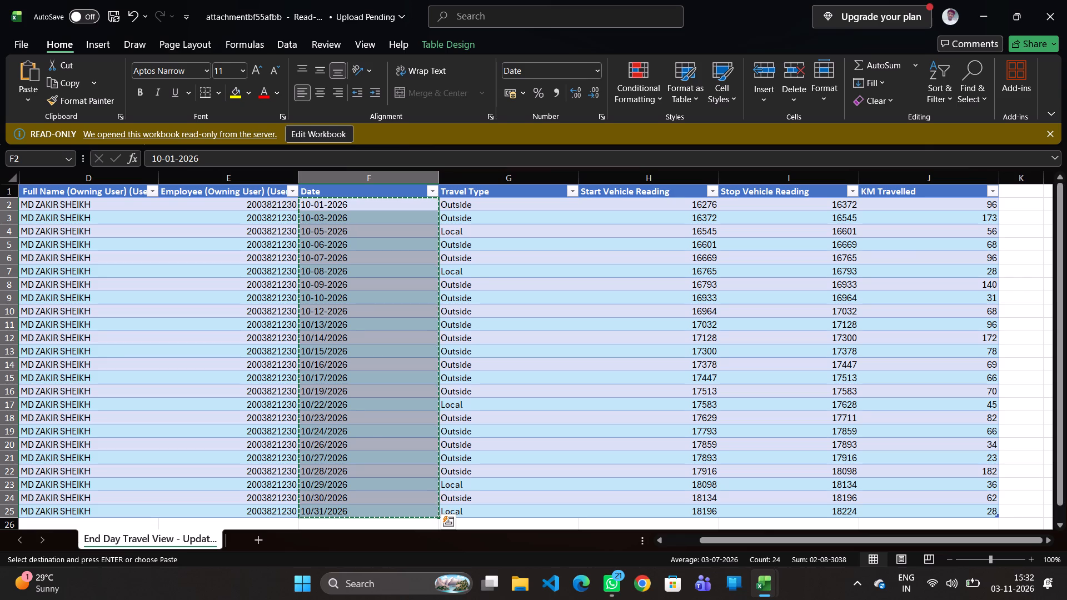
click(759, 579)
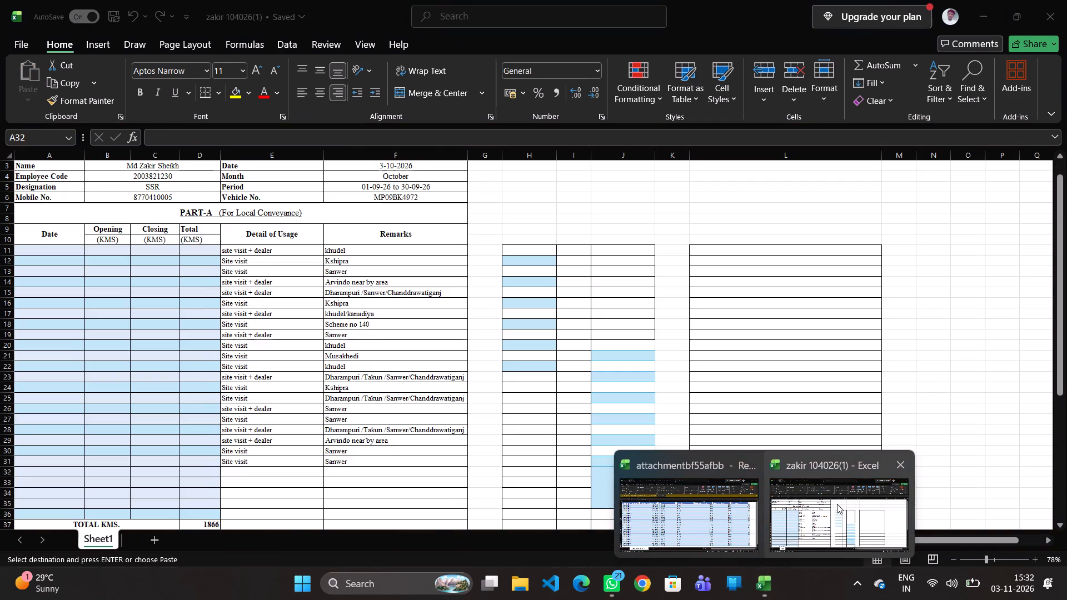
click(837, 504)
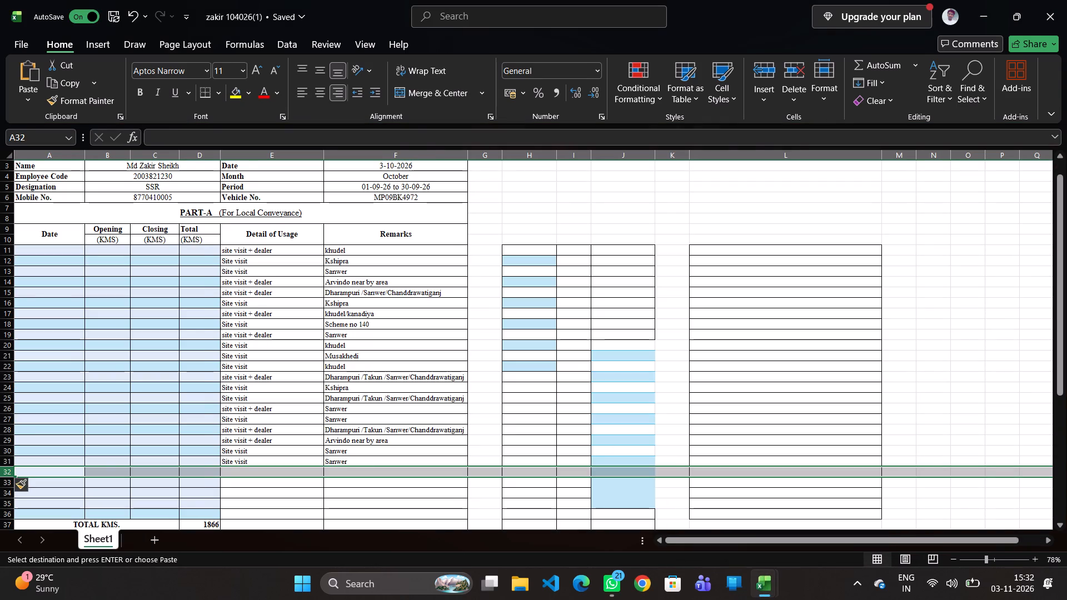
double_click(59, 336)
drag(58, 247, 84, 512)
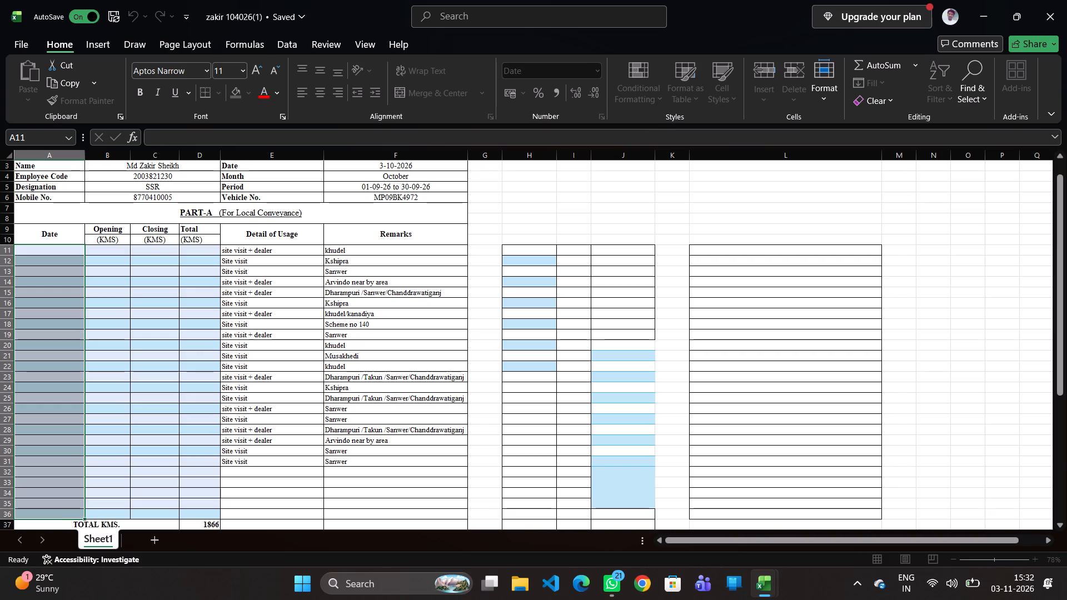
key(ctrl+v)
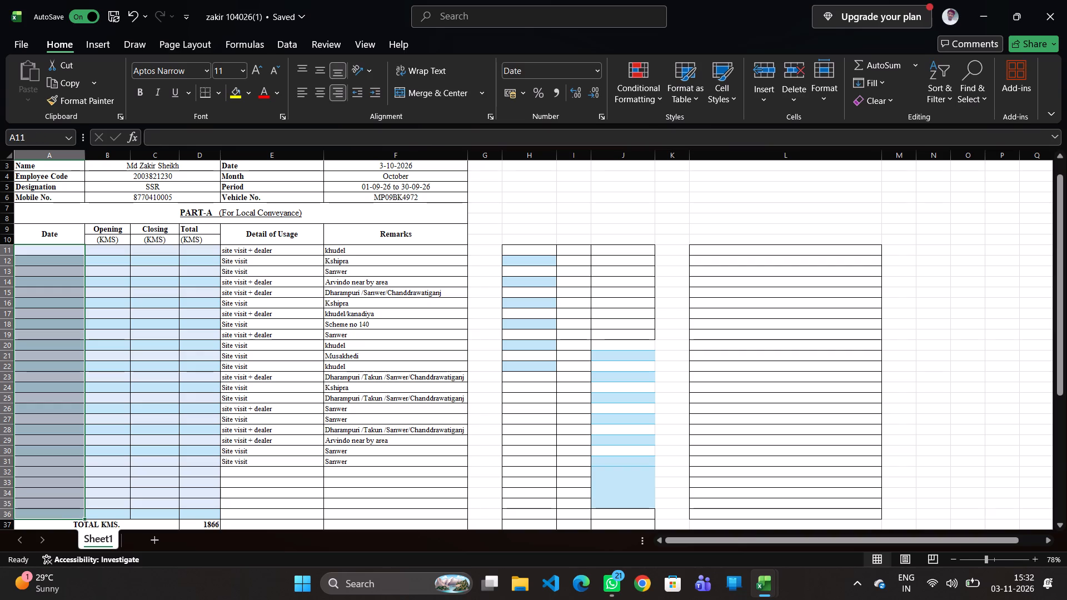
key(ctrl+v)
Copy the travel dates F2:F25 from the End Day Travel View workbook and paste them into the claim form's Date column from A11.
click(764, 583)
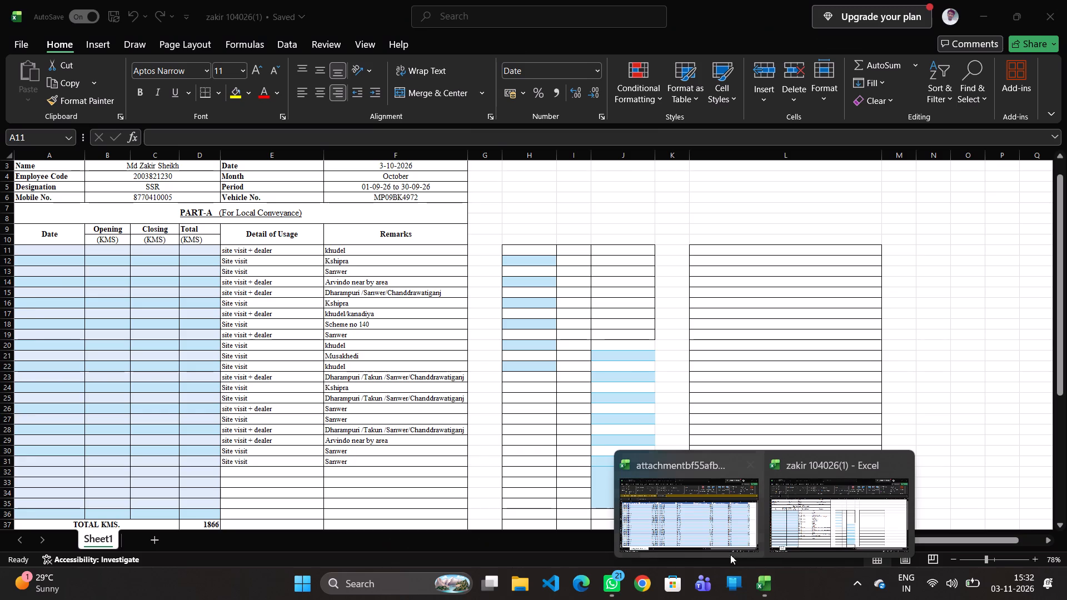
click(694, 535)
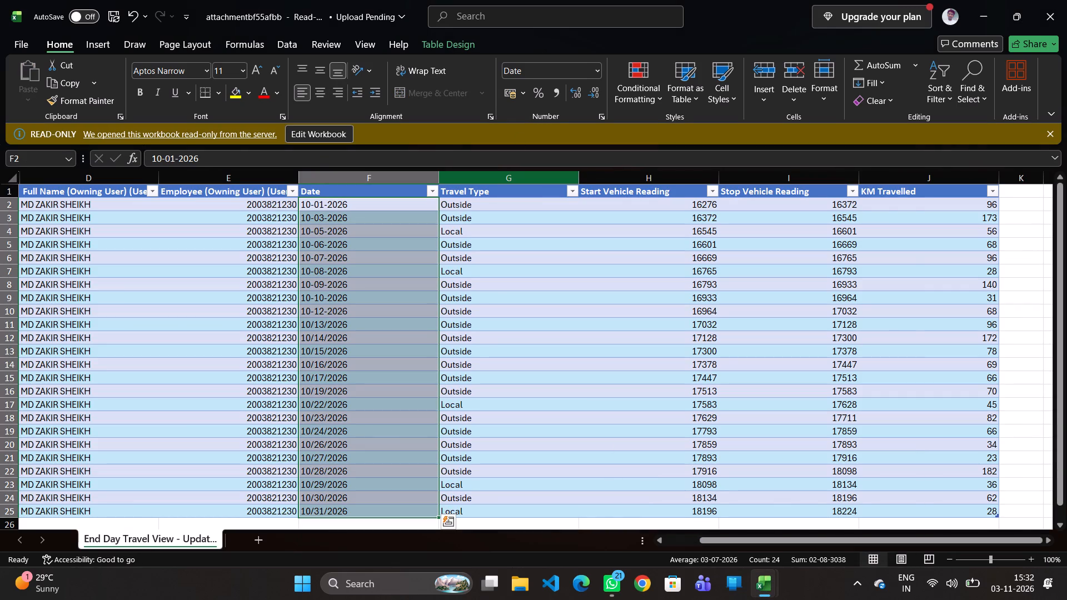
drag(418, 203, 420, 331)
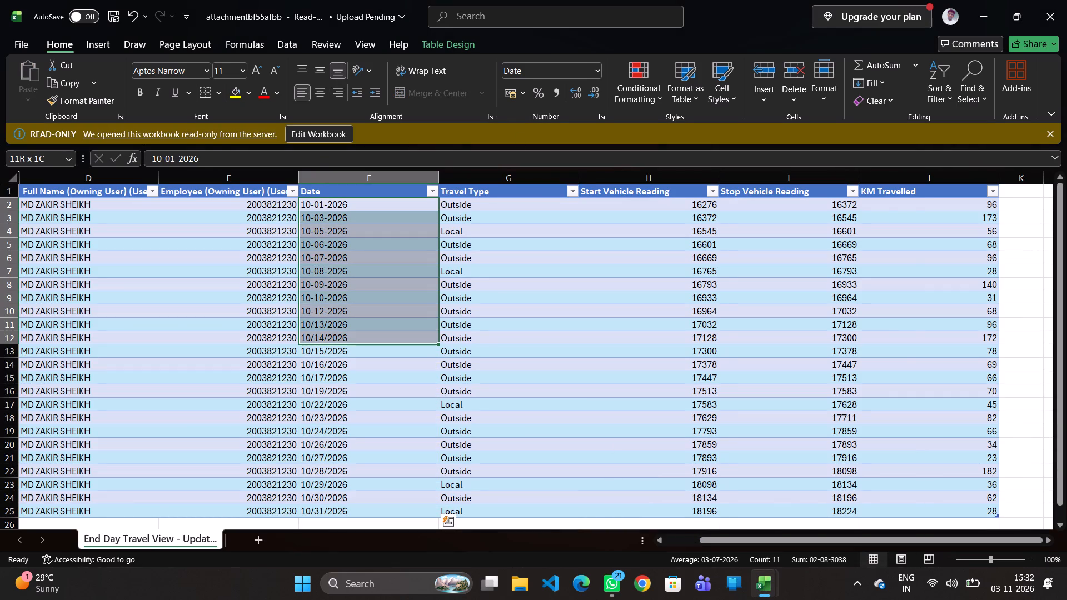
drag(420, 331, 416, 513)
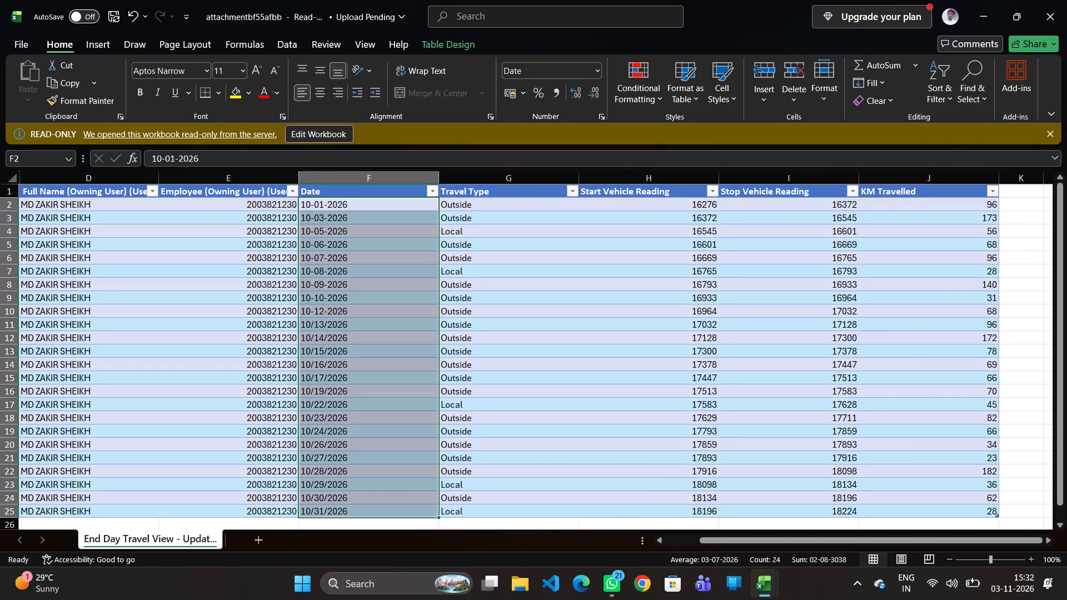
key(ctrl+c)
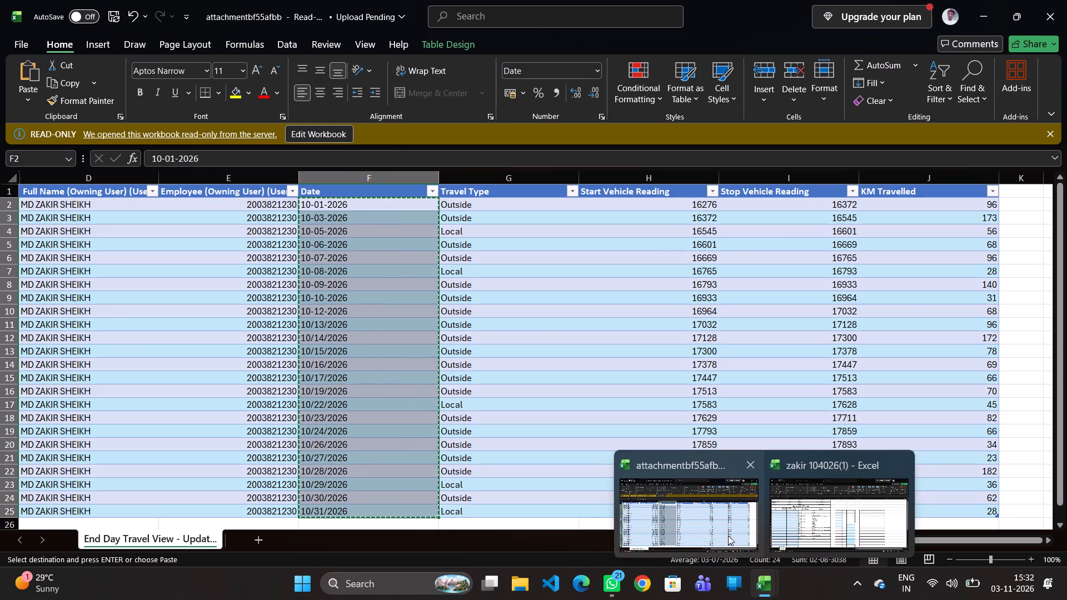
click(817, 516)
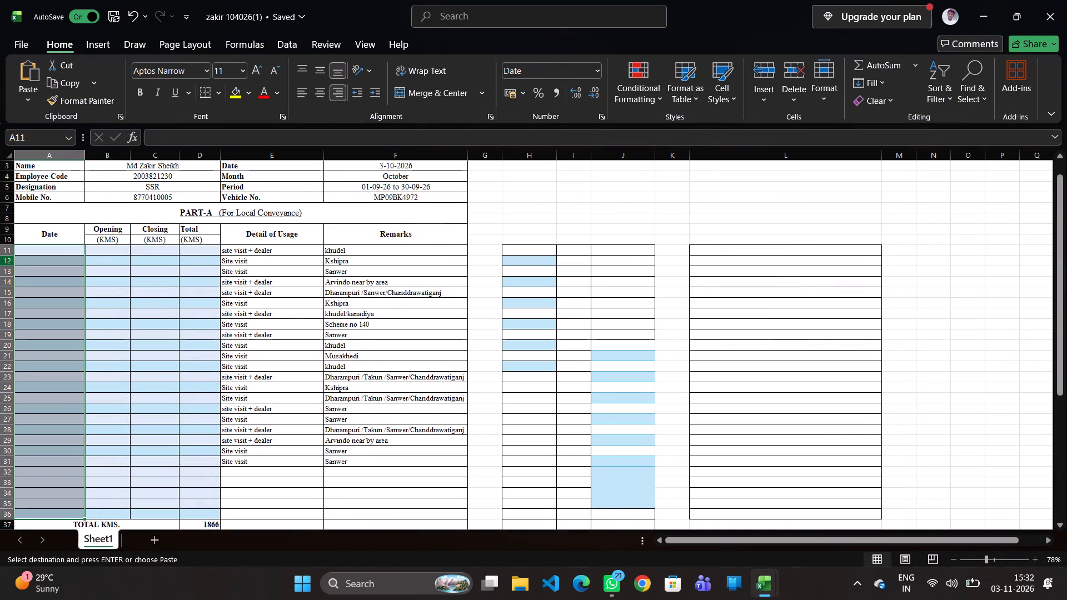
drag(54, 251, 78, 459)
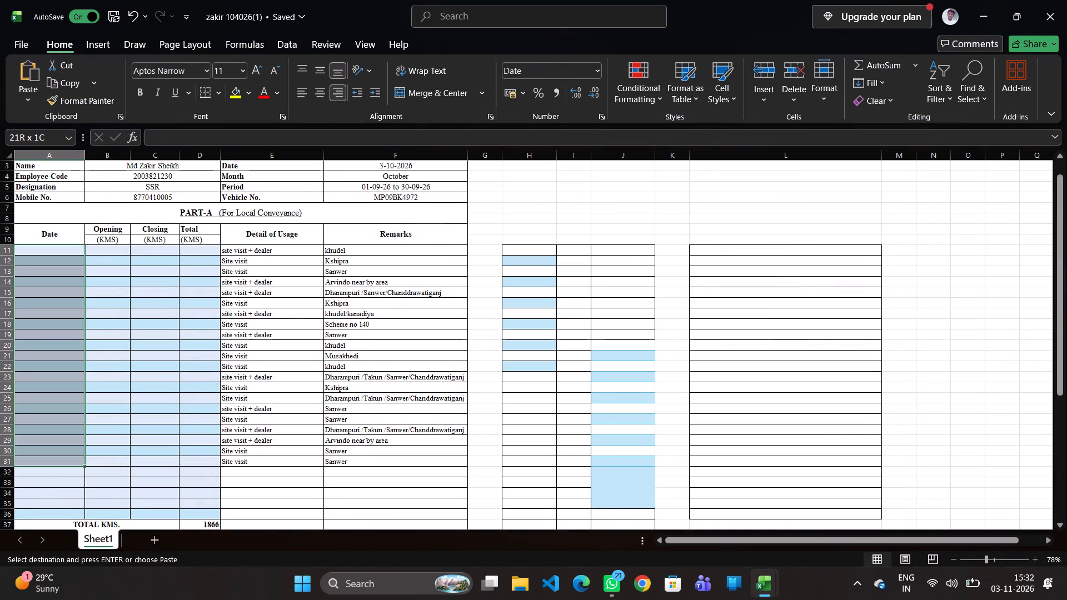
drag(78, 459, 84, 513)
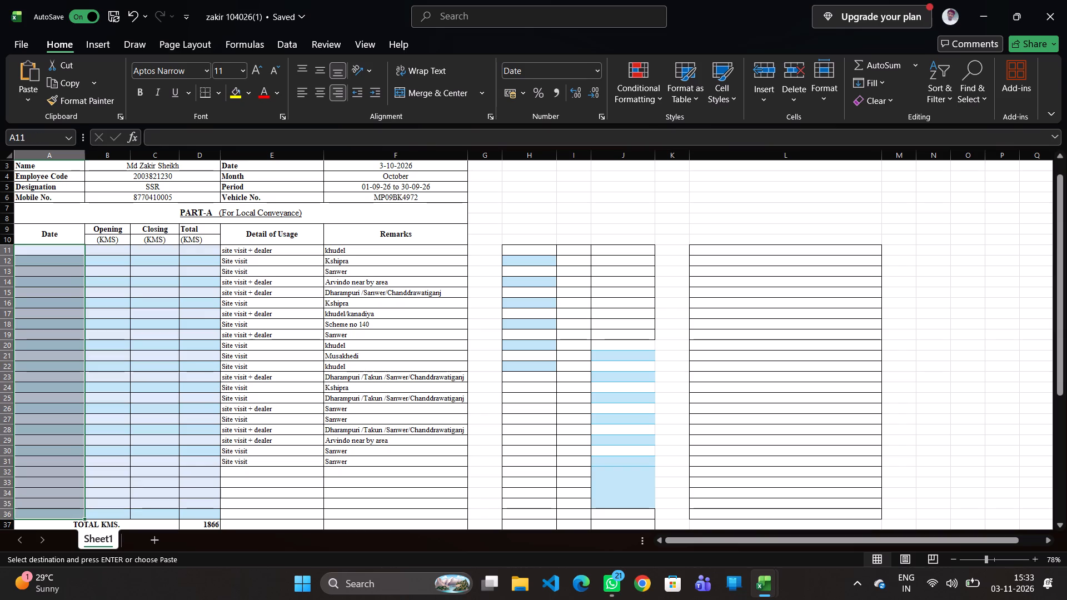
key(ctrl+v)
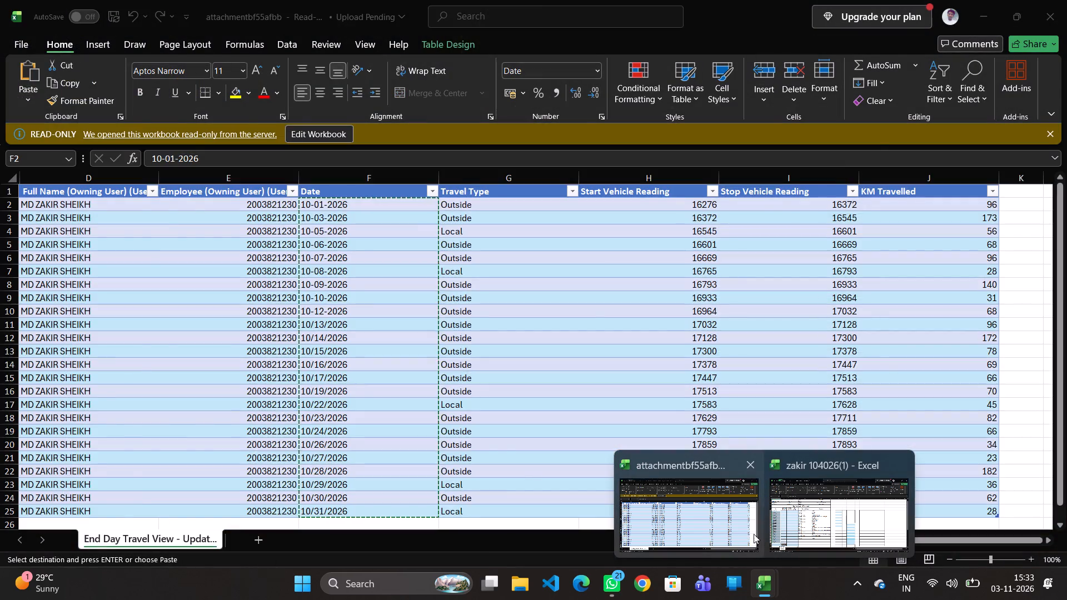
Copy the Start Vehicle Reading, Stop Vehicle Reading and KM Travelled values H2:J25 into the claim form's Opening, Closing and Total columns from B11.
click(676, 540)
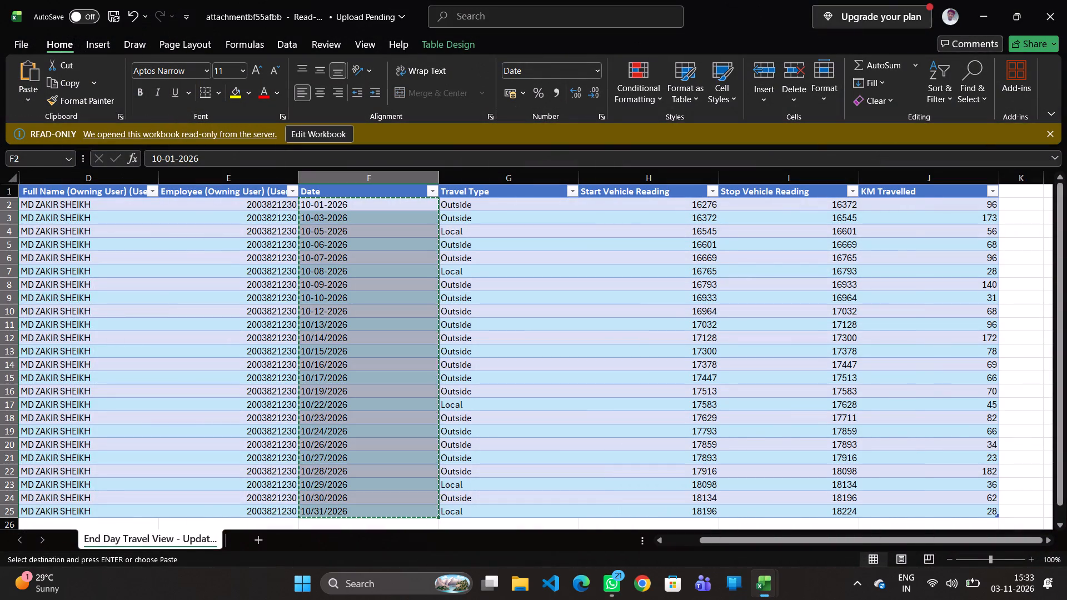
drag(646, 204, 761, 318)
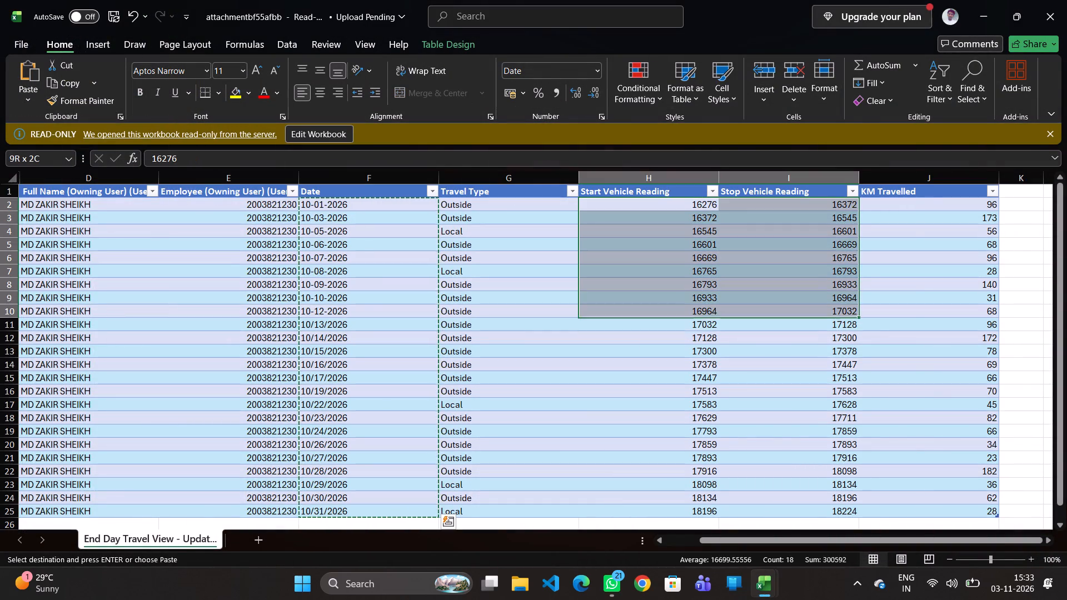
drag(761, 318, 916, 507)
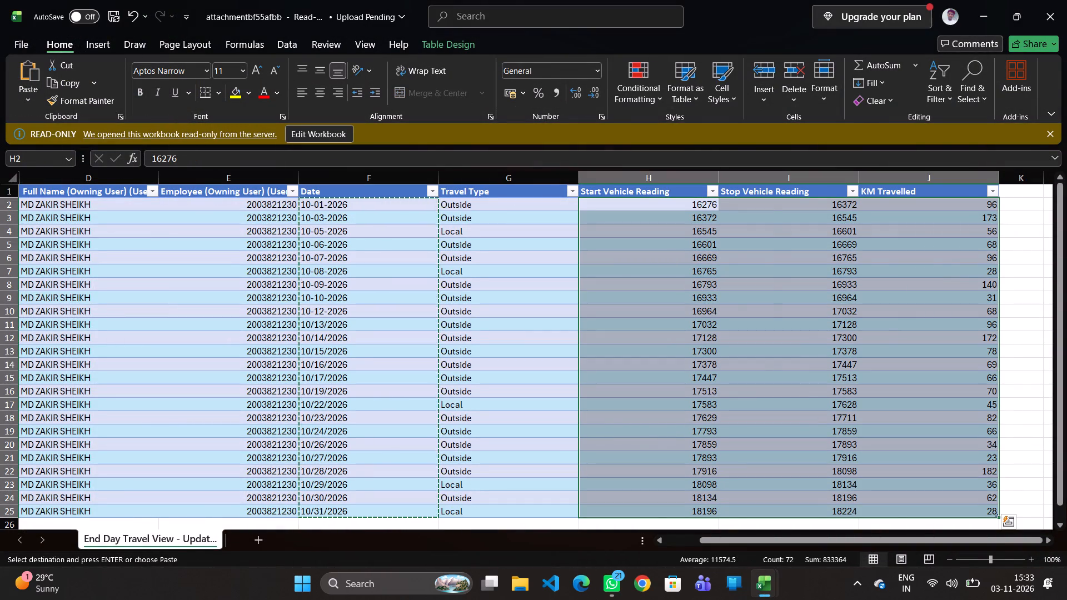
key(ctrl+c)
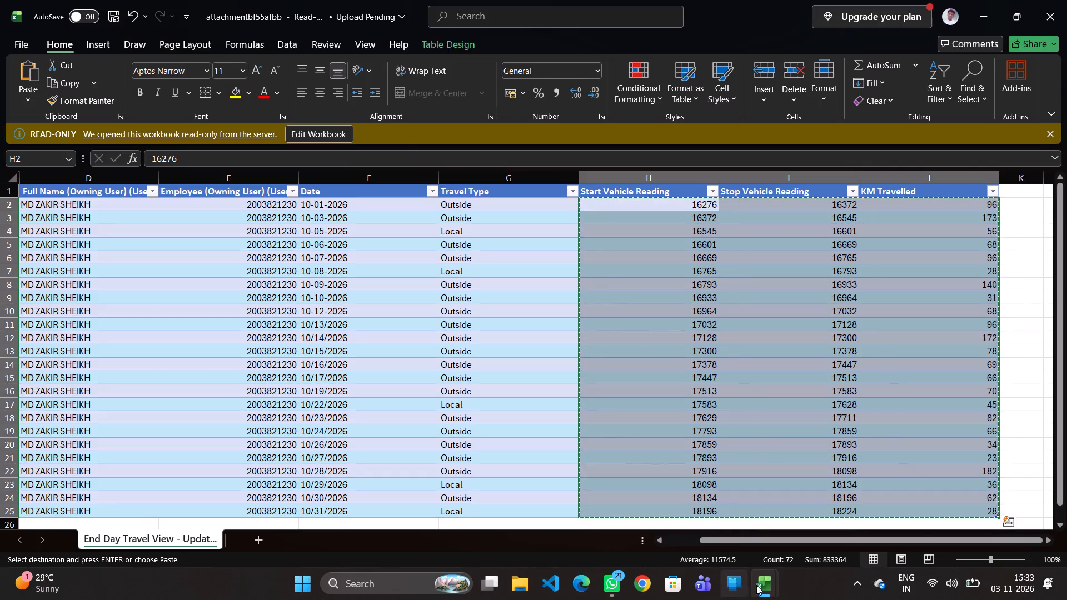
click(764, 585)
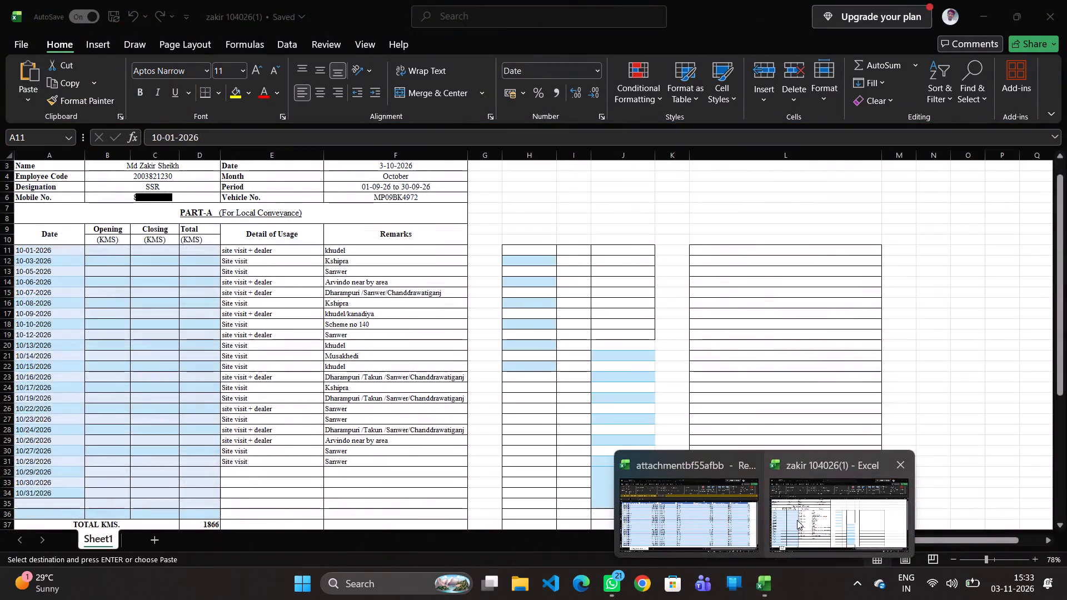
click(797, 520)
drag(116, 252, 148, 306)
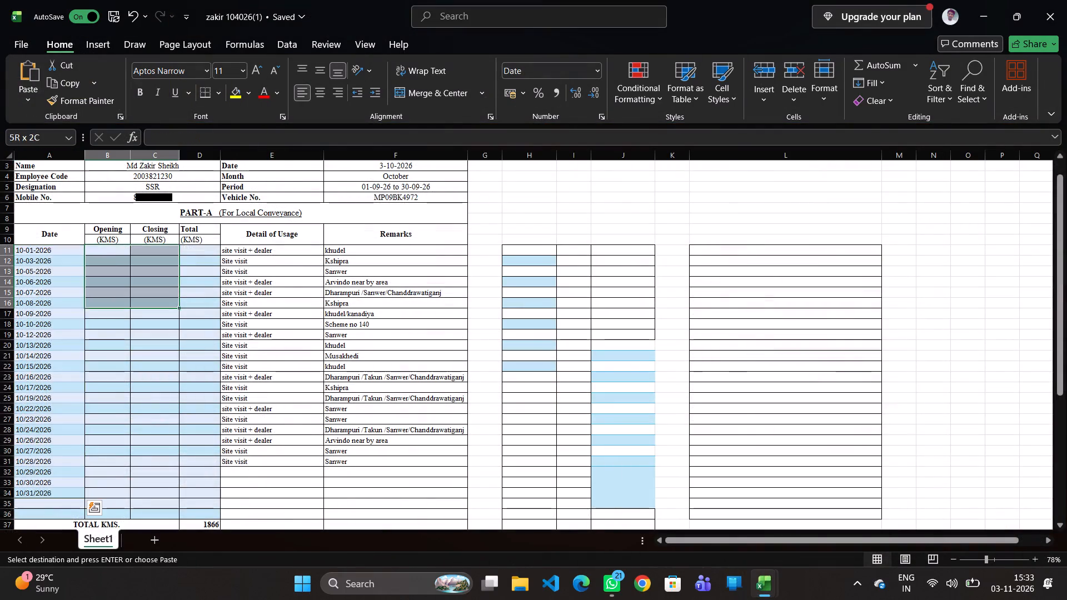
drag(148, 306, 216, 490)
key(ctrl+v)
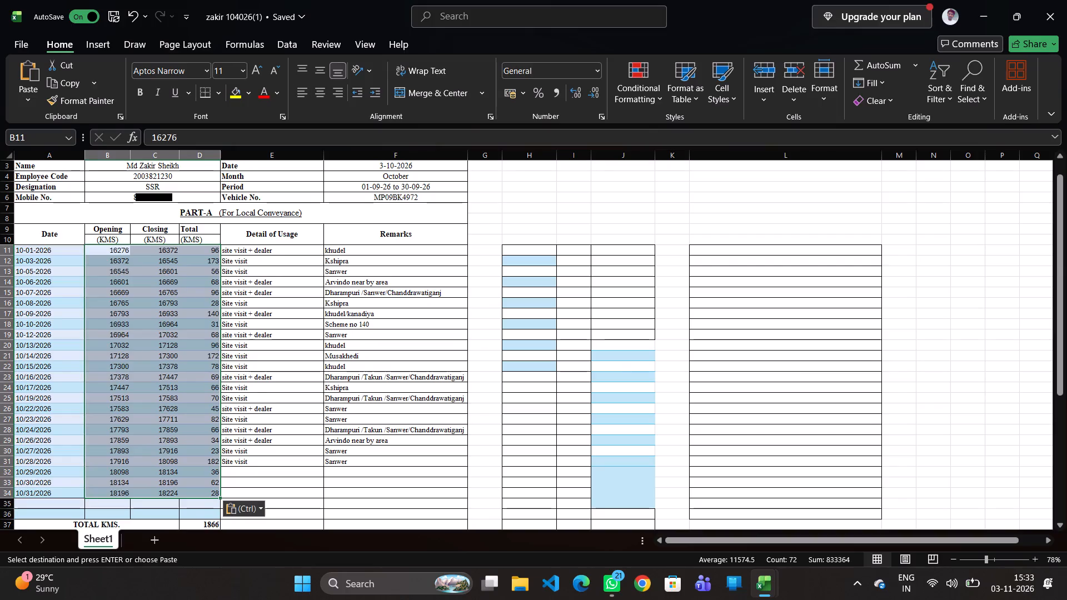
Delete the two empty rows 36 and 35 between the last travel entry and the TOTAL KMS. row.
right_click(6, 513)
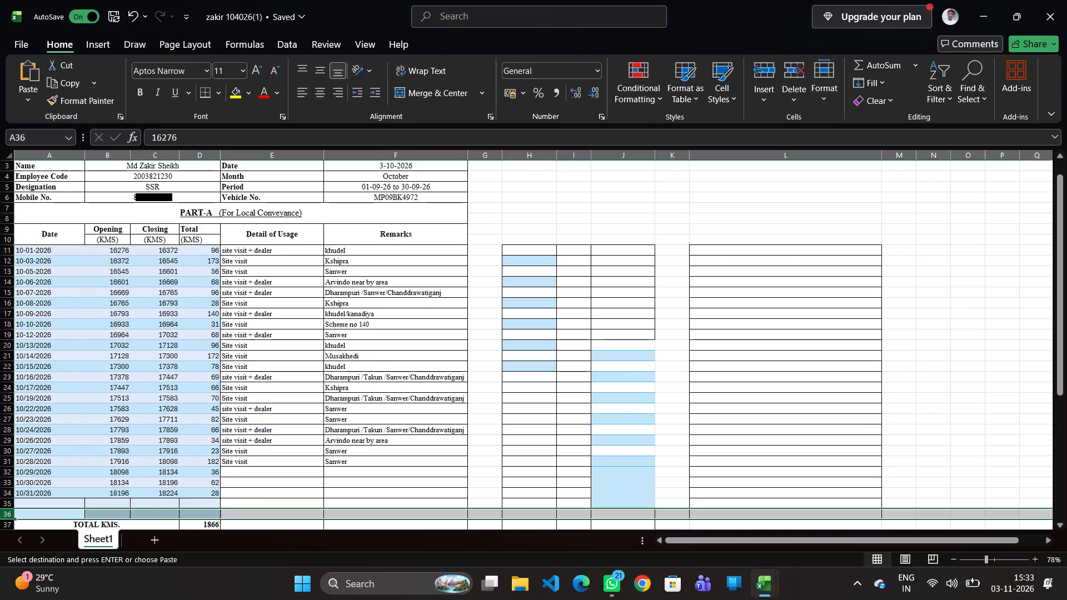
click(28, 386)
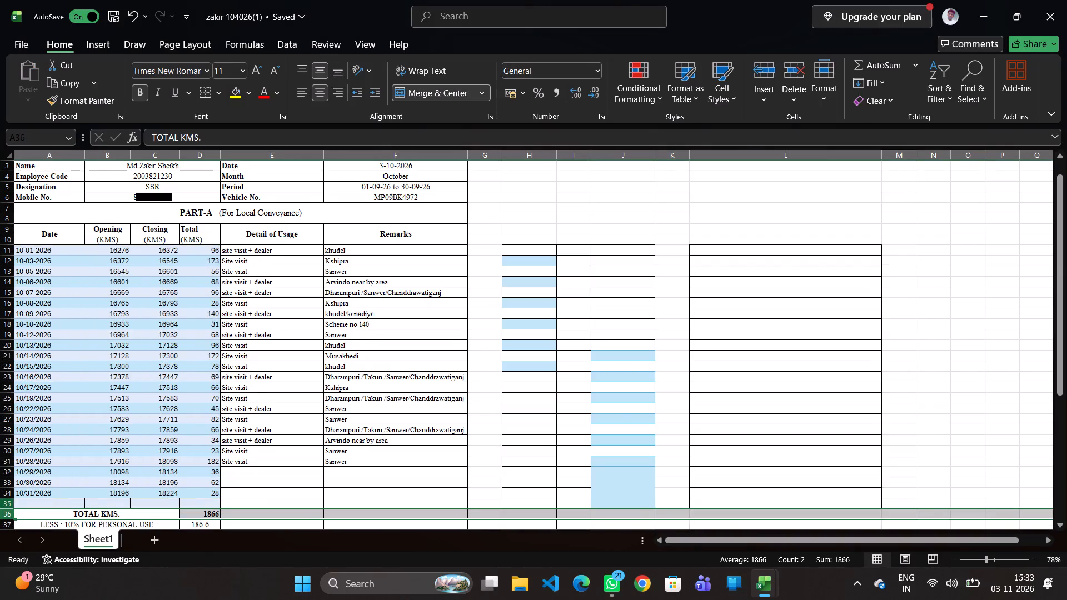
right_click(10, 505)
click(28, 376)
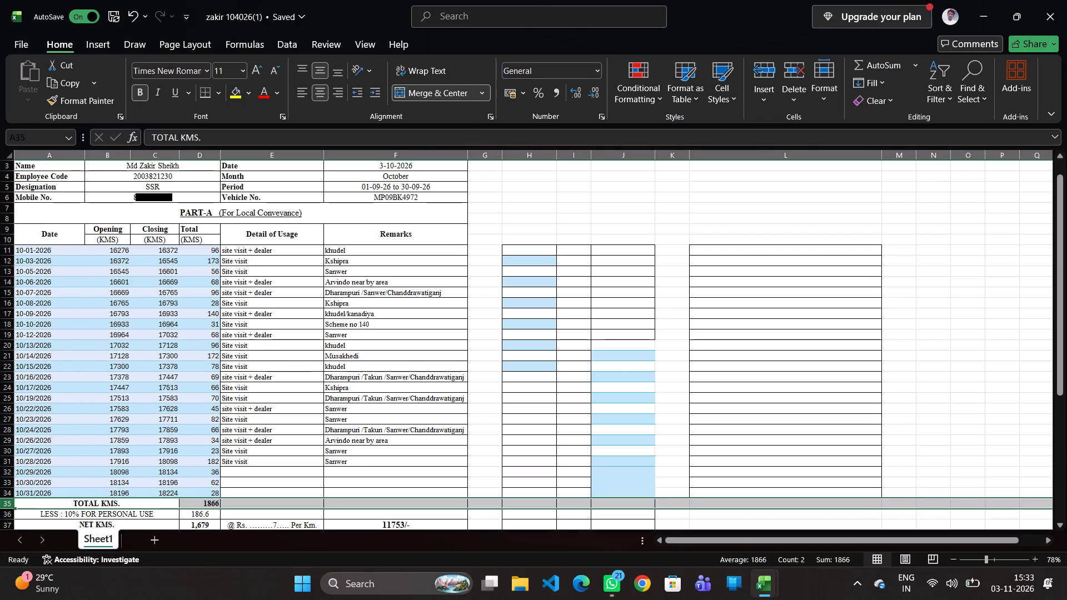
Check the sum of the daily Total (KMS) values in D11:D34.
drag(213, 247, 225, 492)
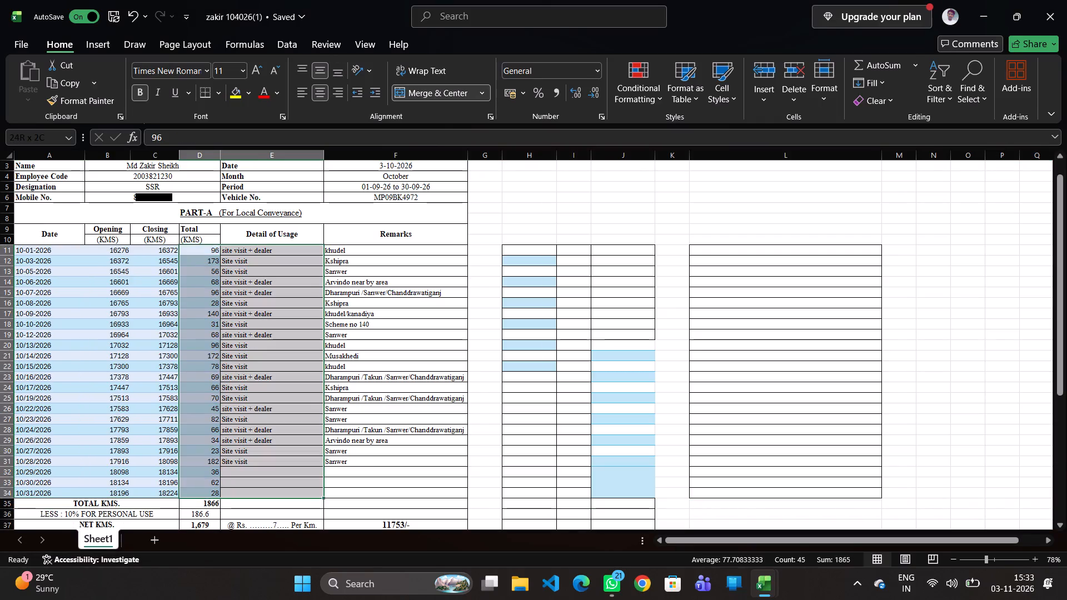
drag(225, 492, 211, 491)
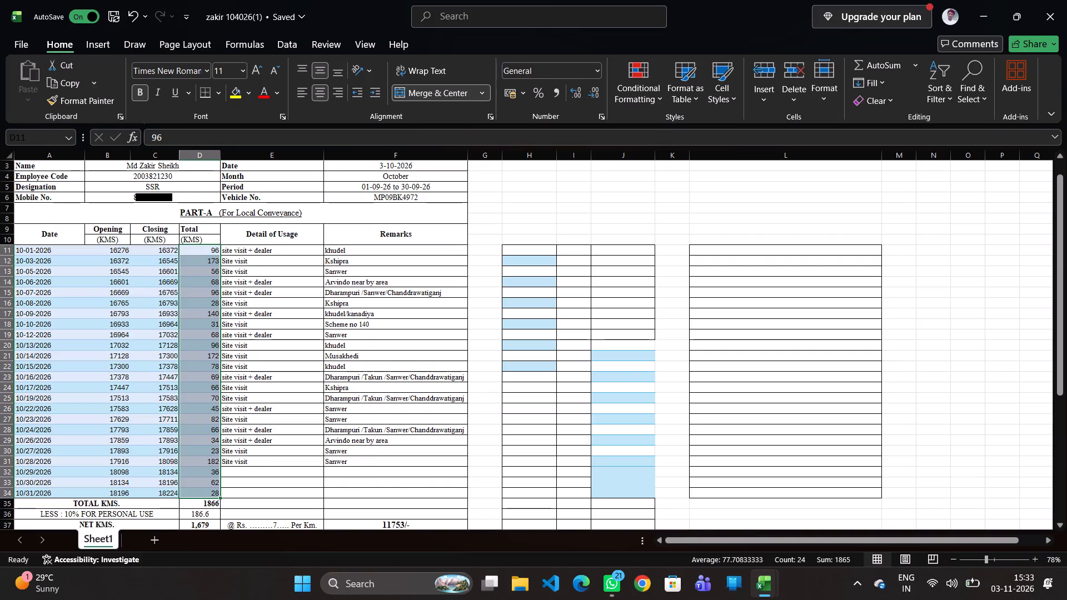
click(371, 487)
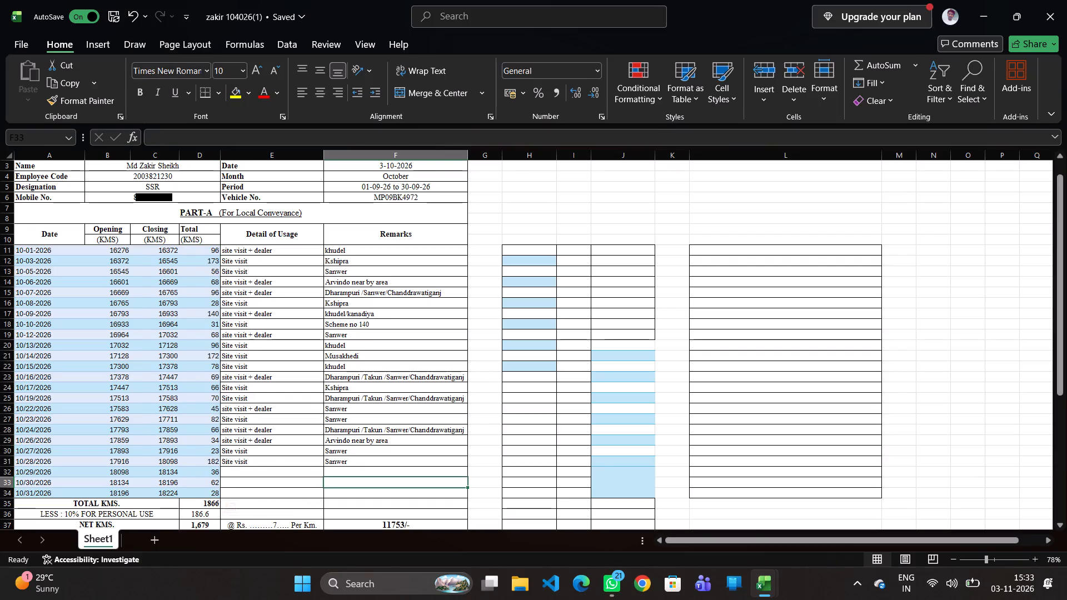
Fill Detail of Usage for the last three dates by copying existing entries: "site visit + dealer" in E33, "Site visit" in E32 and E34.
click(252, 443)
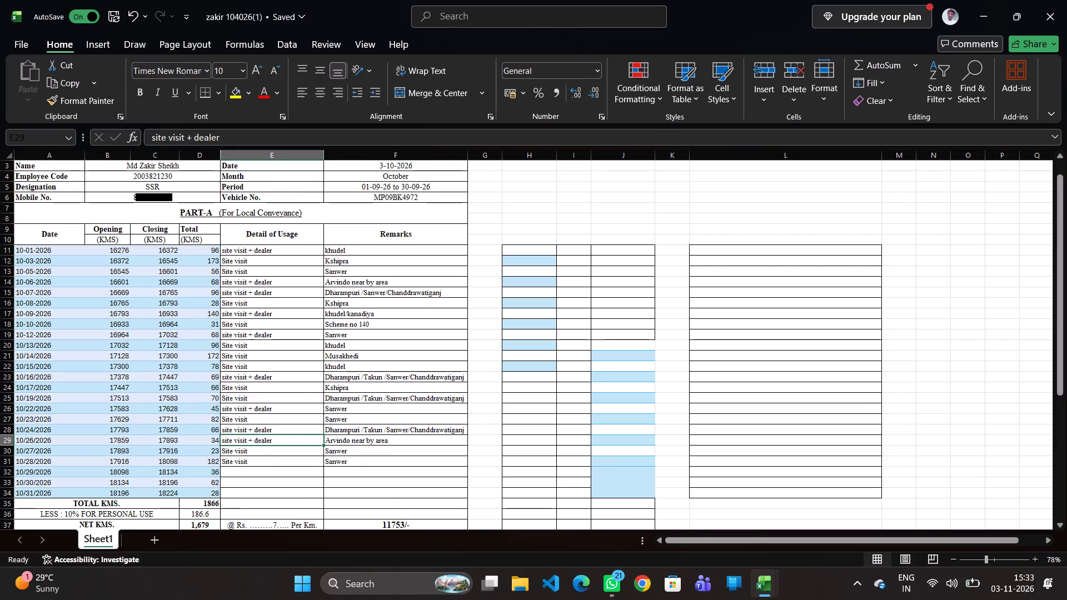
key(ctrl+c)
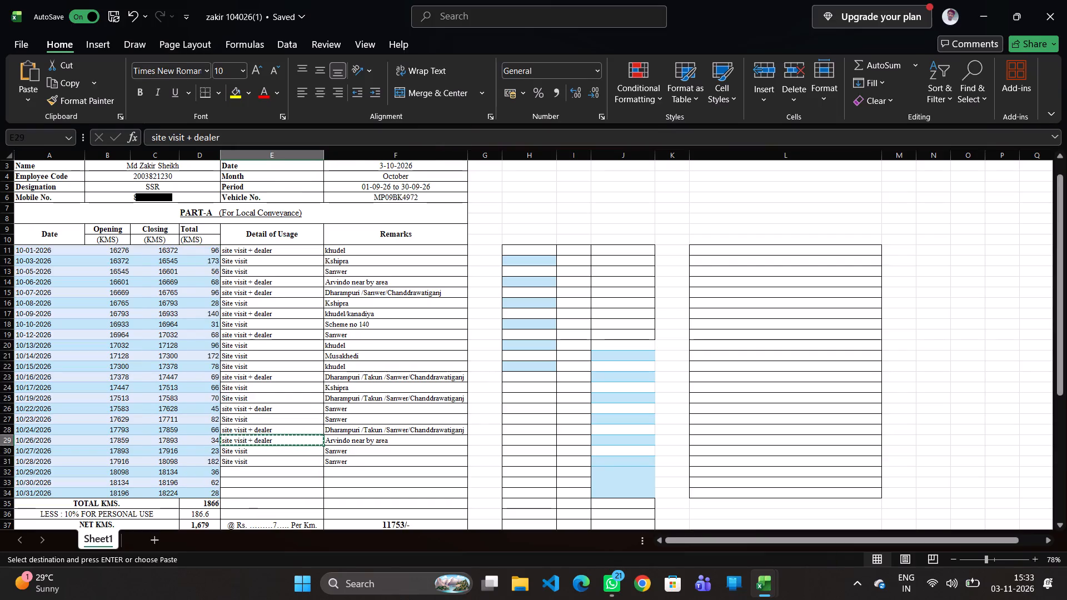
click(235, 482)
key(ctrl+v)
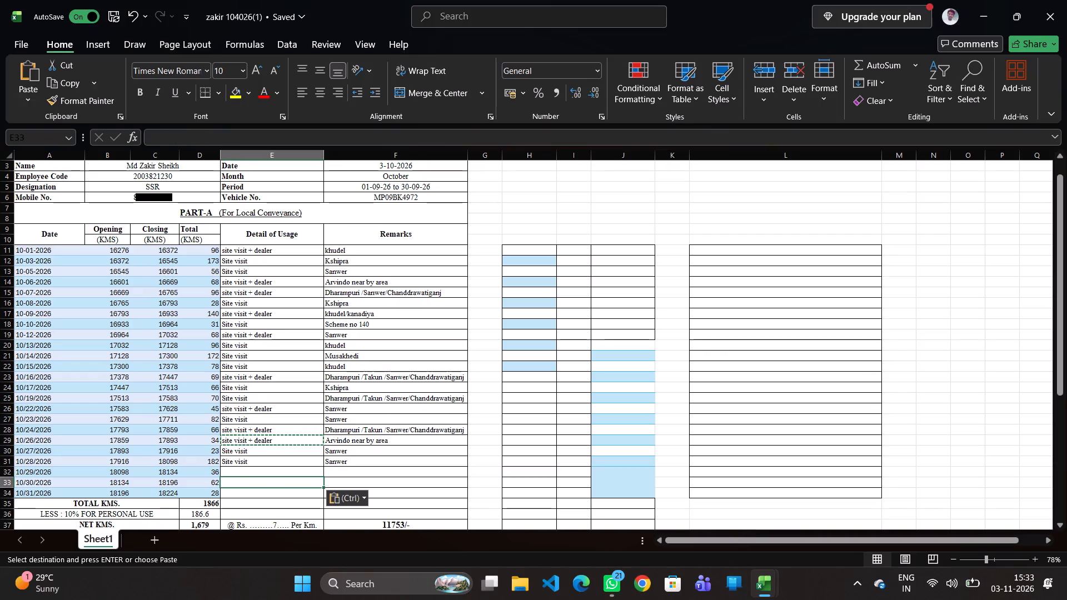
click(237, 458)
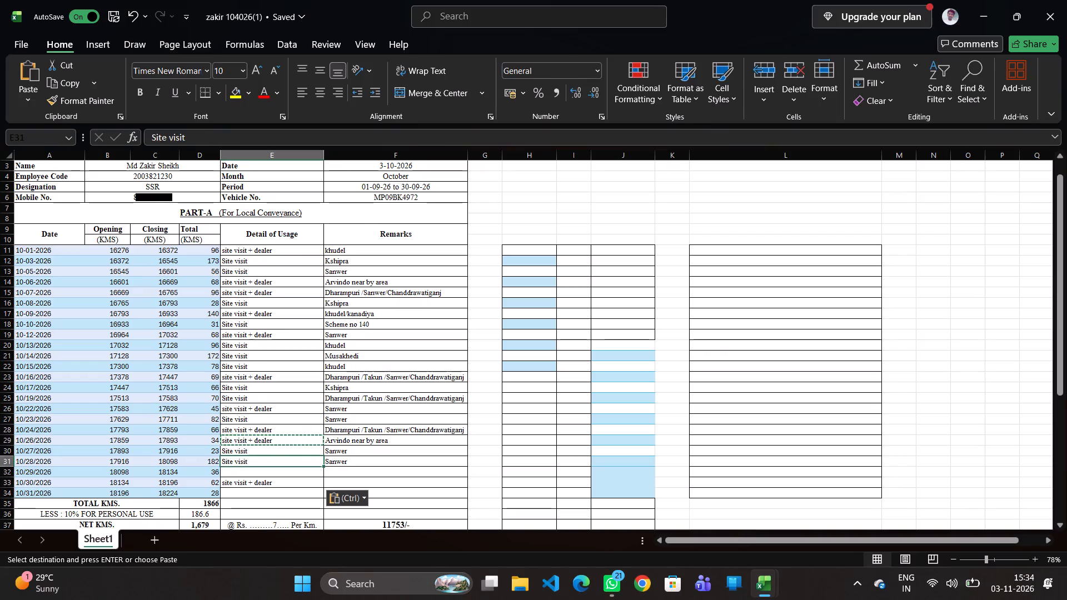
key(ctrl+c)
click(229, 473)
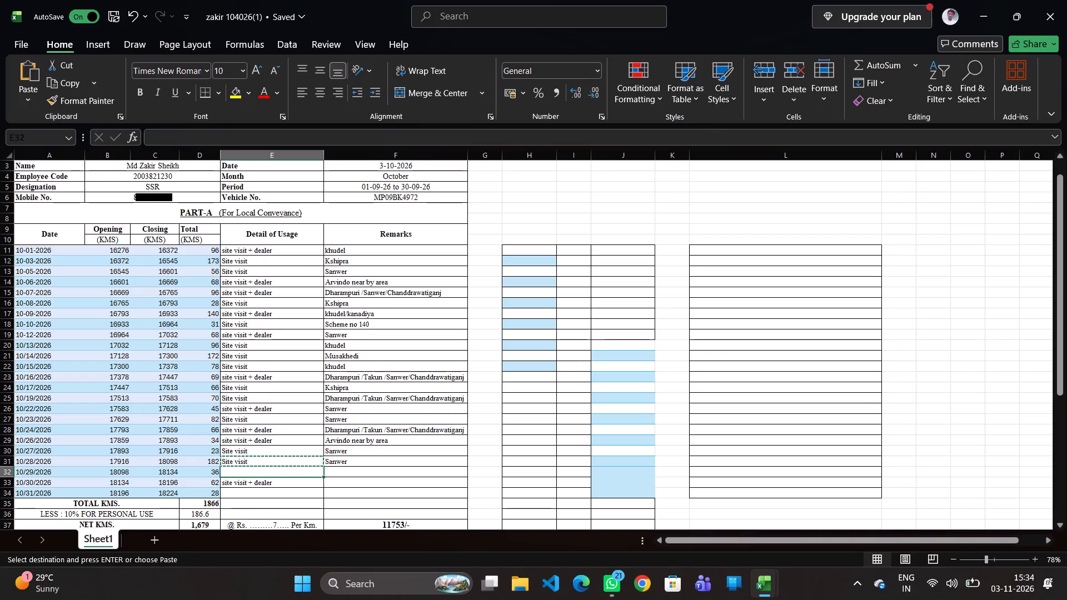
key(ctrl+v)
click(230, 496)
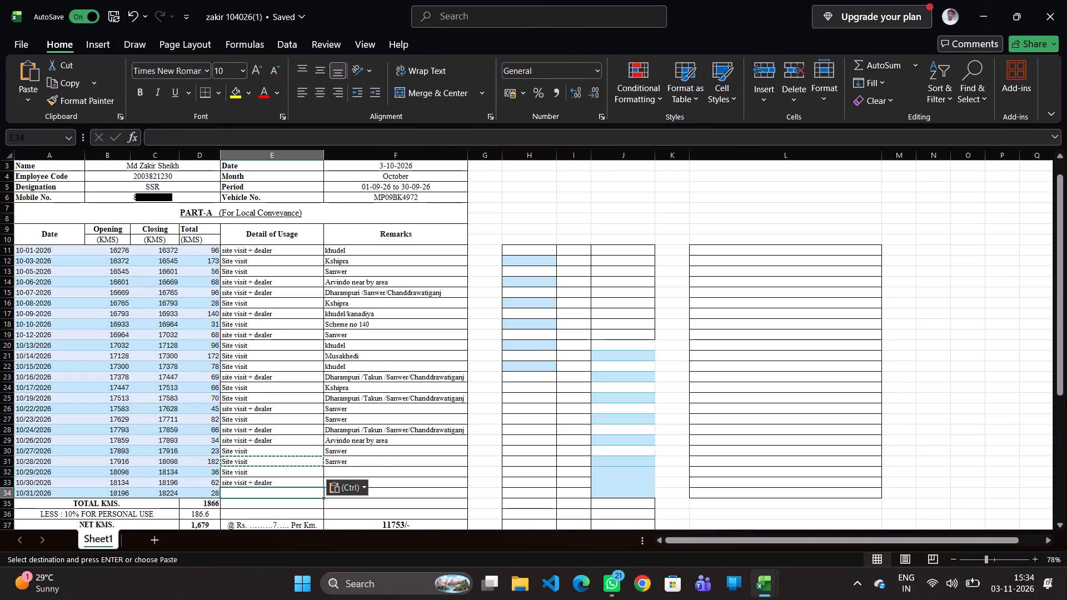
key(ctrl+v)
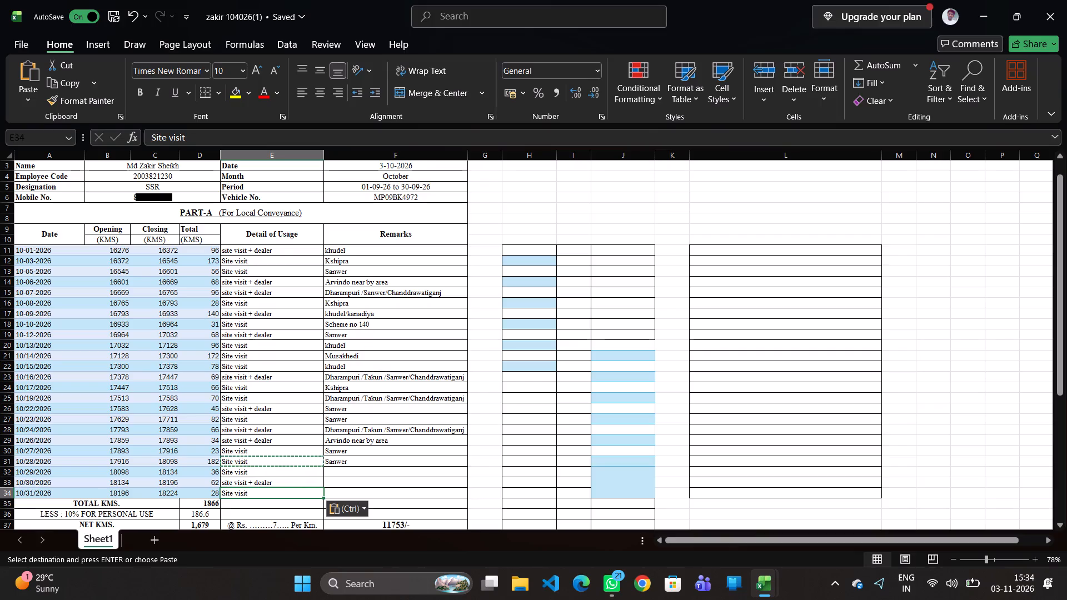
Clear Detail of Usage cells E14 and E12, then copy "site visit + dealer" into E12 and "Site visit" into E14.
click(275, 286)
key(Delete)
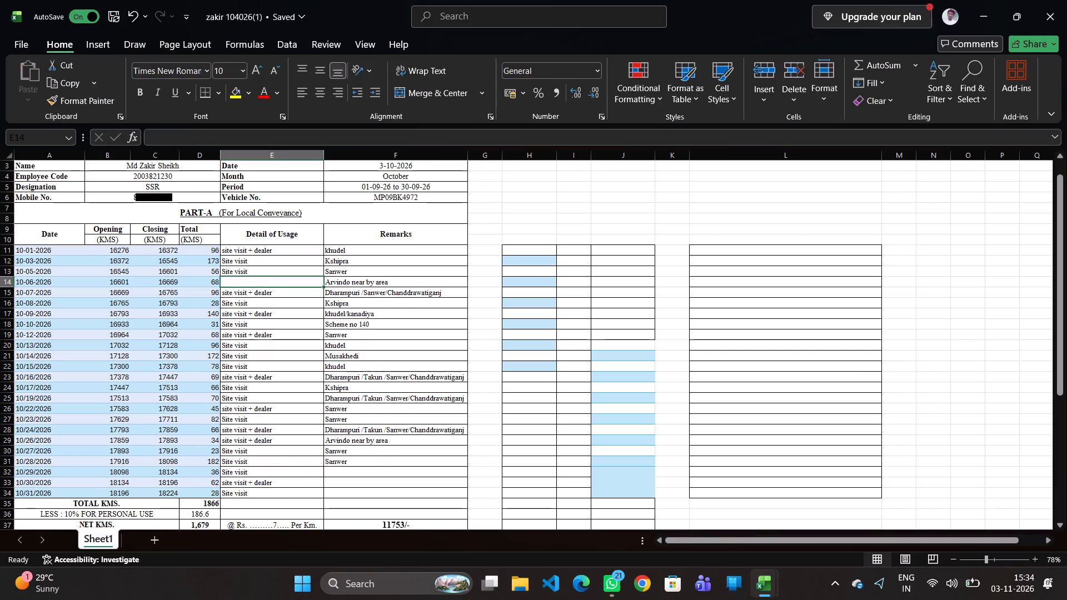
click(255, 265)
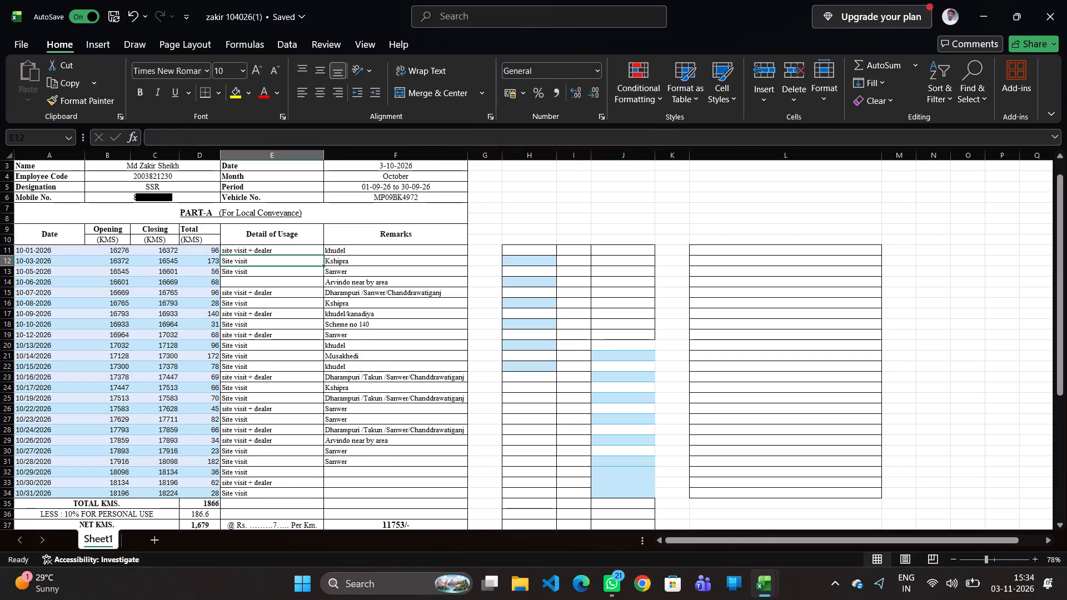
key(Delete)
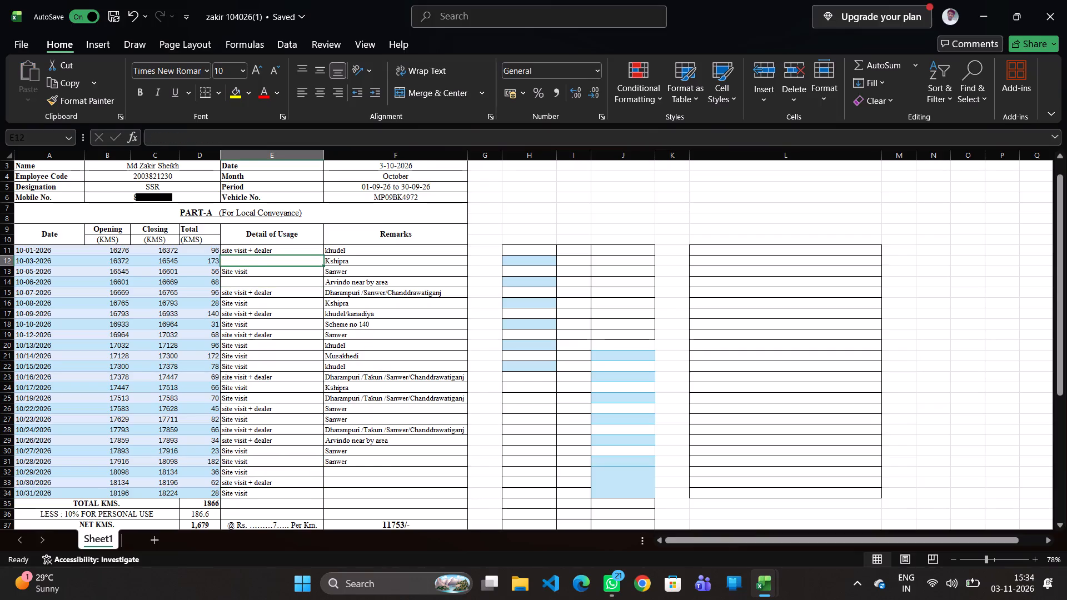
click(253, 292)
key(ctrl+c)
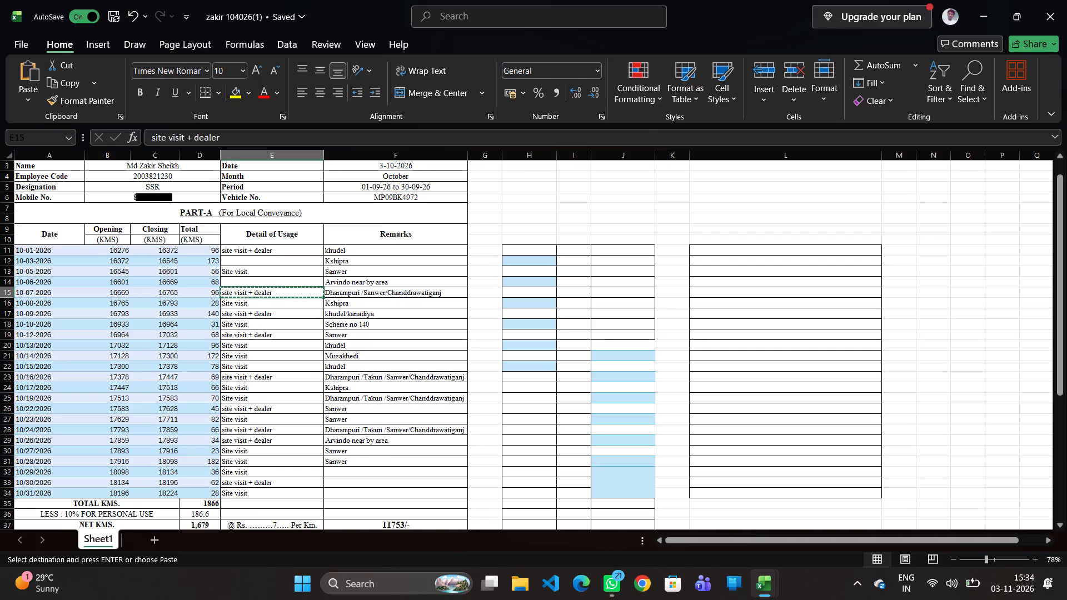
click(247, 263)
key(ctrl+v)
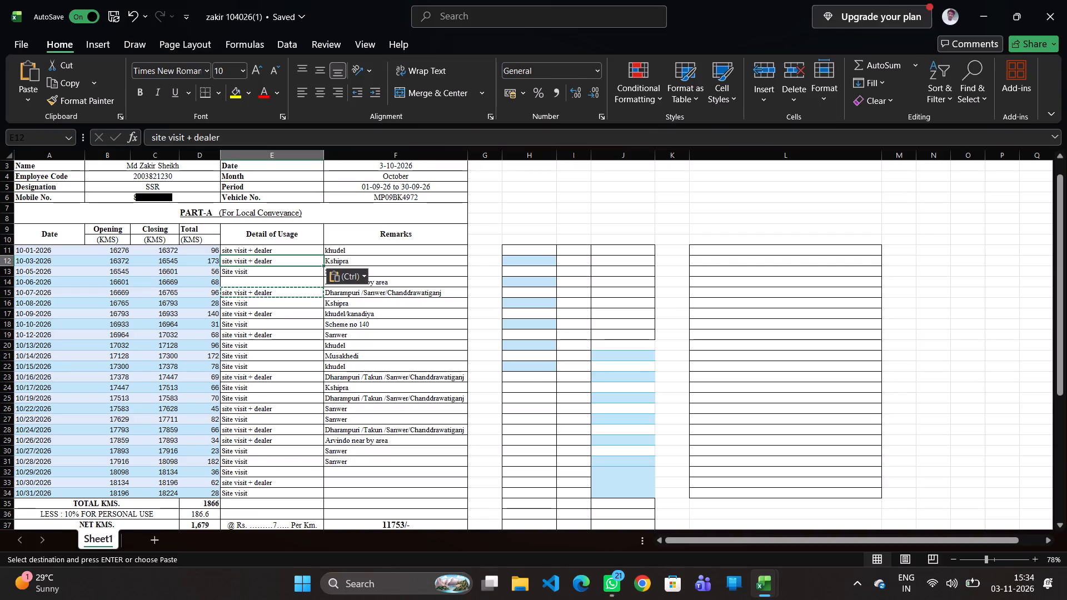
click(241, 304)
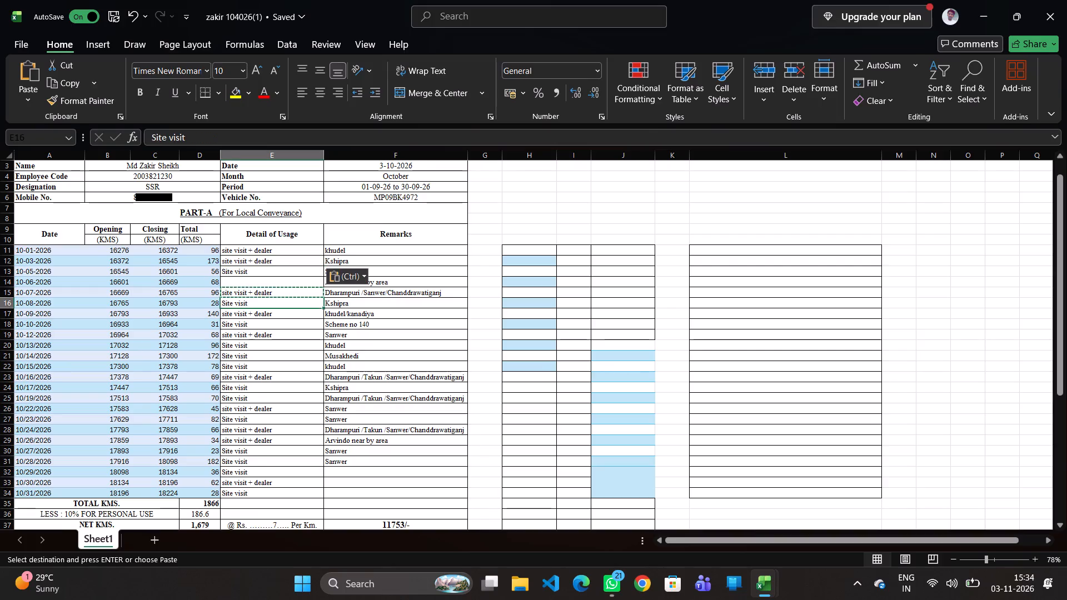
key(ctrl+c)
click(238, 282)
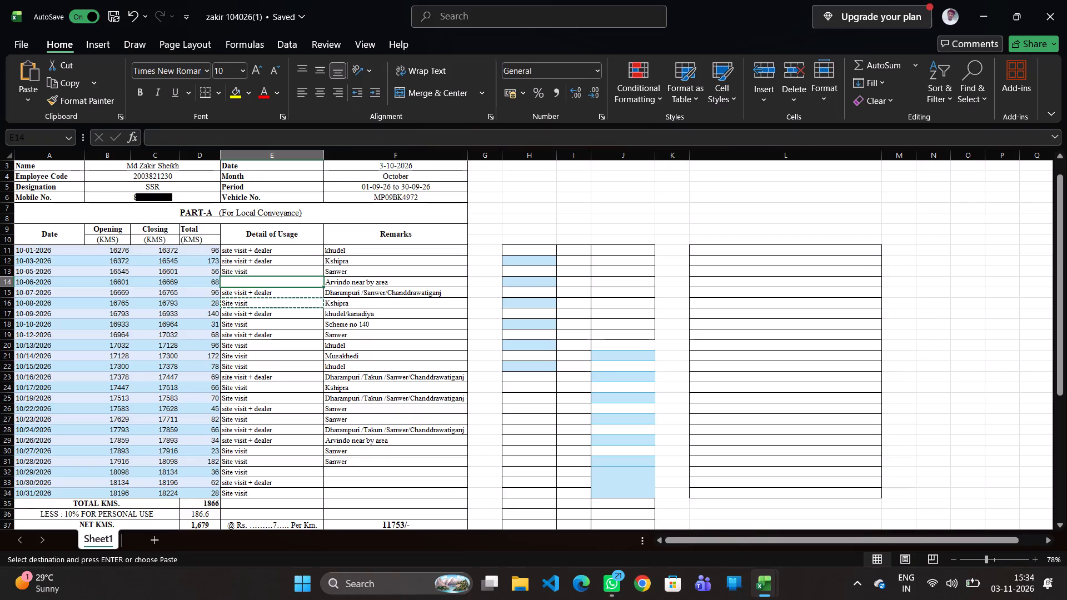
key(ctrl+v)
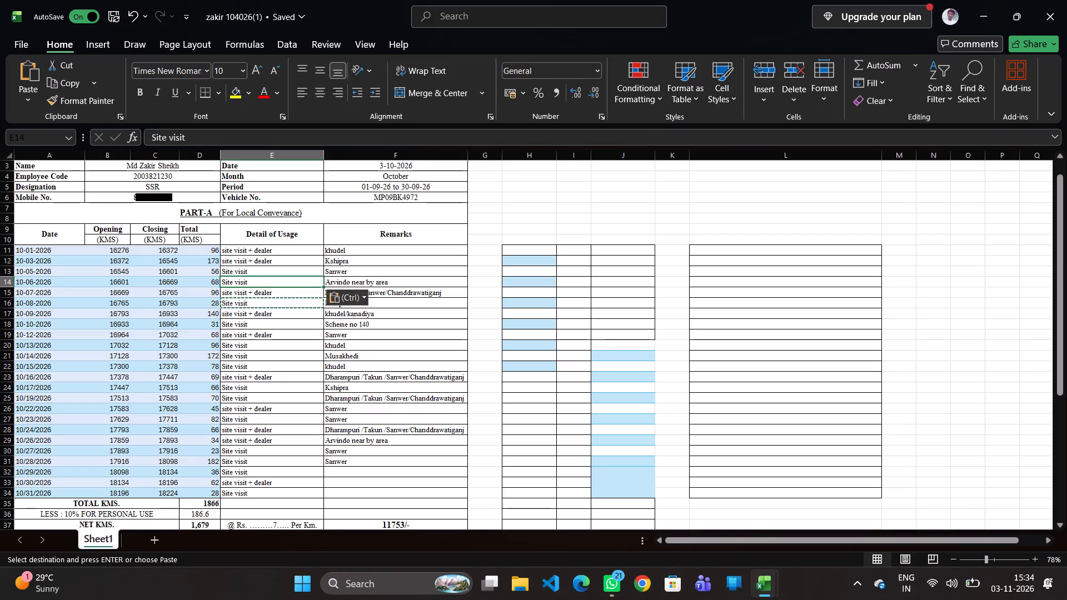
Replace the Detail of Usage for 10/14/2026 in E21 with "site visit + dealer" copied from E23.
click(241, 357)
key(Delete)
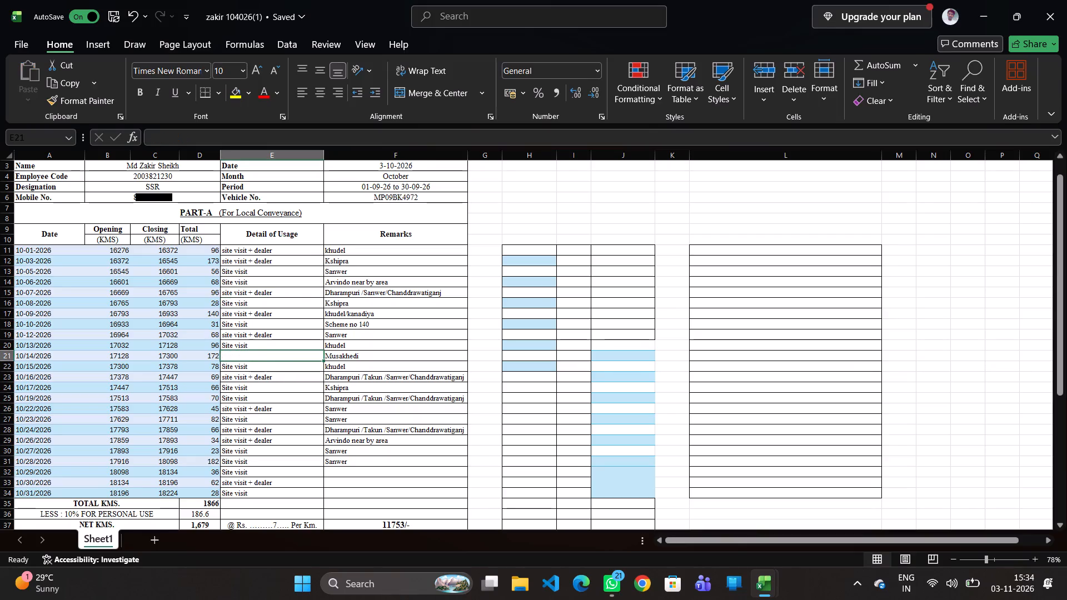
click(247, 378)
key(ctrl+c)
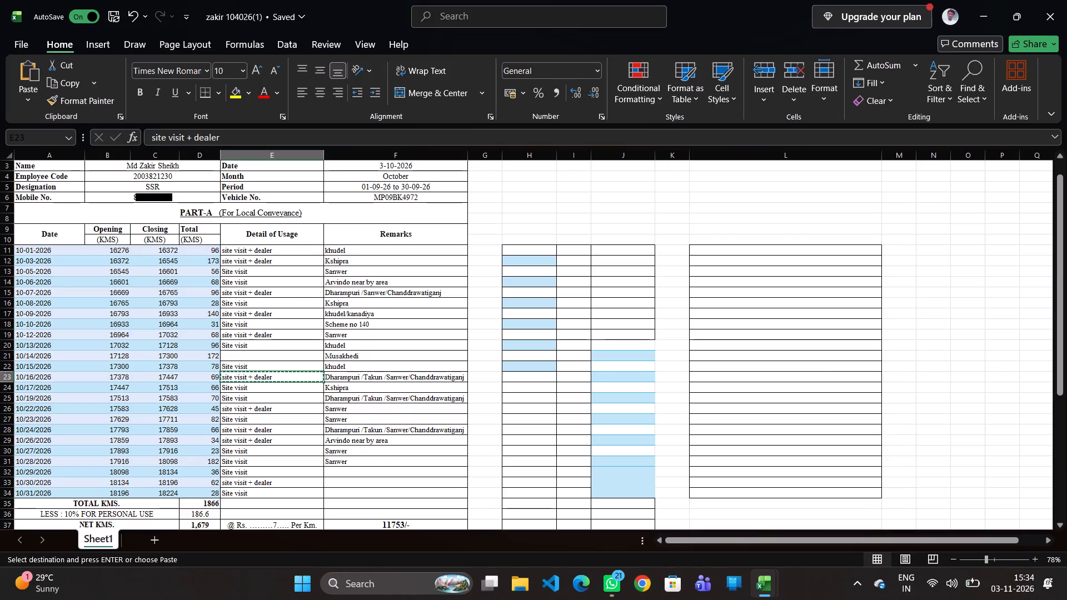
click(245, 358)
key(ctrl+v)
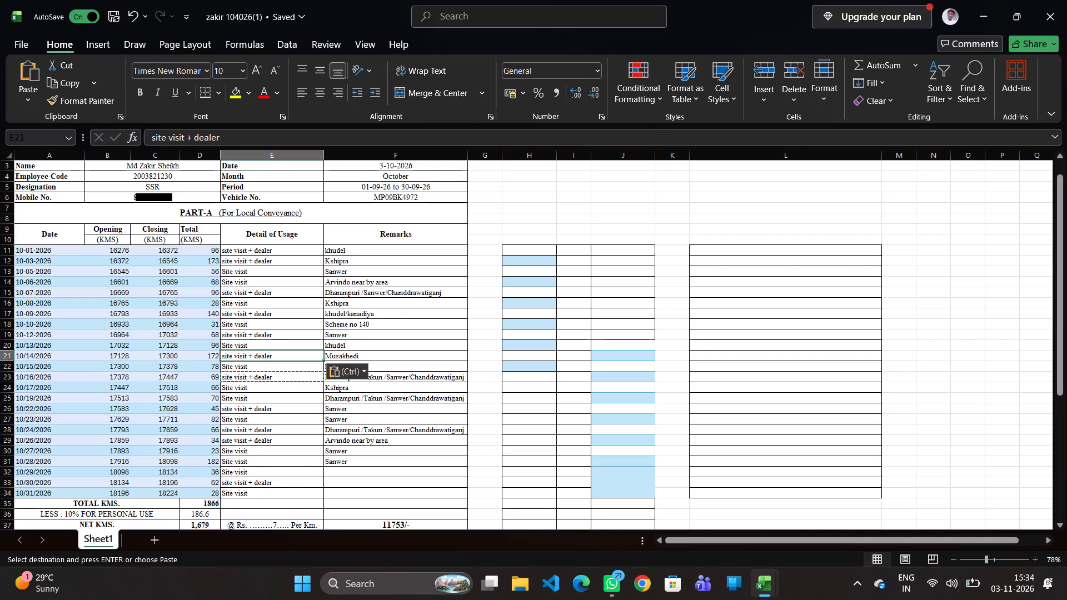
Replace the Detail of Usage for 10/23/2026 in E27 with "site visit + dealer" copied from E23.
click(237, 419)
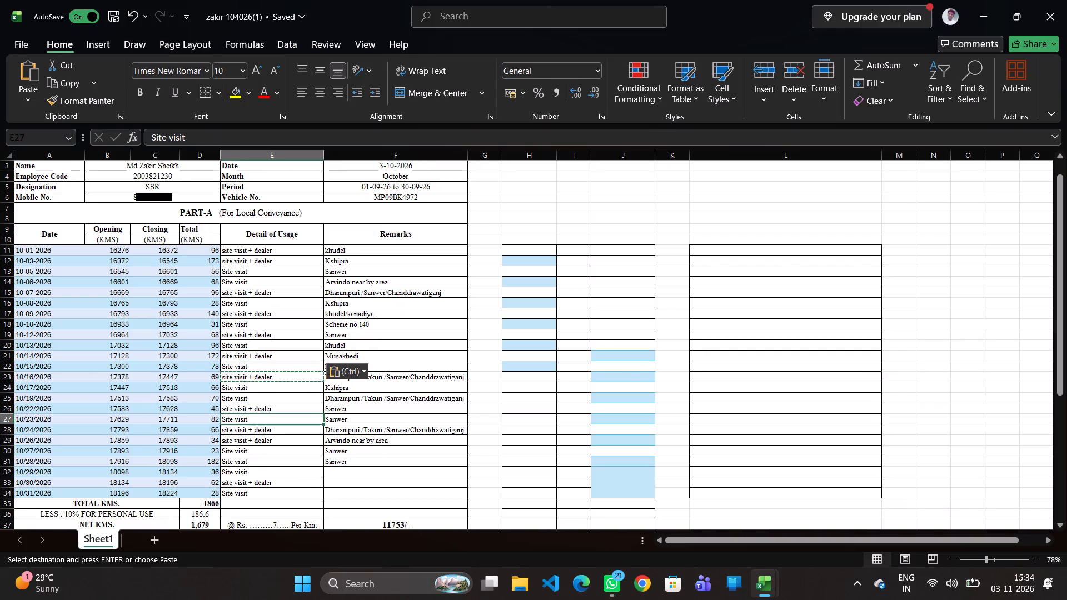
key(Delete)
click(246, 379)
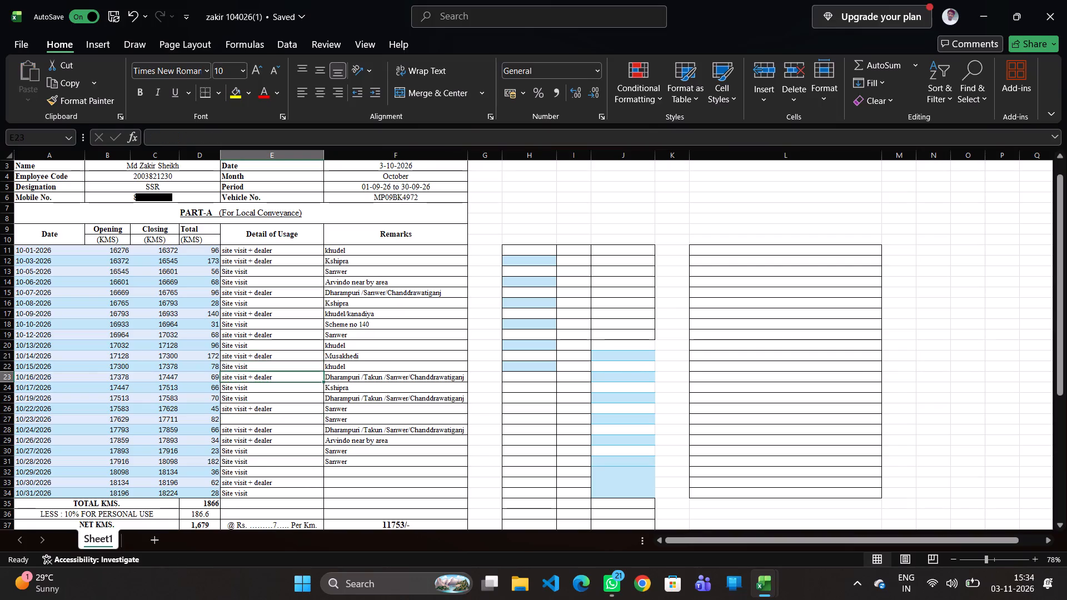
key(ctrl+c)
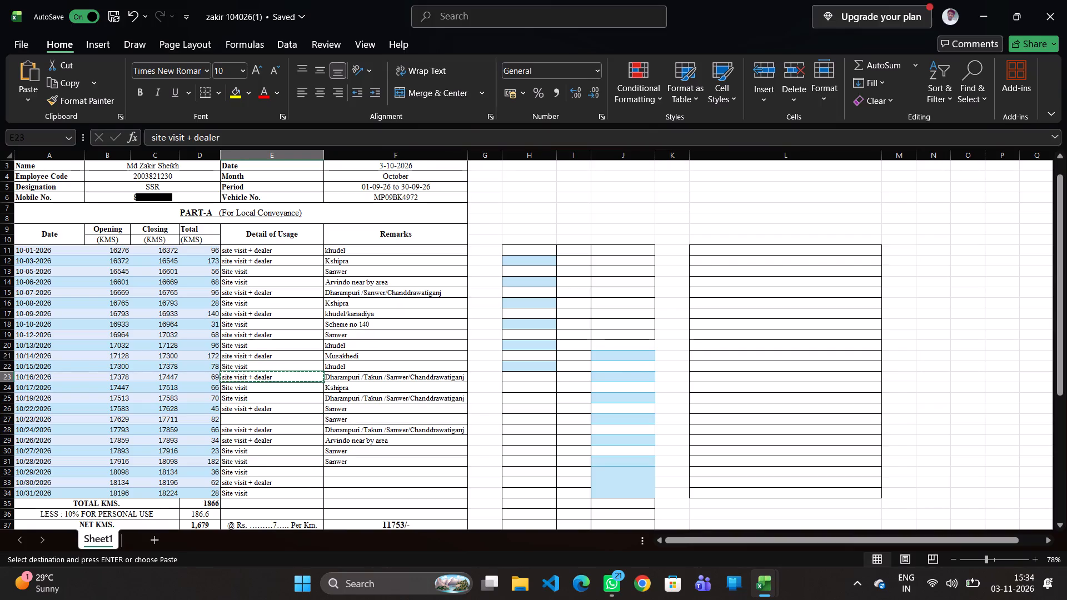
click(239, 423)
key(ctrl+v)
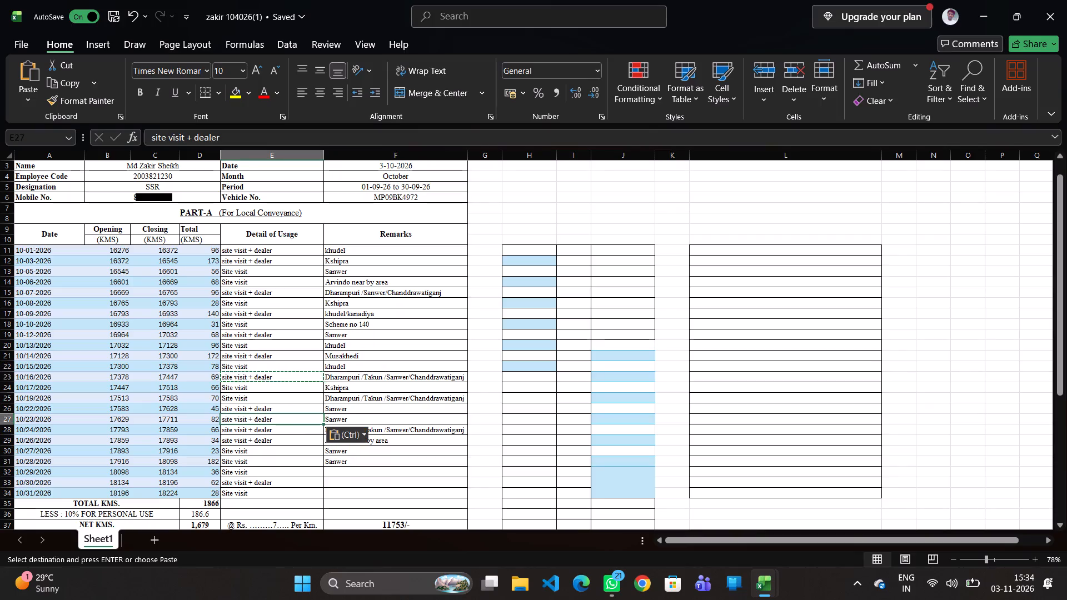
Replace the Detail of Usage for 10/28/2026 in E31 with "site visit + dealer" copied from E29.
click(239, 461)
key(Delete)
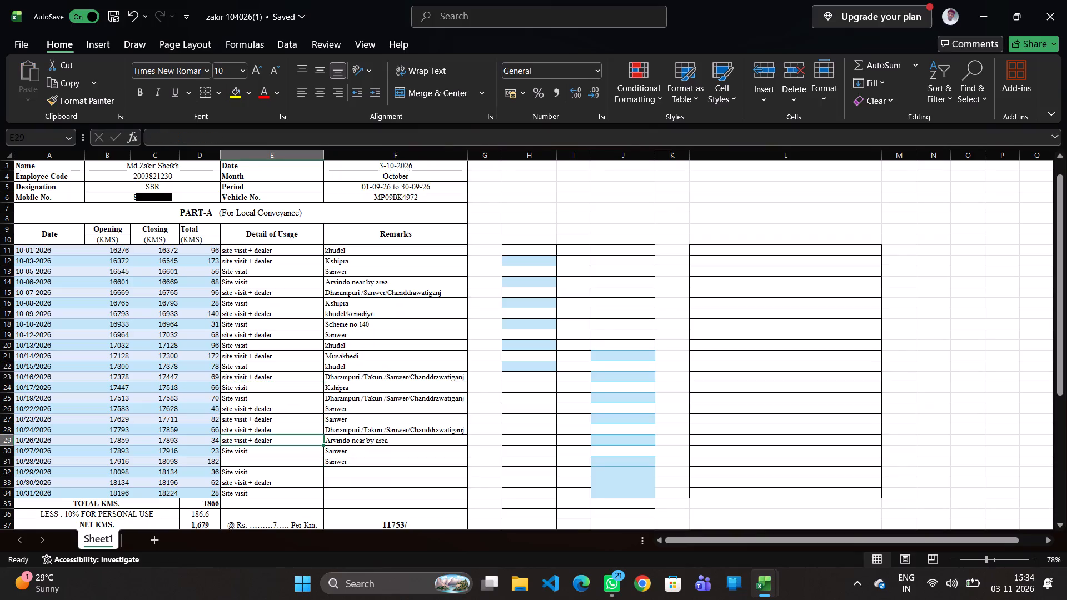
click(242, 442)
key(ctrl+c)
click(236, 461)
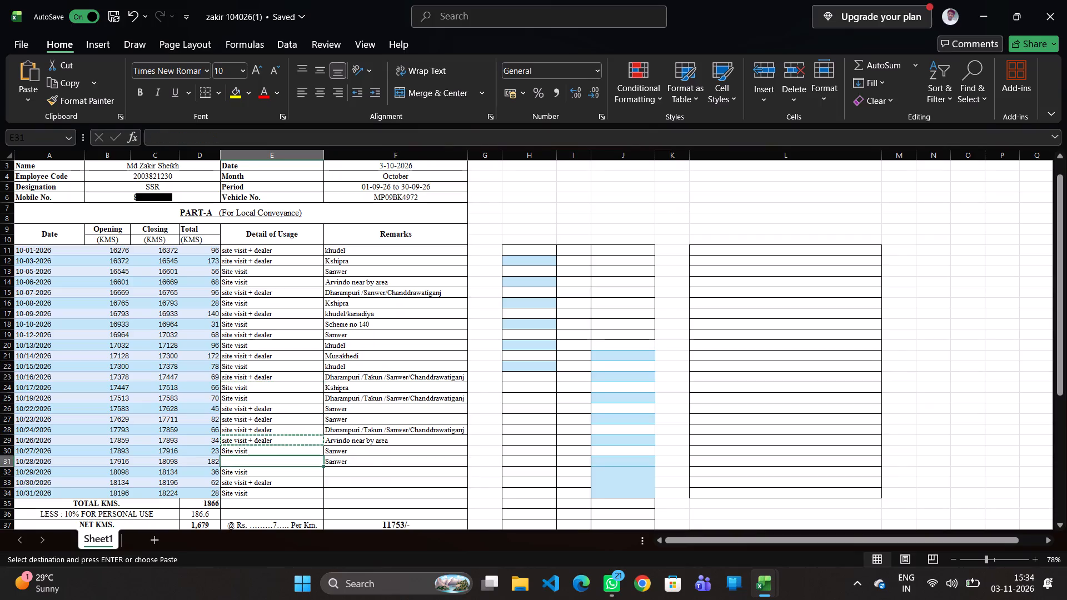
key(ctrl+v)
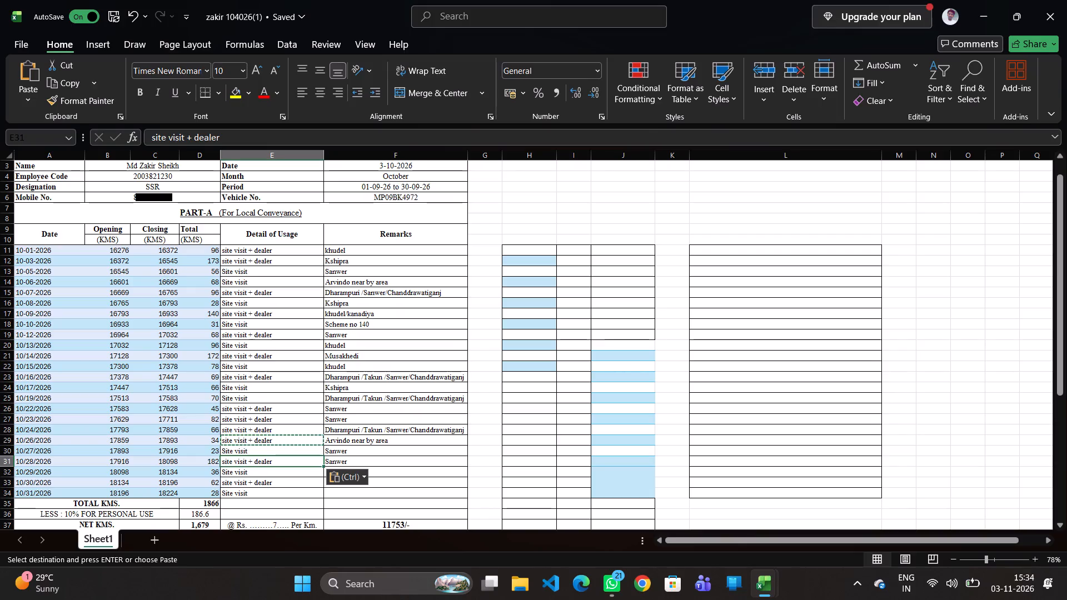
Copy the remark "khudel" from F11 into the Remarks cell F33 for 10/30/2026.
click(361, 249)
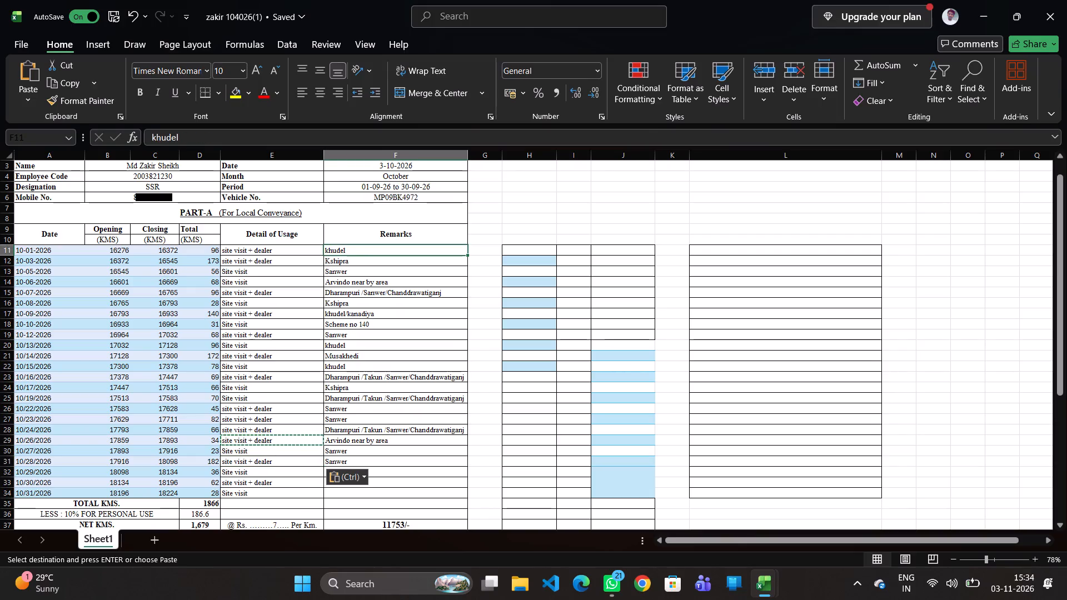
click(337, 251)
key(ctrl+c)
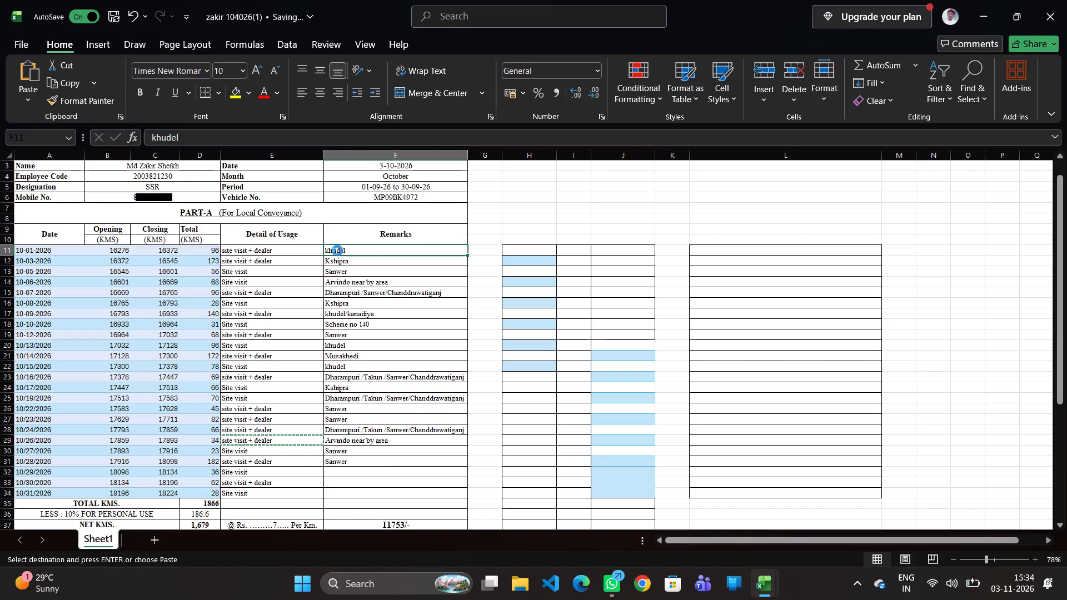
click(338, 486)
key(ctrl+v)
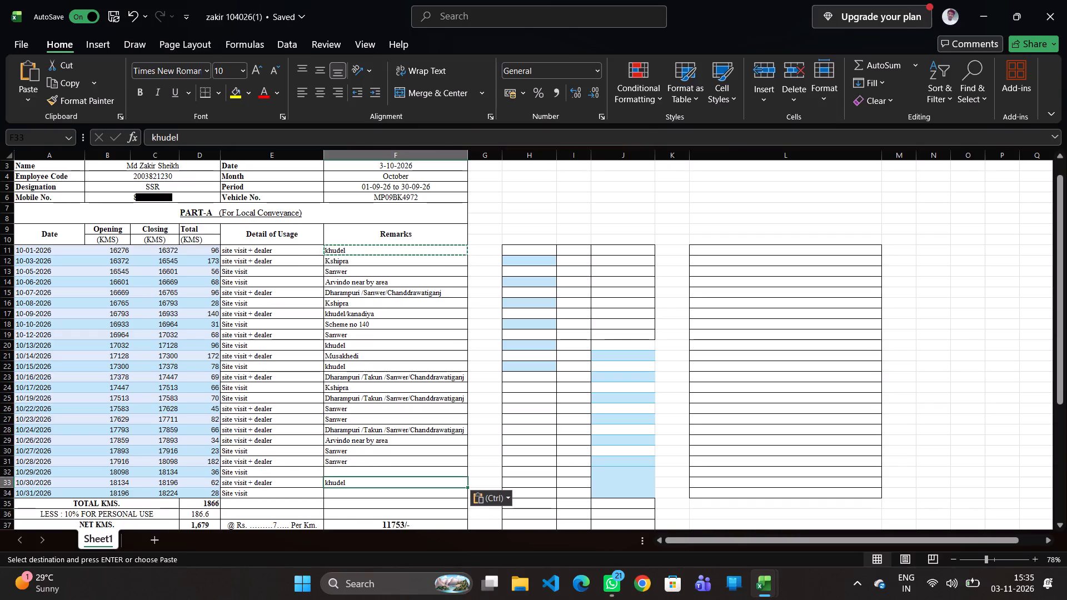
key(Escape)
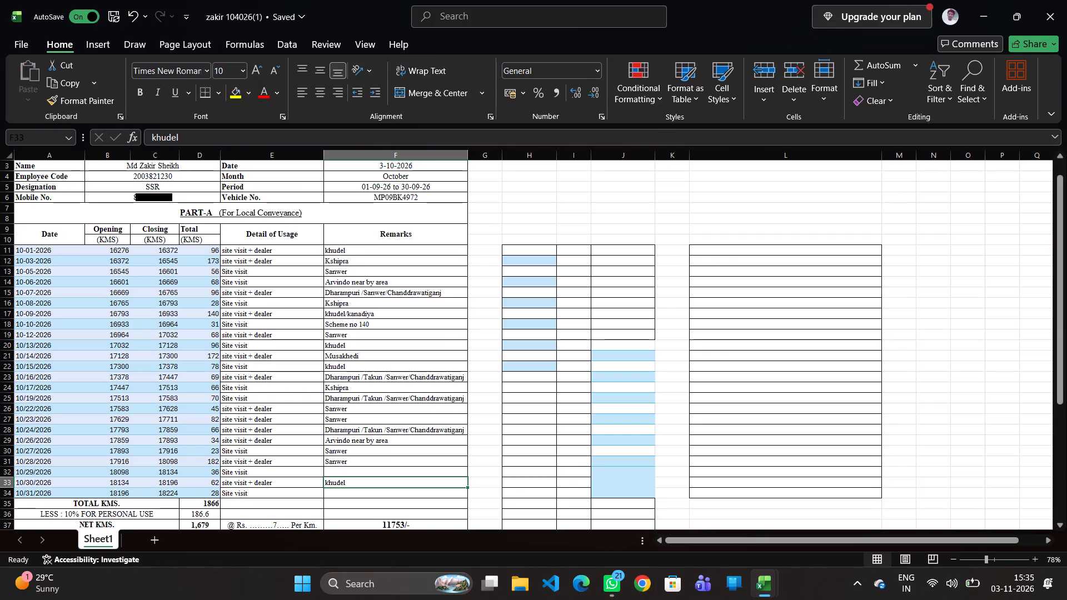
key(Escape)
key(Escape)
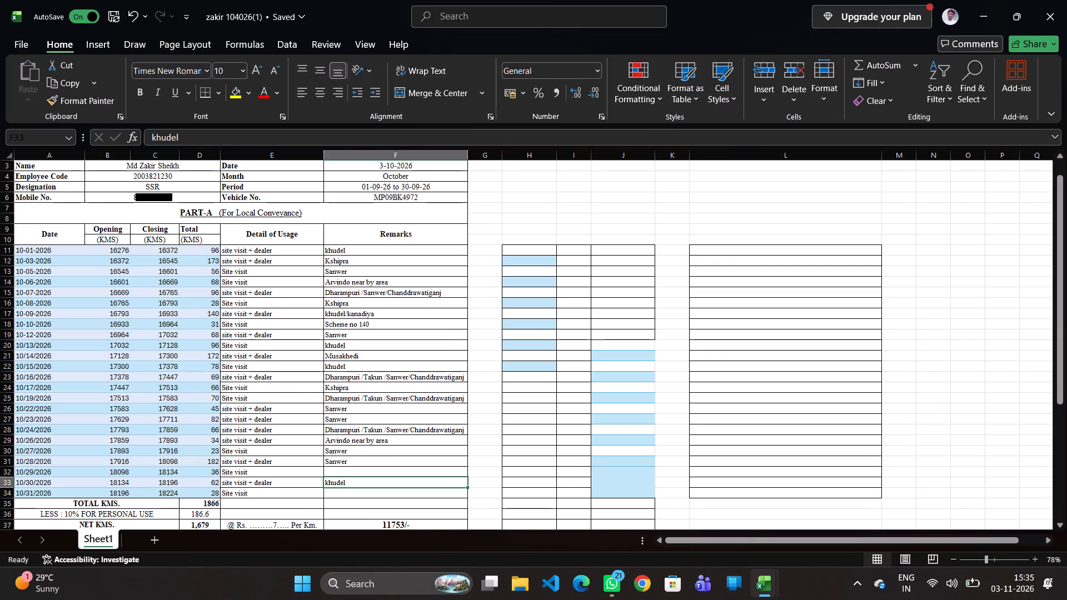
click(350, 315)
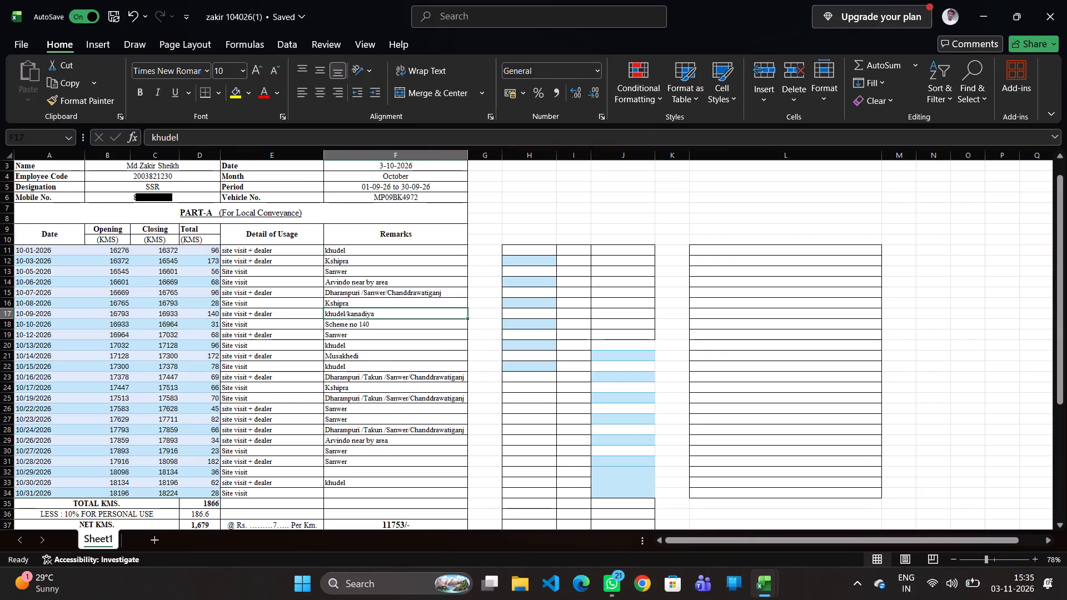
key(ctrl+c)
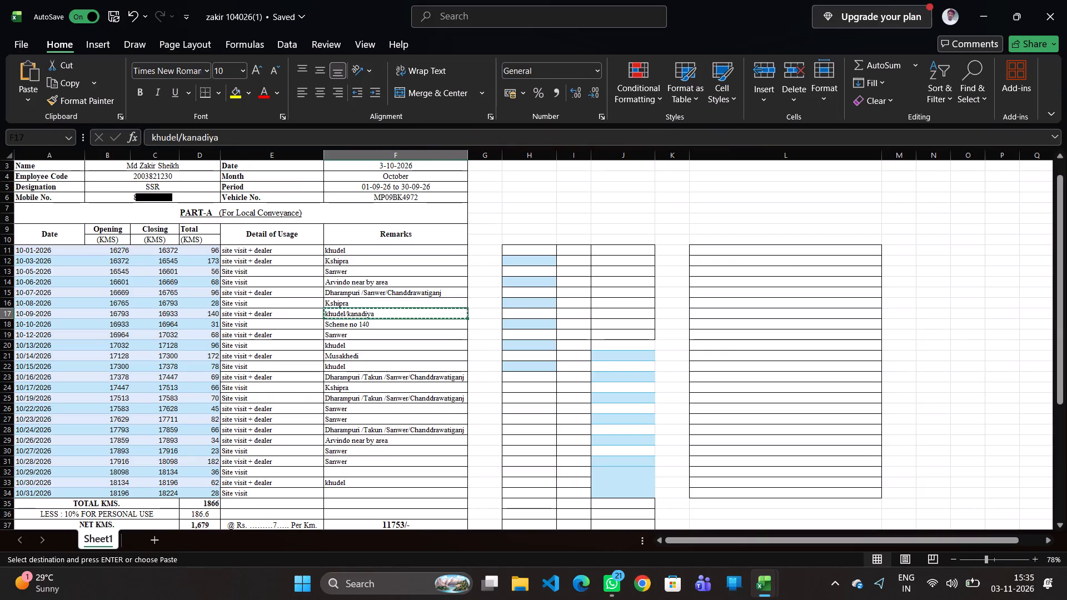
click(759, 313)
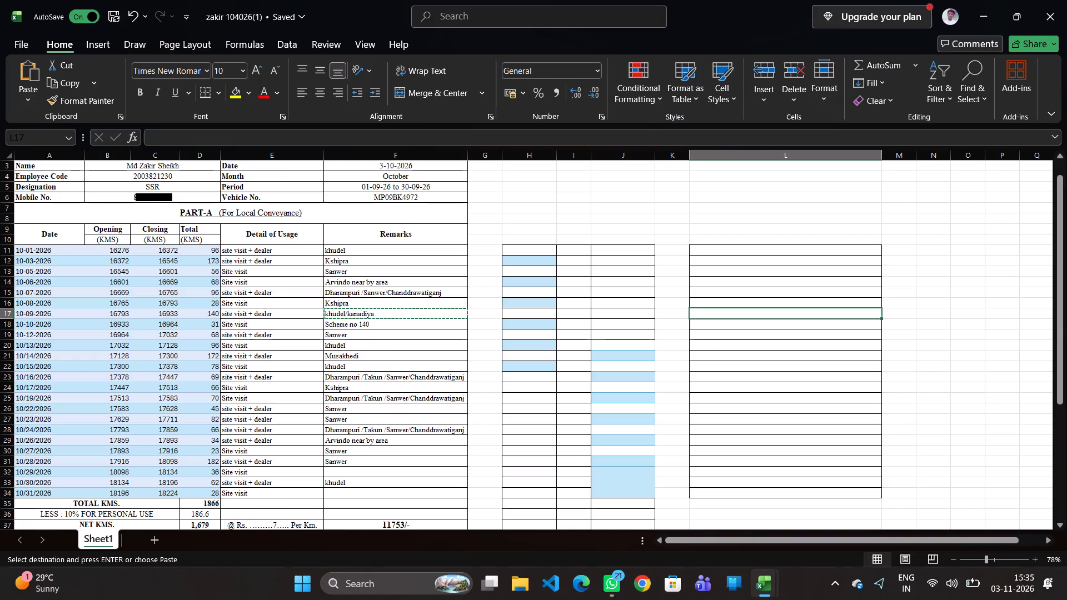
Copy the remarks in F11:F31 into the empty bordered block starting at L11.
drag(413, 247, 415, 261)
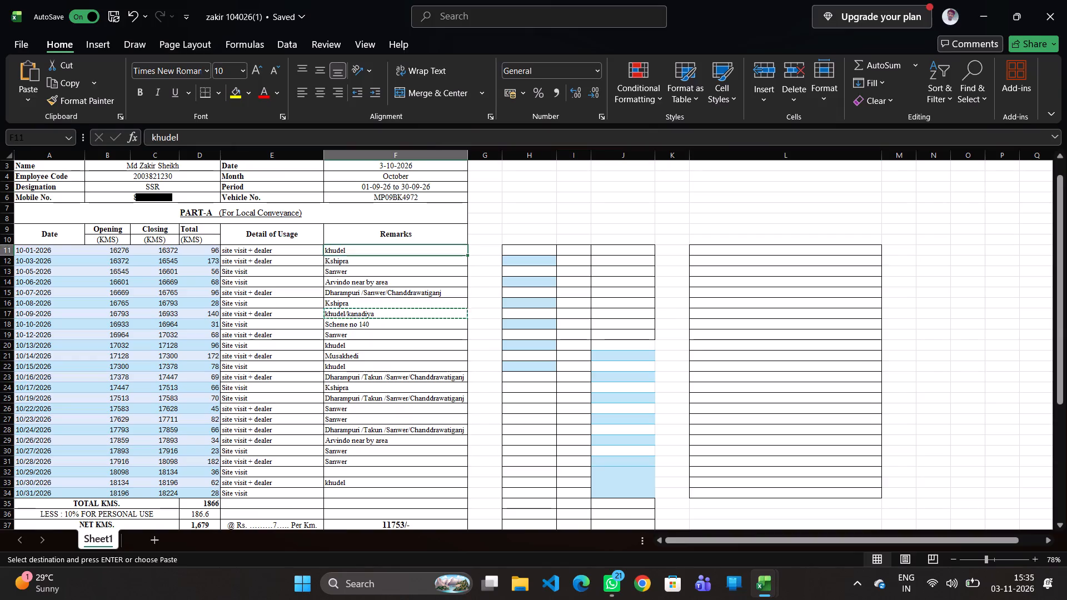
drag(415, 261, 439, 481)
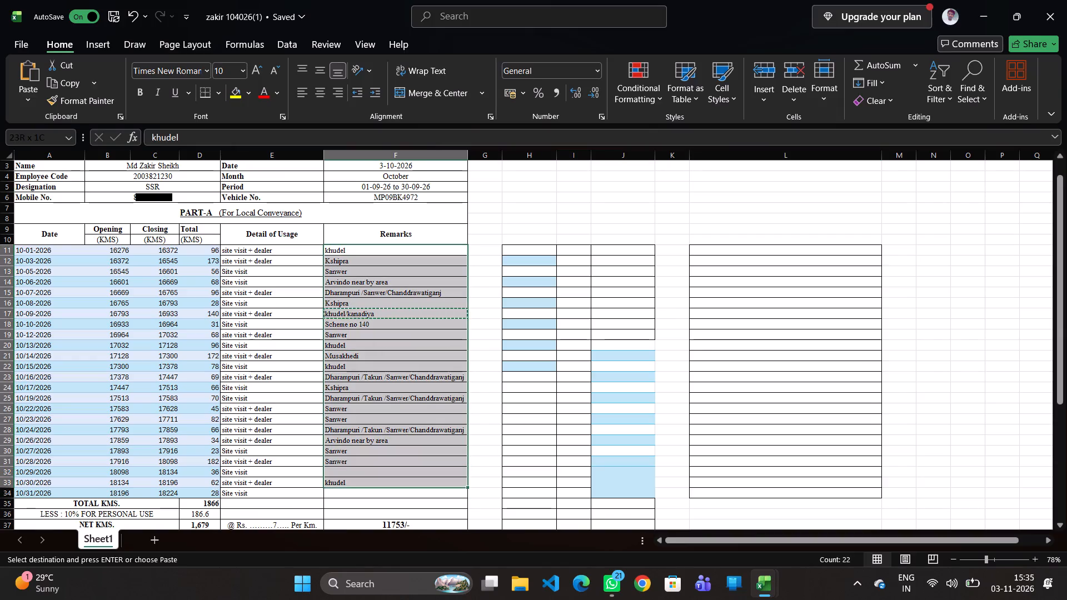
drag(439, 481, 437, 466)
key(ctrl+c)
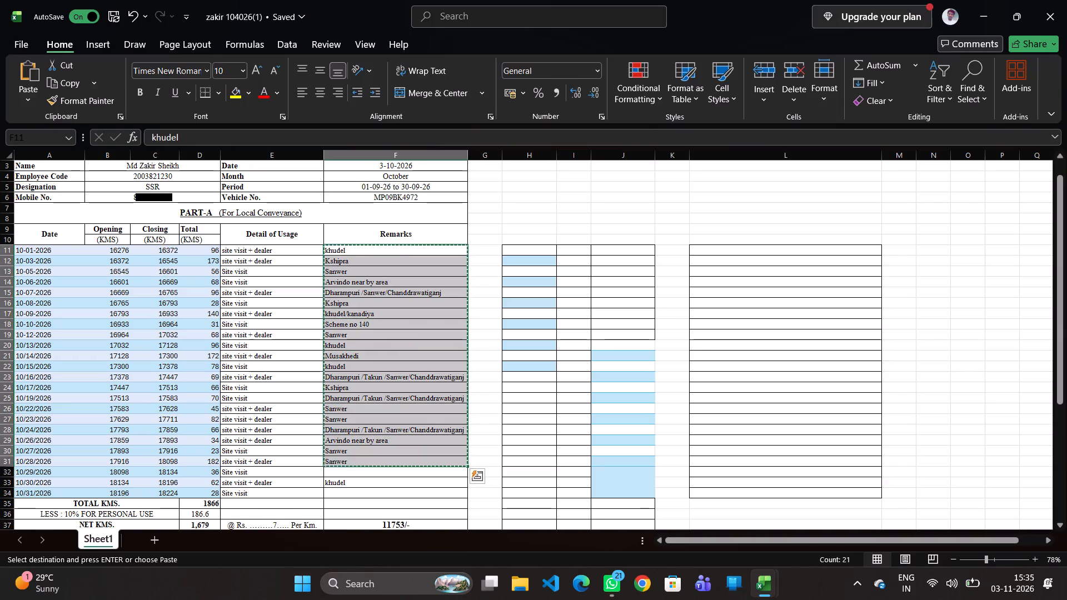
drag(727, 252, 780, 486)
key(ctrl+v)
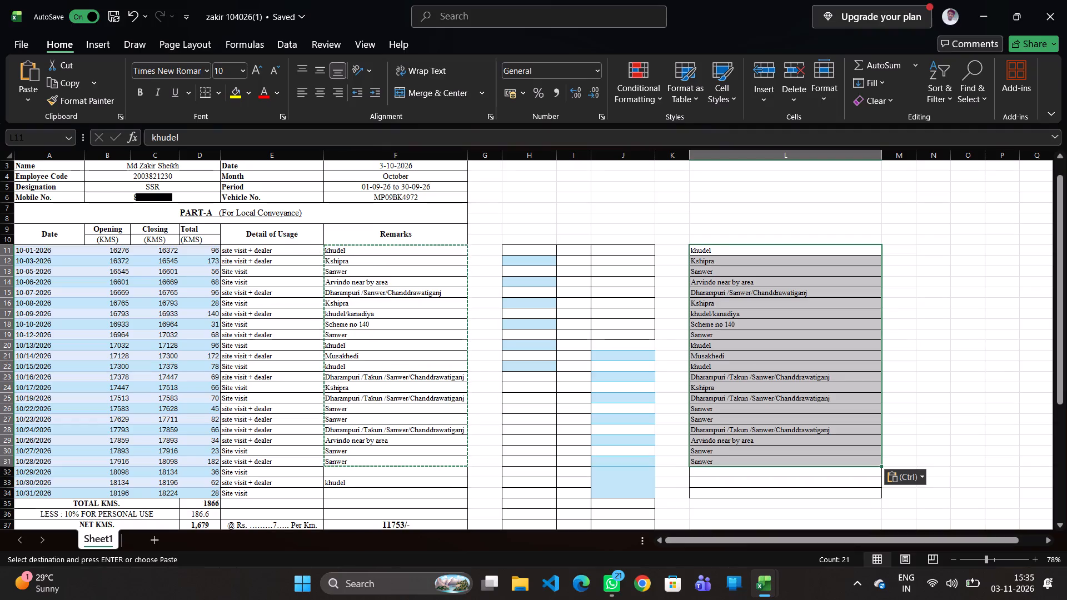
click(710, 221)
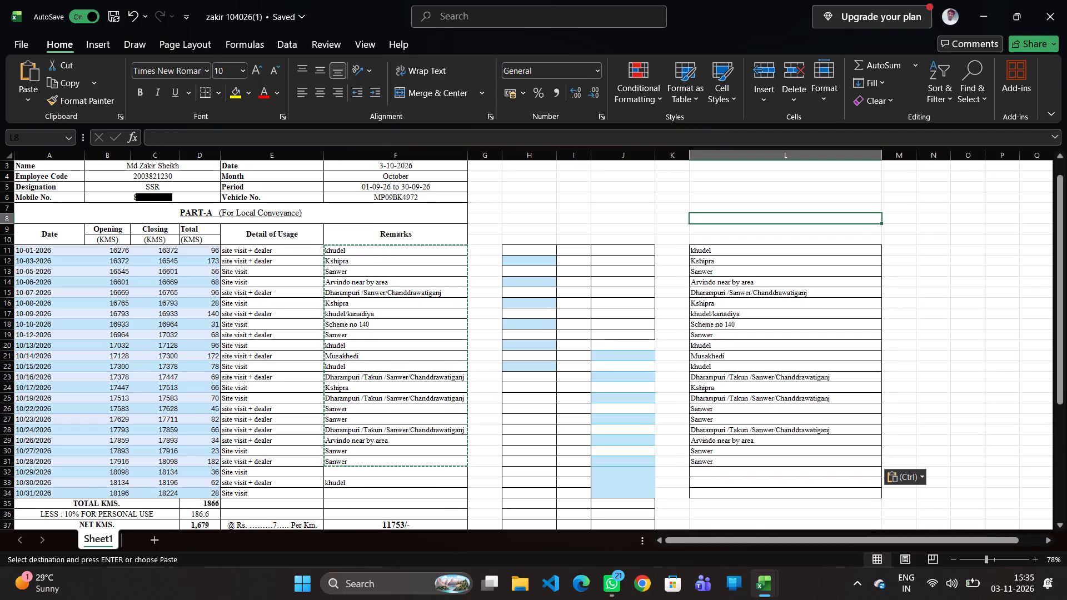
Clear the Remarks cells F11:F32, keeping the entry for 10/30/2026.
click(712, 249)
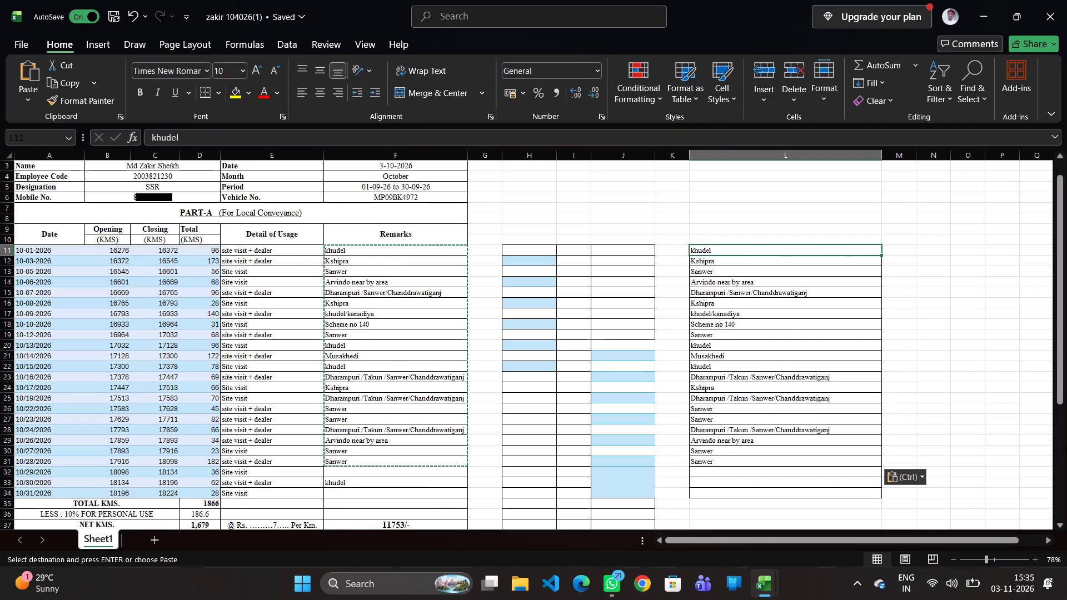
key(ctrl+c)
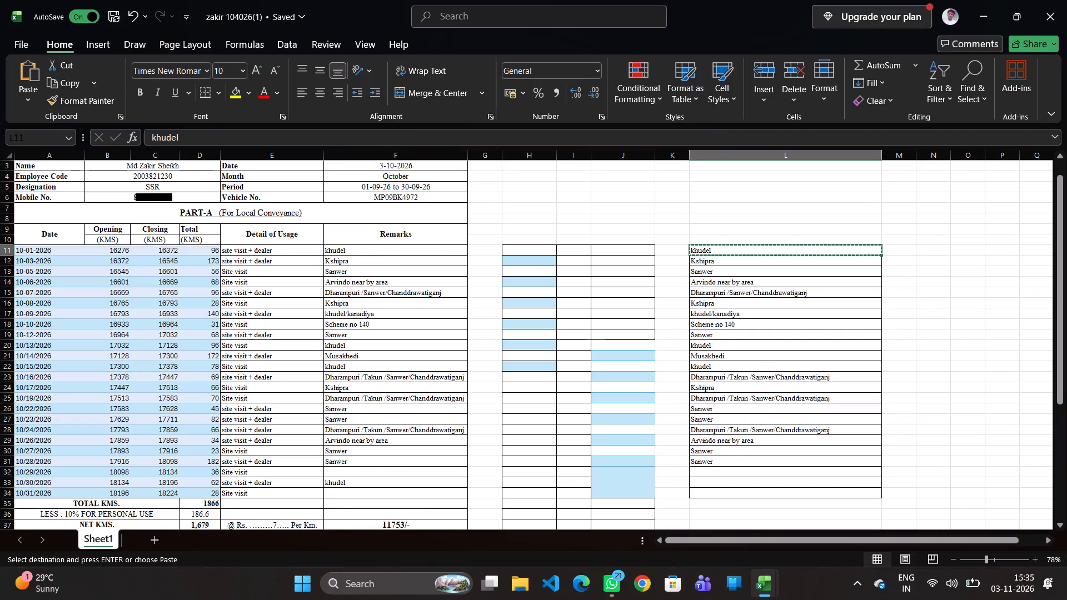
drag(429, 251, 435, 472)
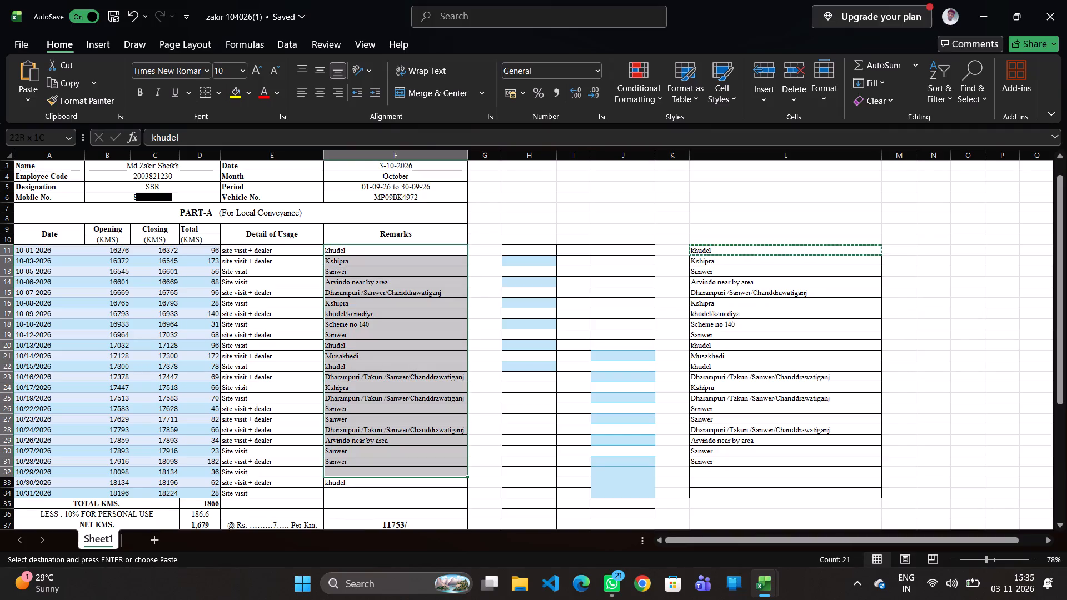
drag(435, 472, 436, 474)
key(Delete)
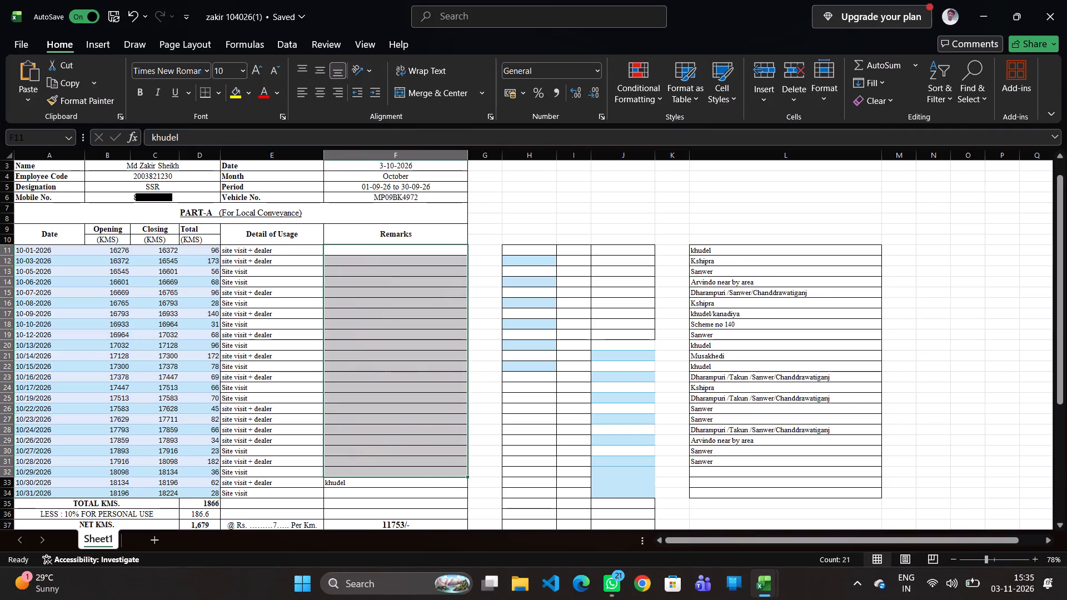
Copy "Kshipra" from L12 into the Remarks cells F11, F15, F20 and F27.
click(742, 256)
click(731, 256)
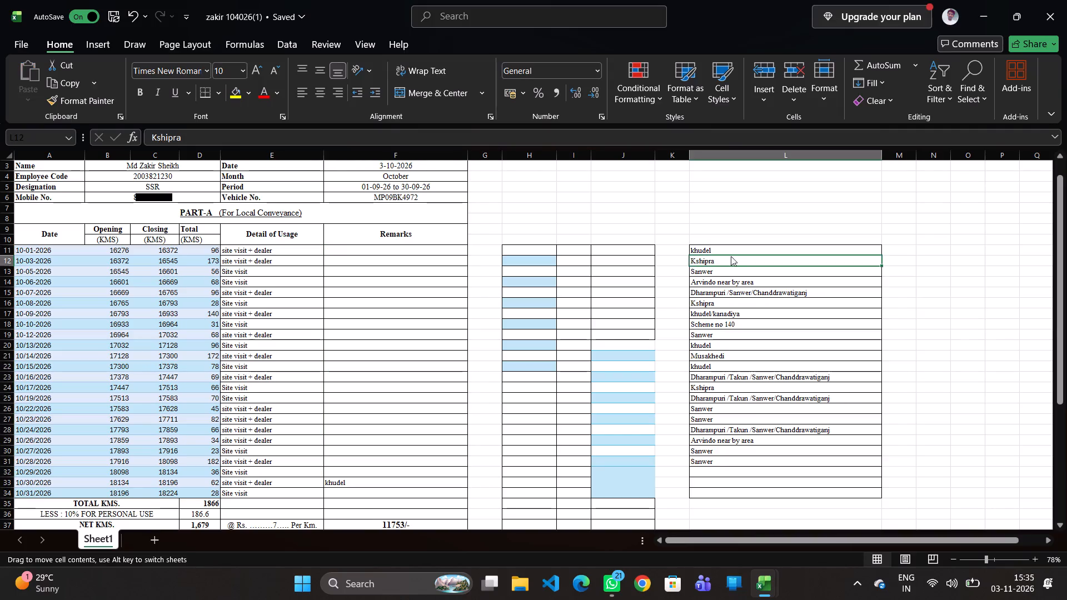
key(ctrl+c)
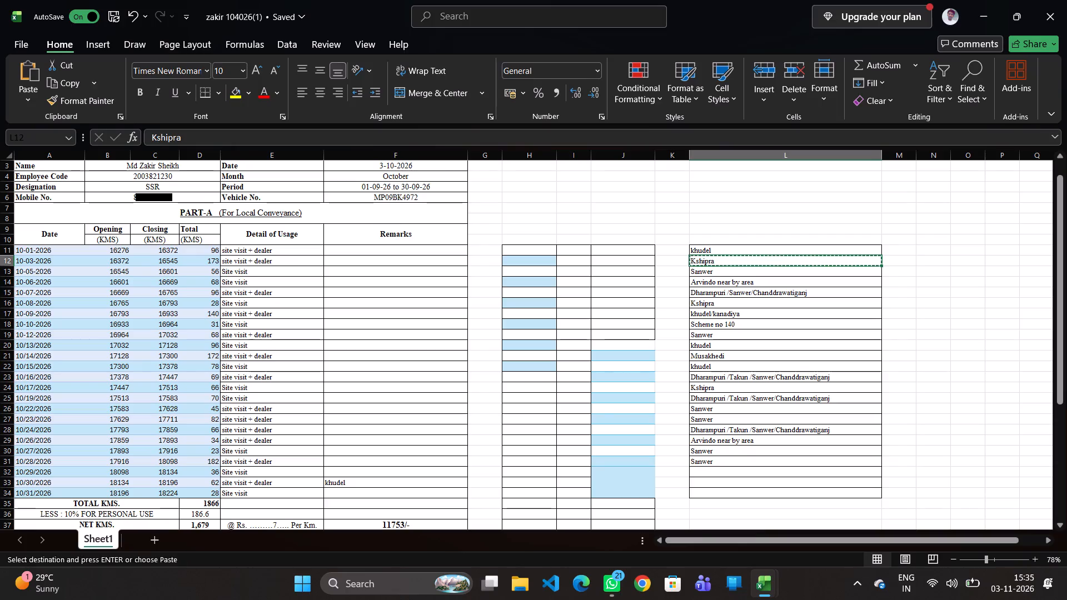
click(371, 247)
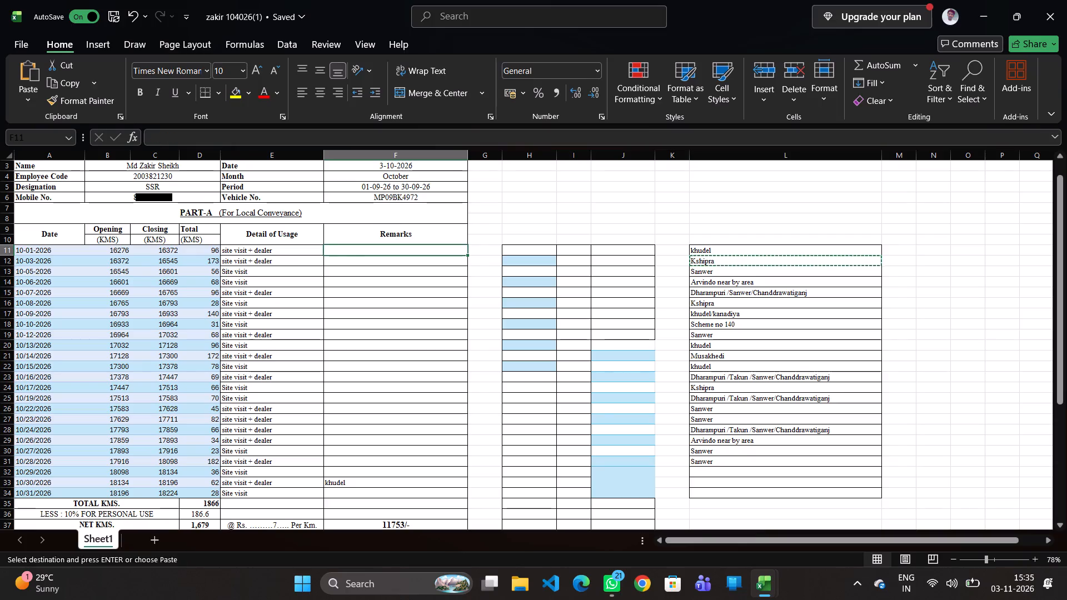
key(ctrl+v)
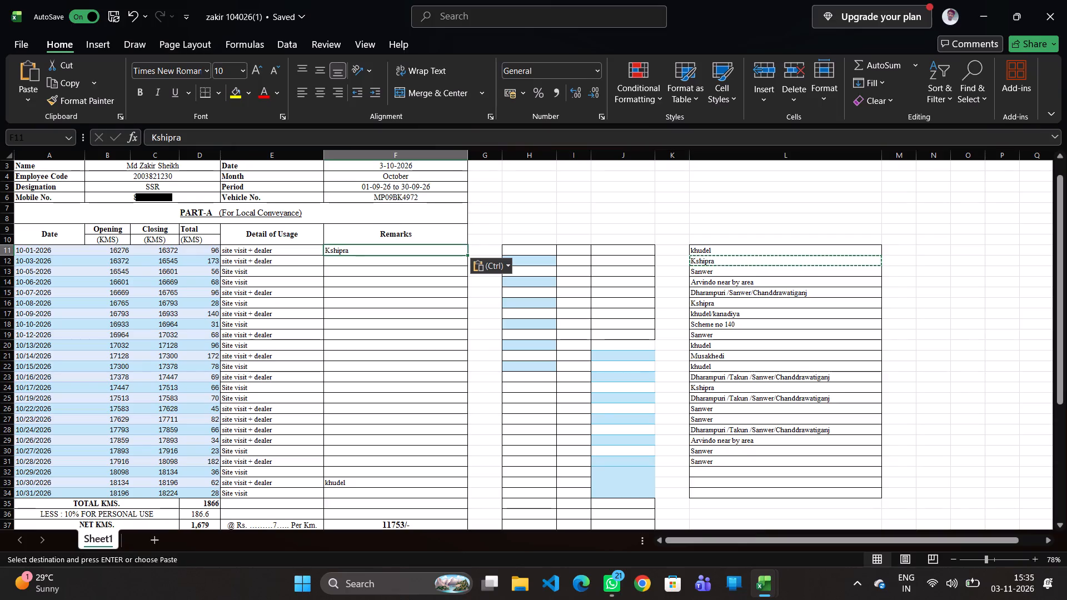
click(360, 294)
key(ctrl+v)
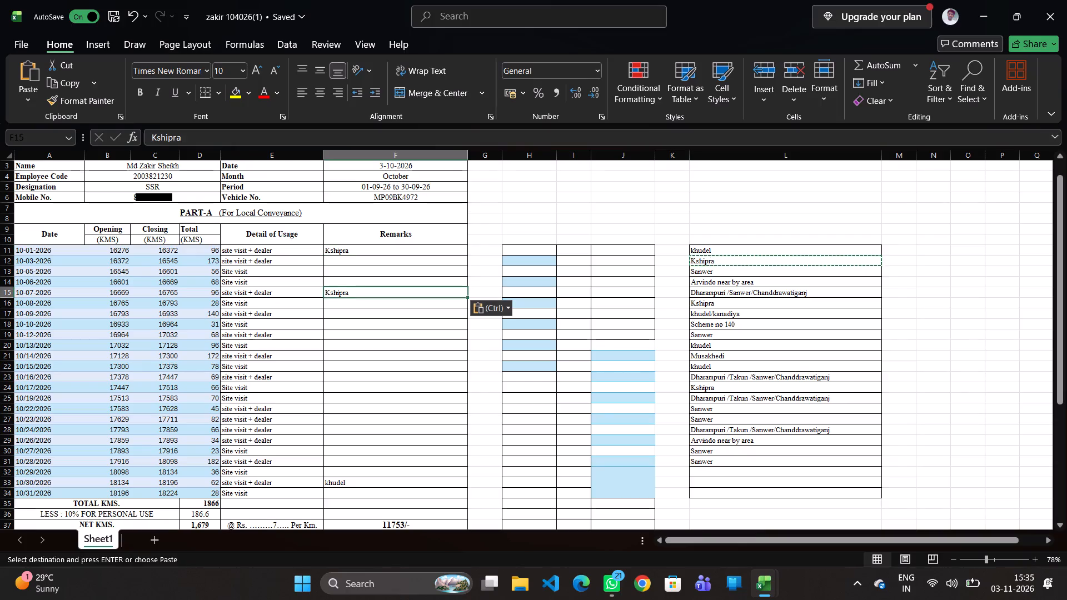
click(353, 347)
key(ctrl+v)
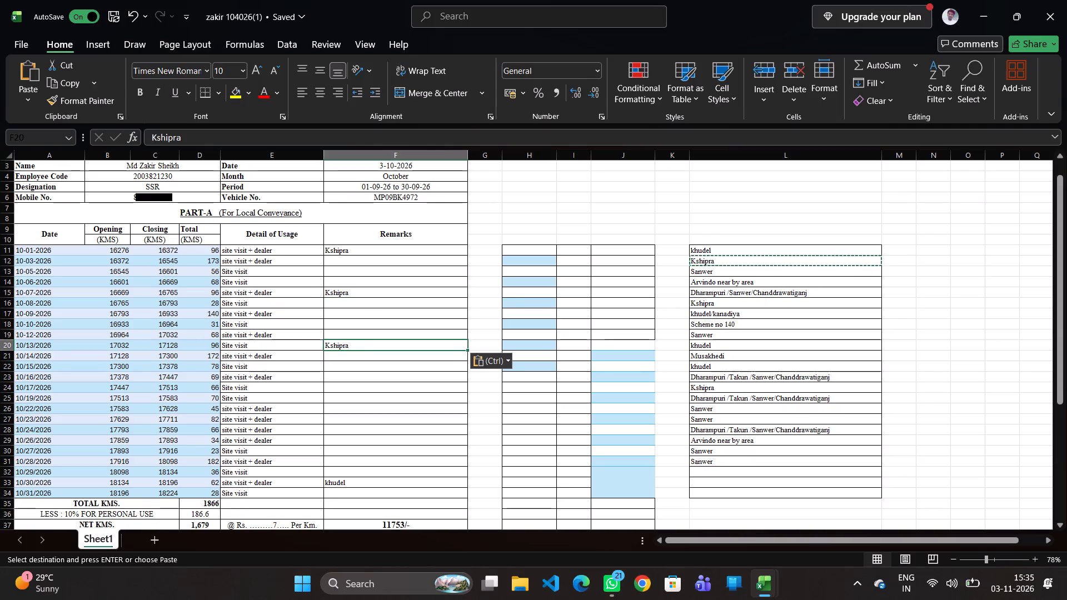
click(343, 417)
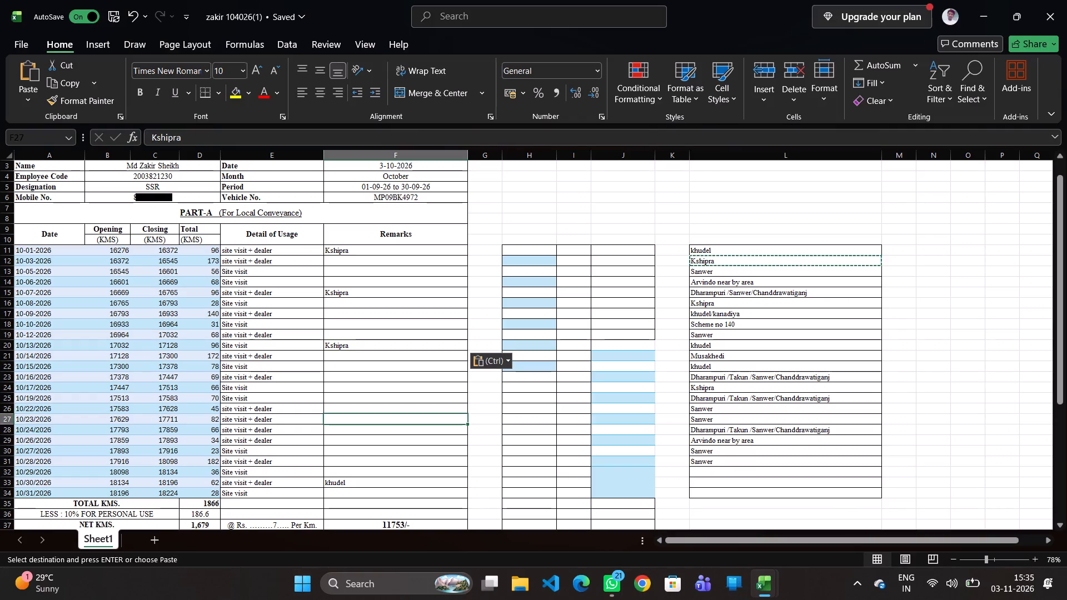
key(ctrl+v)
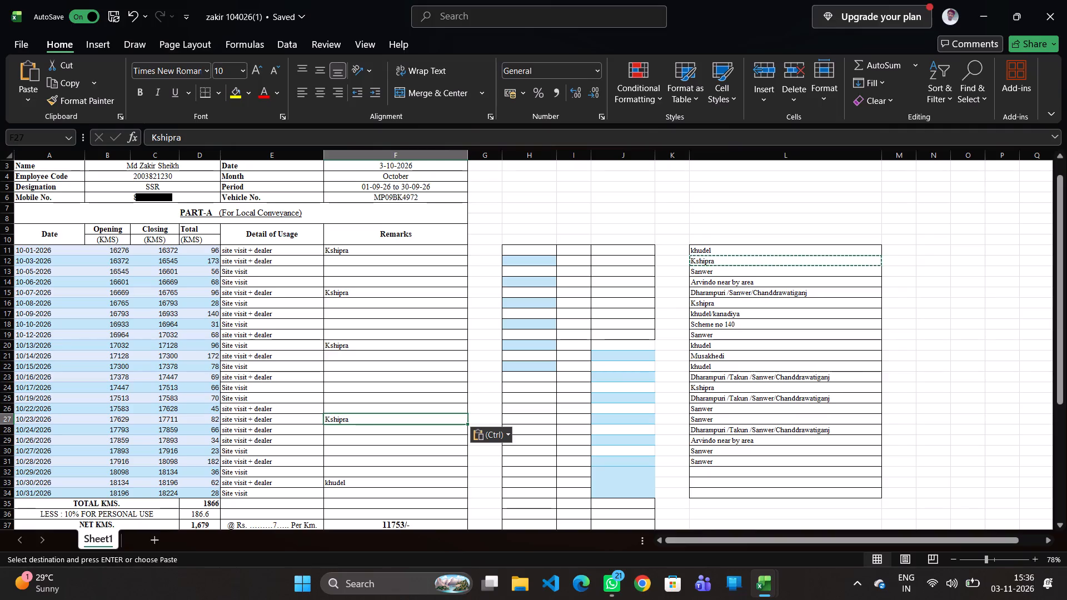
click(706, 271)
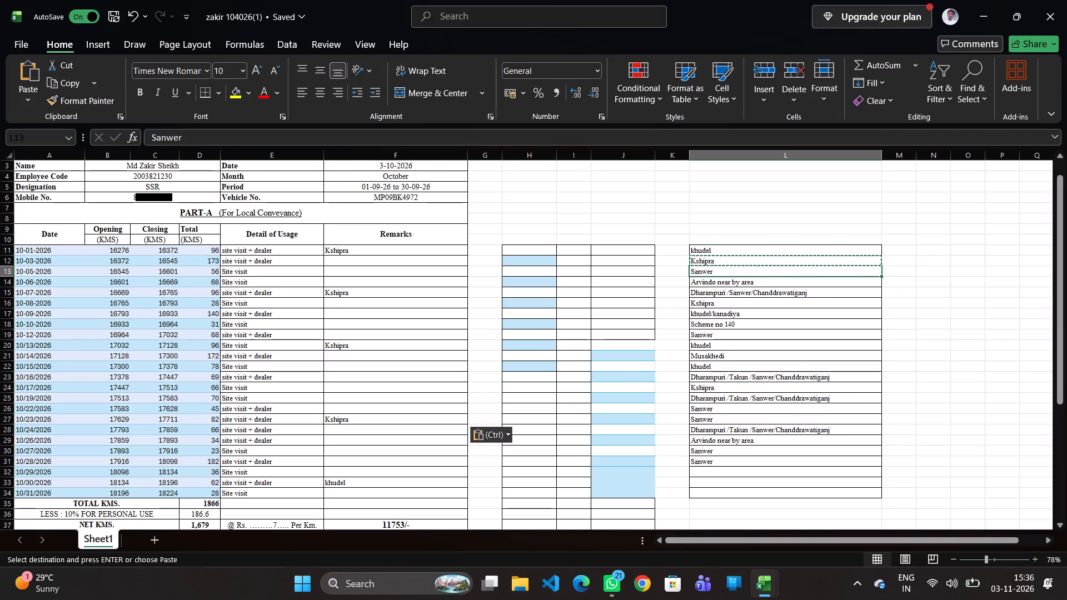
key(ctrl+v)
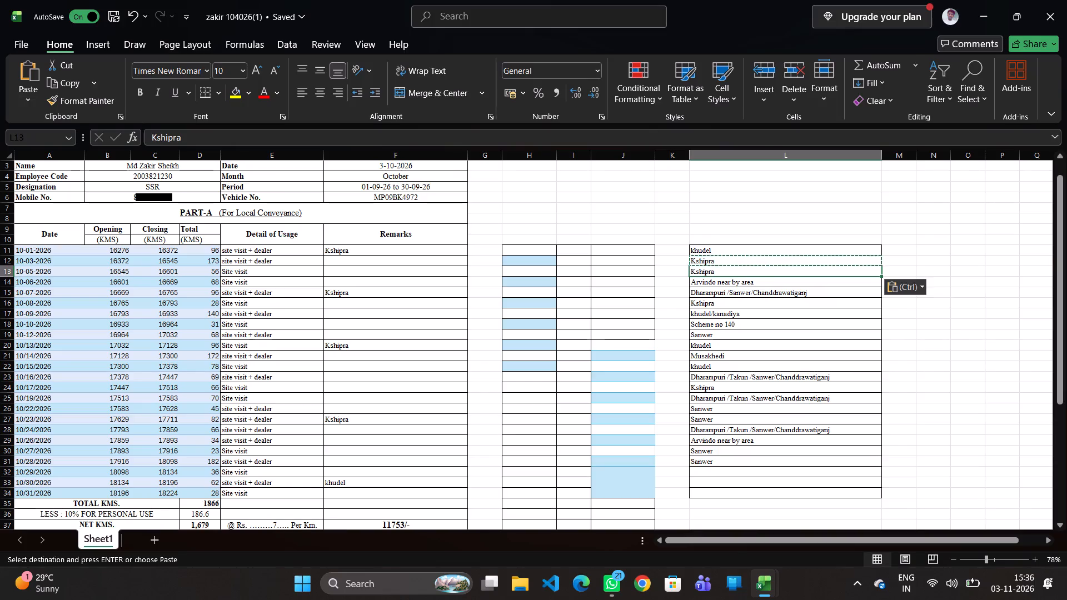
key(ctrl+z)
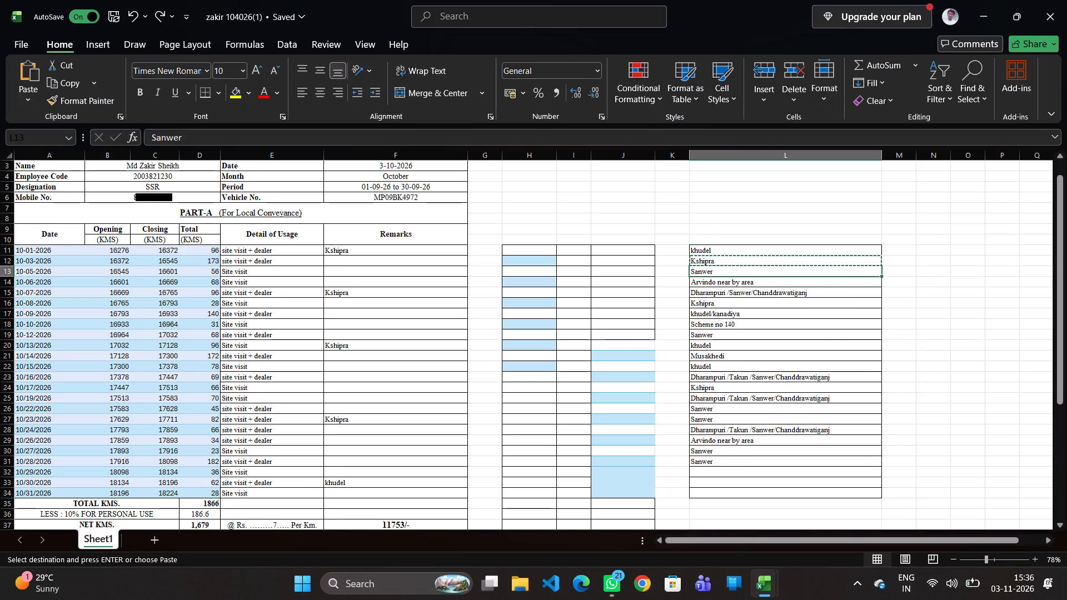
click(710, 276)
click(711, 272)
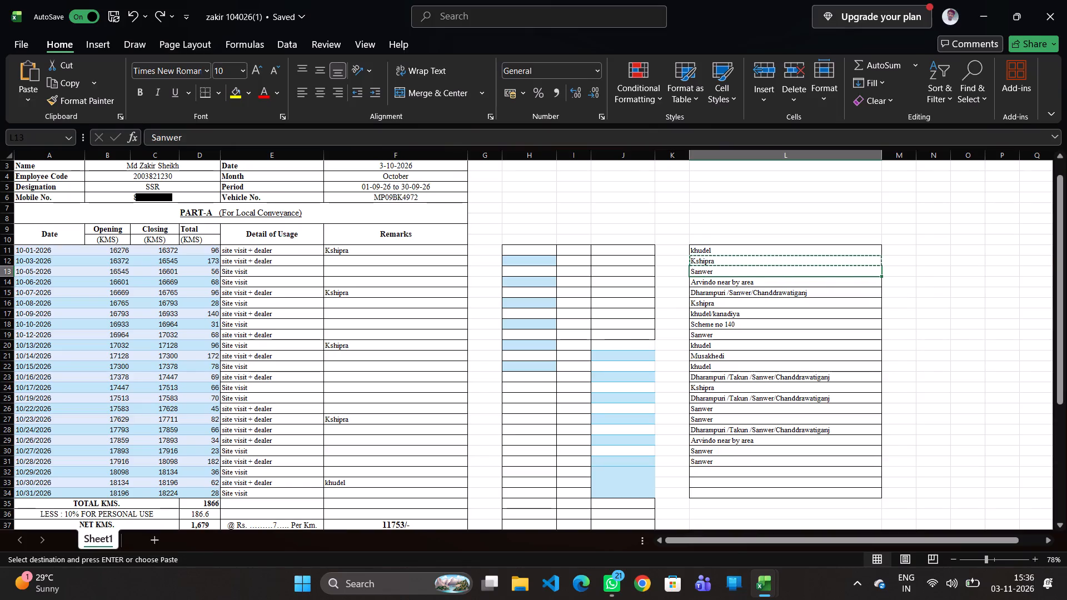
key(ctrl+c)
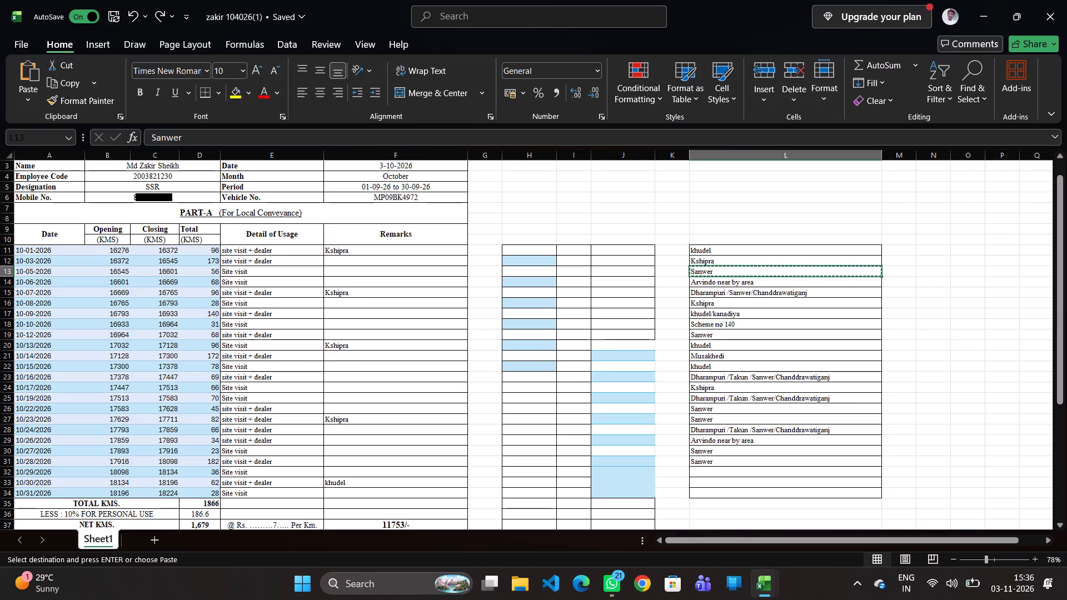
Copy "khudel" from L11 into the Remarks cells F13, F32, F28, F25 and F23.
click(726, 252)
key(ctrl+c)
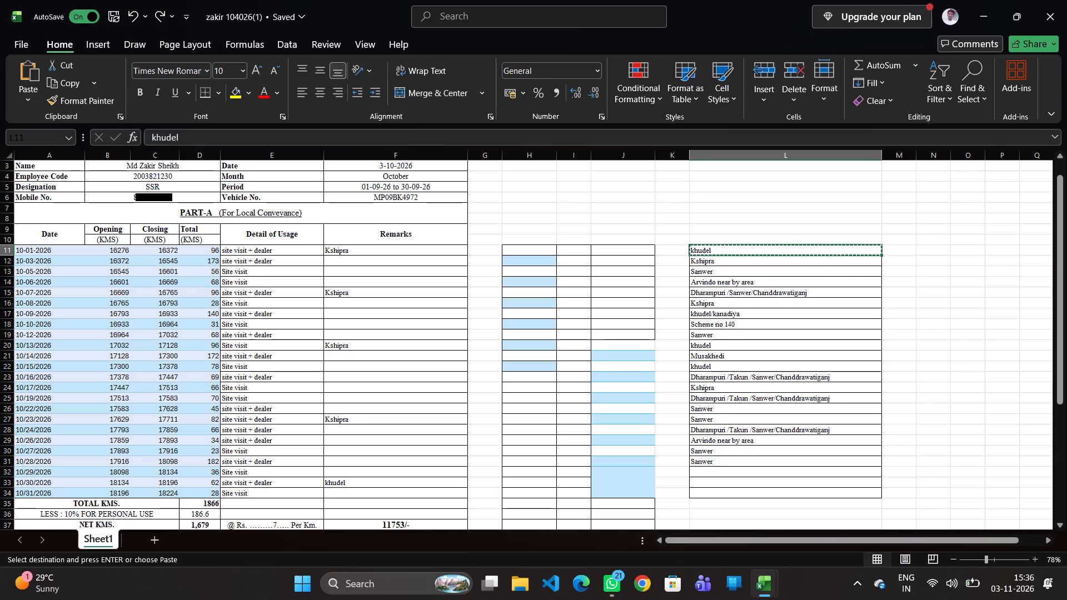
click(334, 273)
key(ctrl+v)
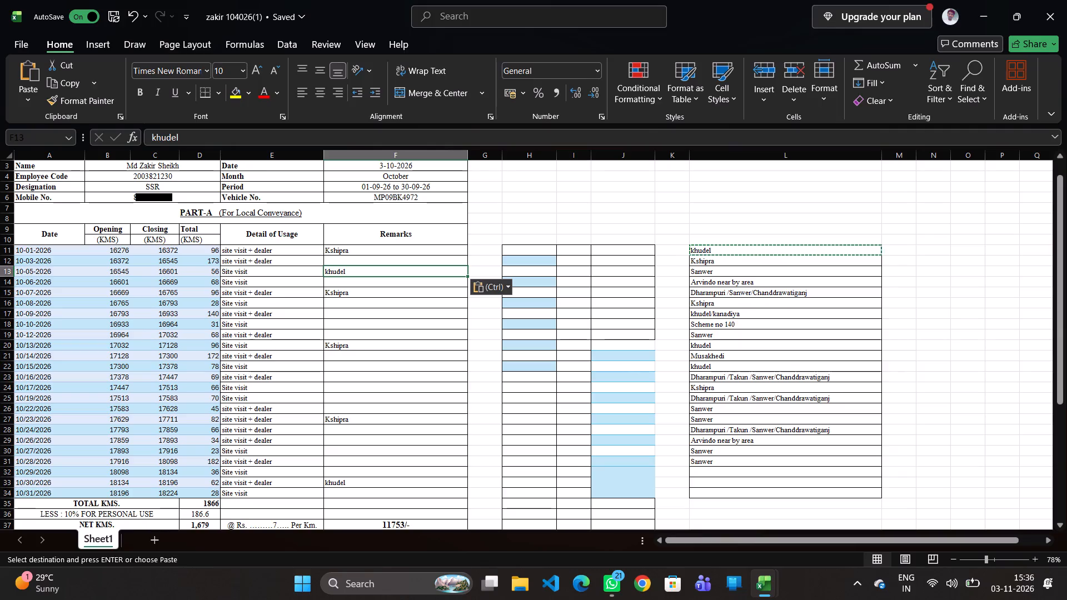
click(335, 471)
key(ctrl+v)
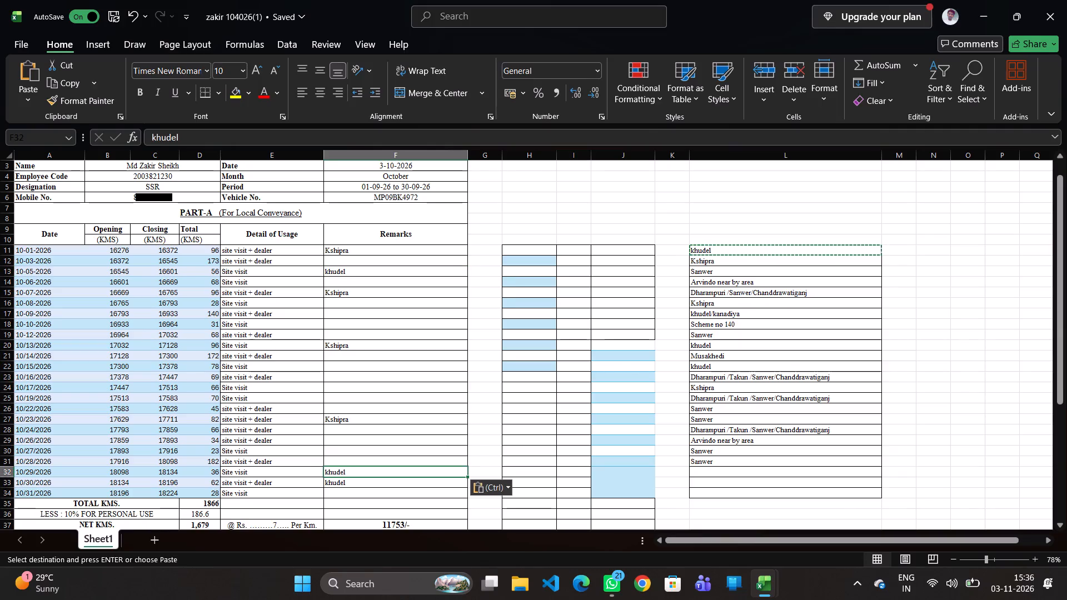
click(335, 434)
key(ctrl+v)
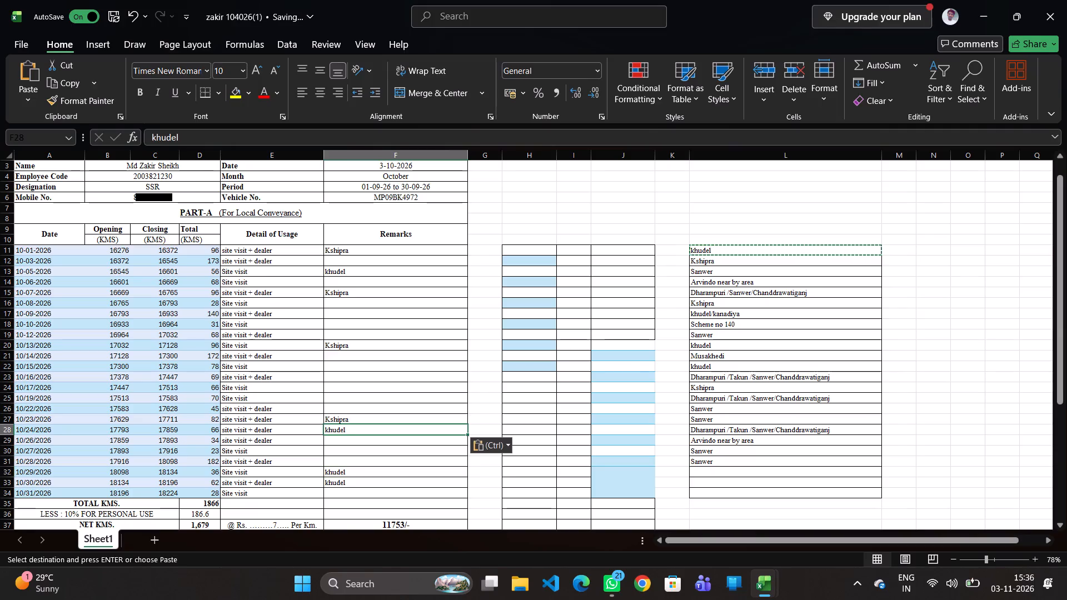
click(331, 396)
key(ctrl+v)
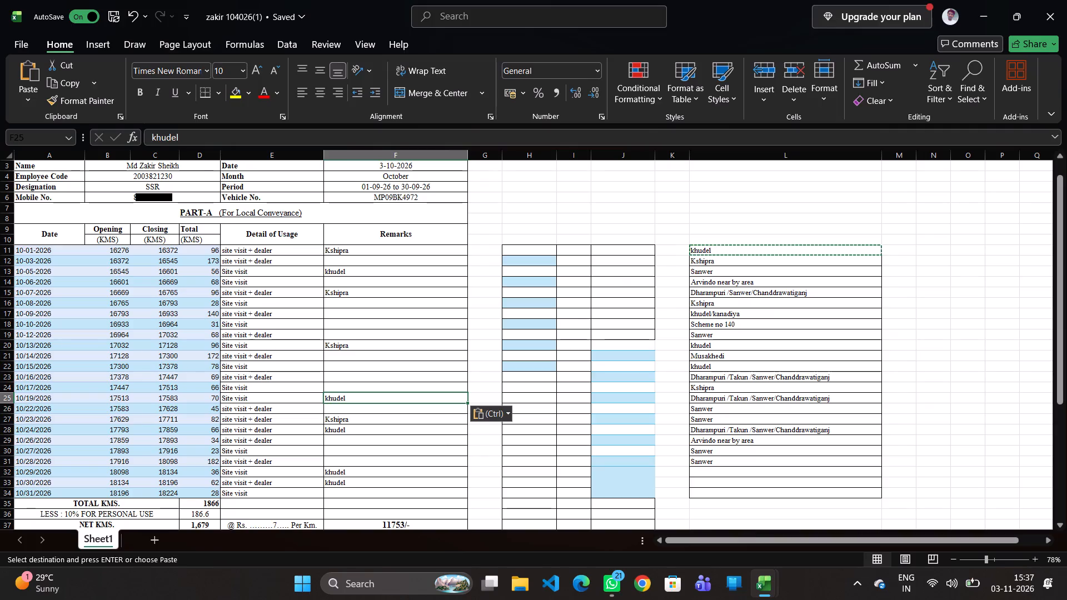
click(332, 381)
key(ctrl+v)
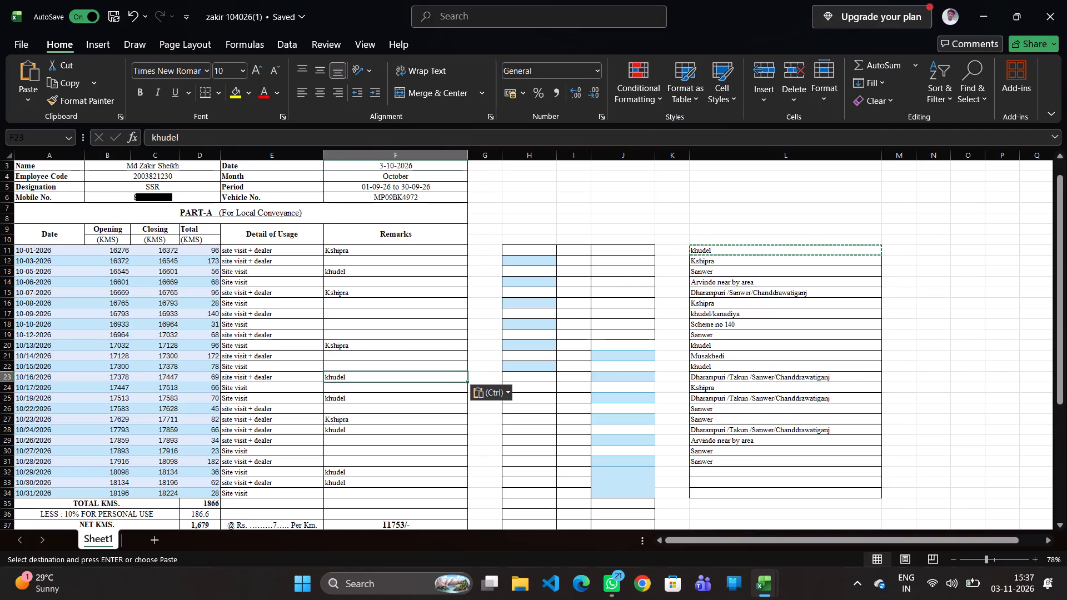
Copy "Dharampuri /Sanwer/Chanddrawatiganj" from L15 into the Remarks cell F17 for 10-09-2026.
click(749, 292)
key(ctrl+c)
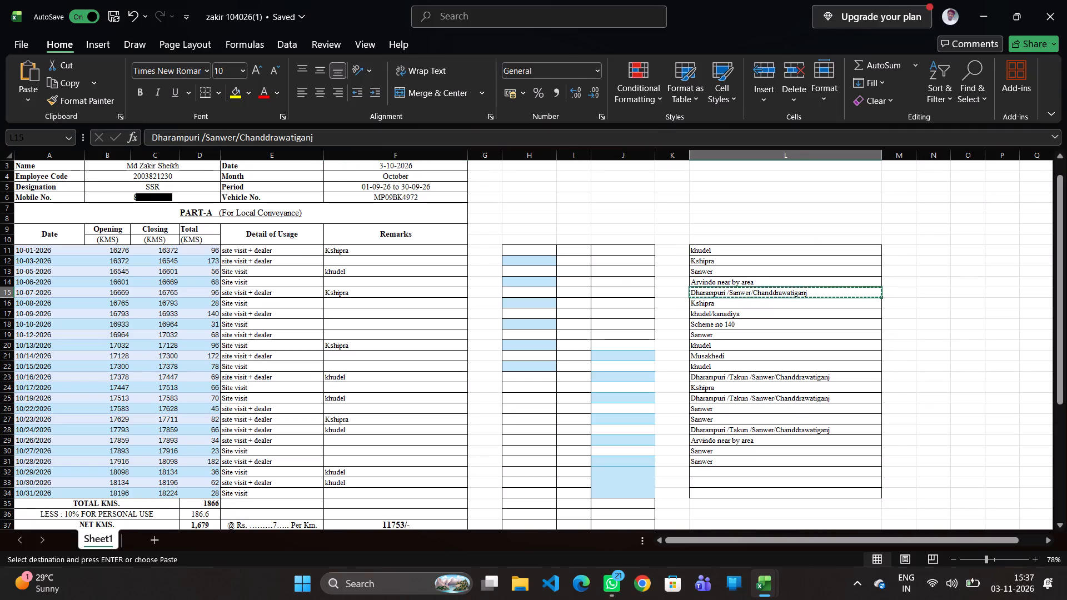
click(334, 317)
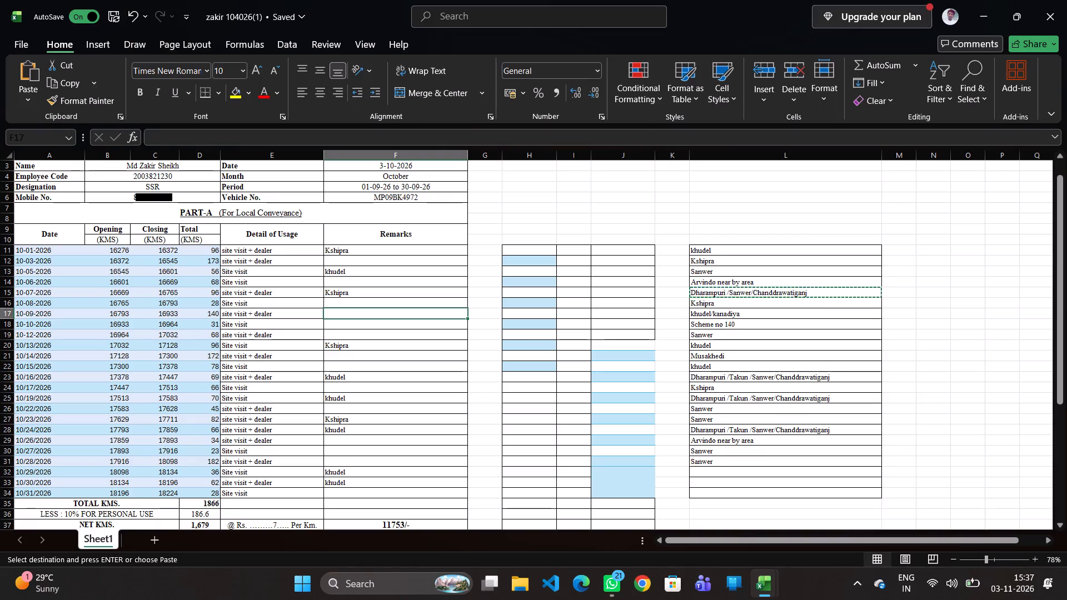
key(ctrl+v)
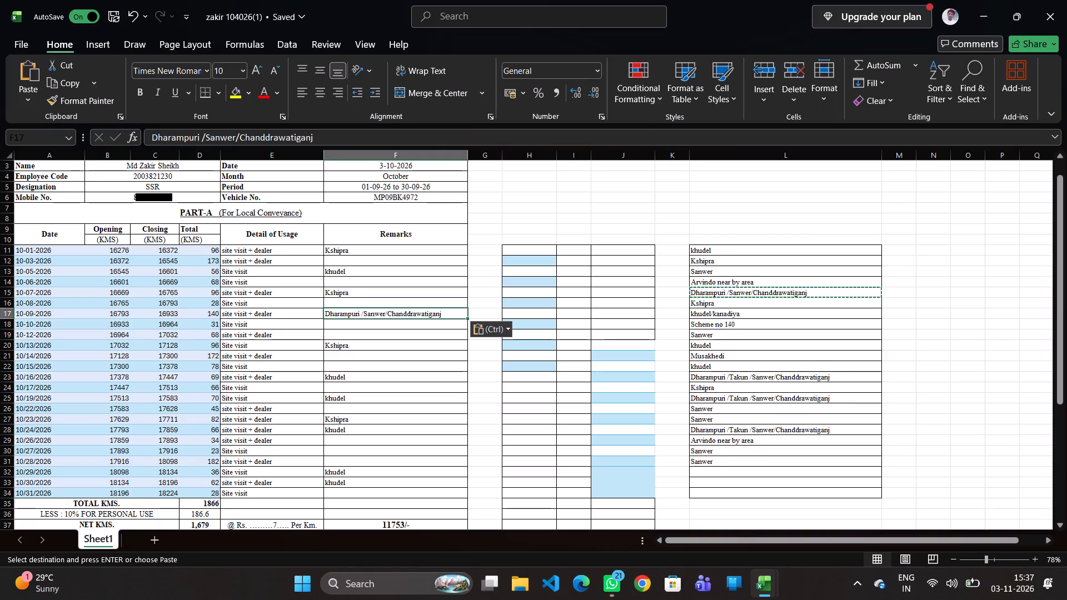
Paste the copied "Dharampuri /Sanwer/Chanddrawatiganj" into the Remarks cells F21 and F31 for 10/14/2026 and 10/28/2026.
click(342, 356)
key(ctrl+v)
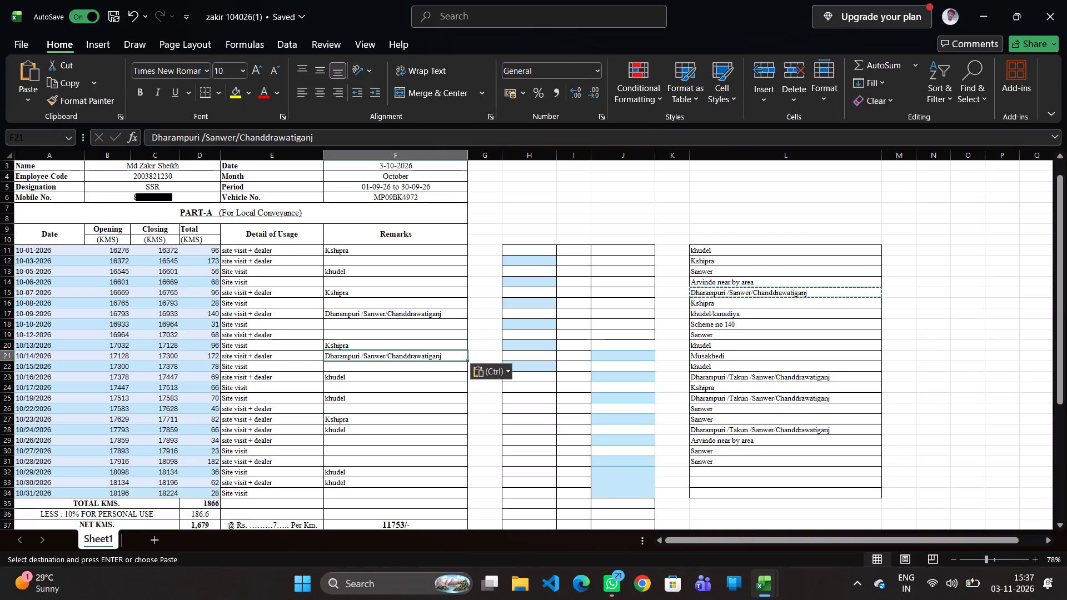
click(332, 458)
key(ctrl+v)
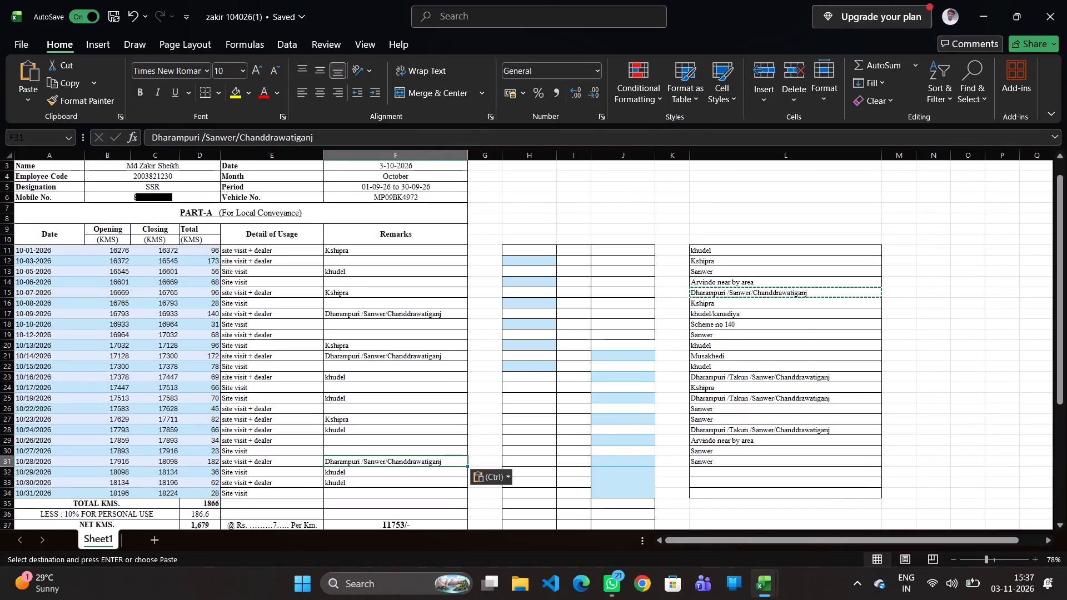
Copy "Scheme no 140" from L18 into the Remarks cell F34 for 10/31/2026.
click(699, 326)
key(ctrl+c)
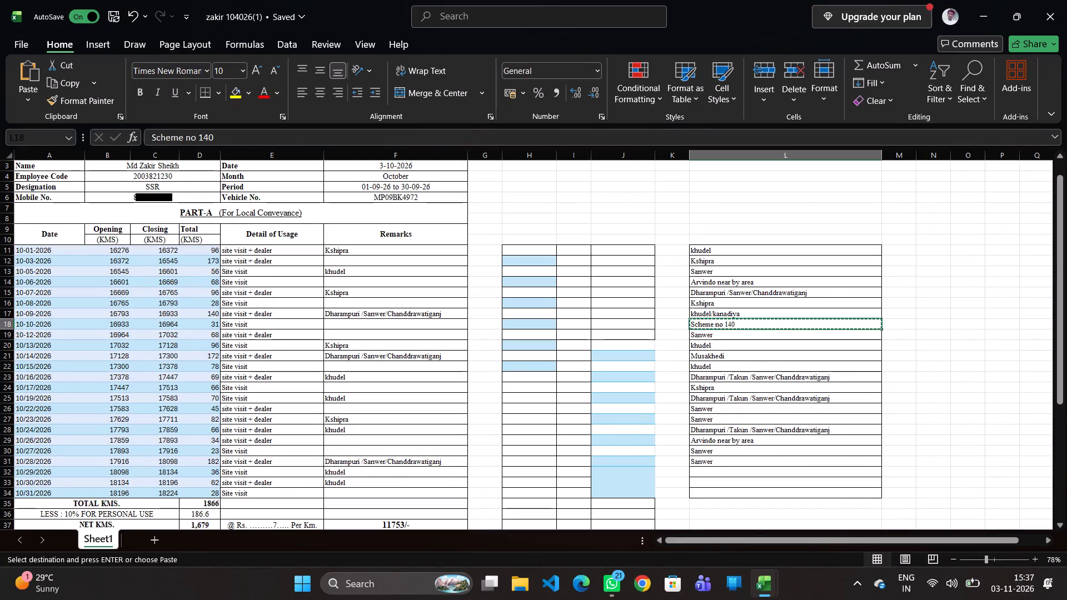
click(370, 495)
key(ctrl+v)
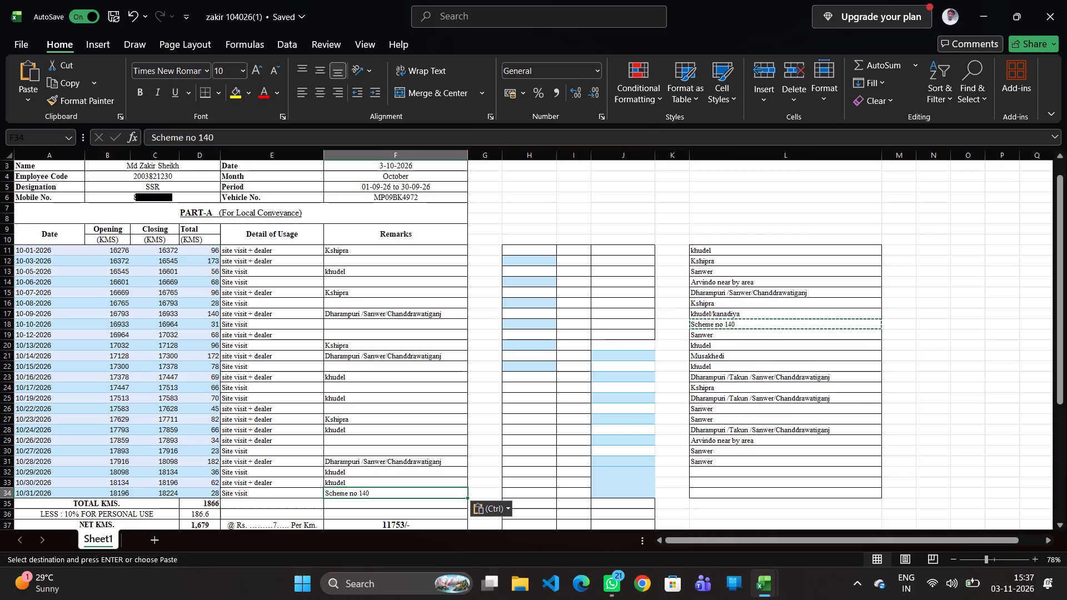
Replace the Remarks entry in F32 for 10/29/2026 with "Arvindo near by area" copied from L14.
click(336, 477)
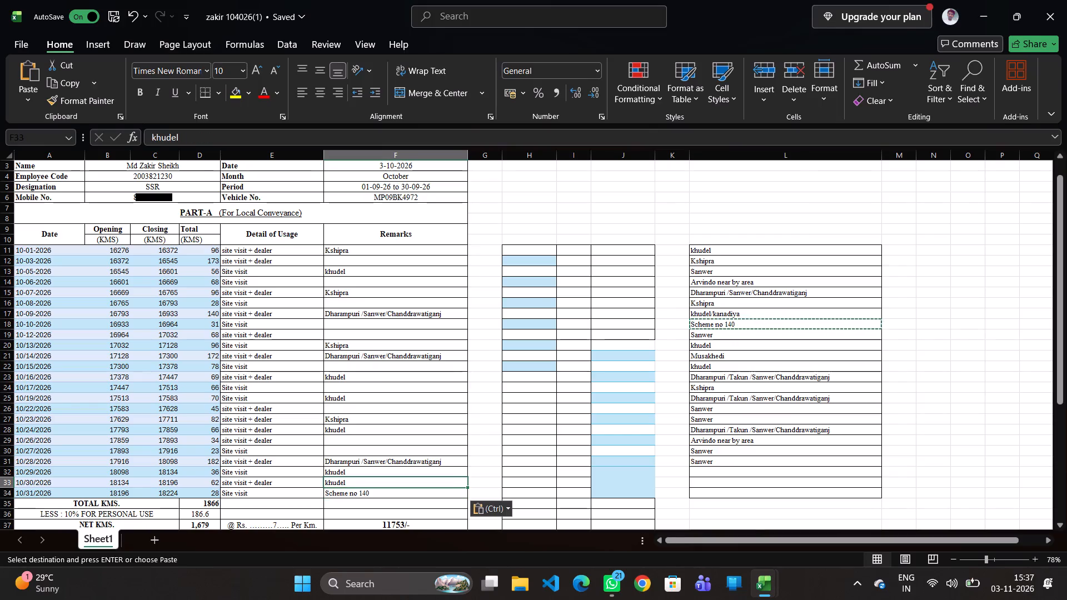
click(333, 473)
key(Delete)
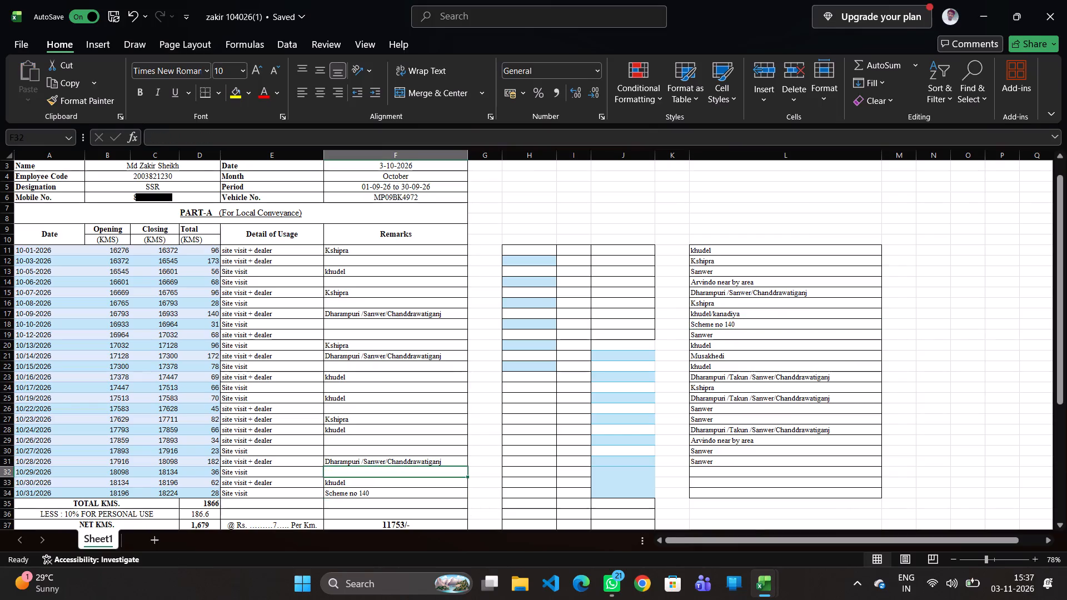
click(715, 281)
key(ctrl+c)
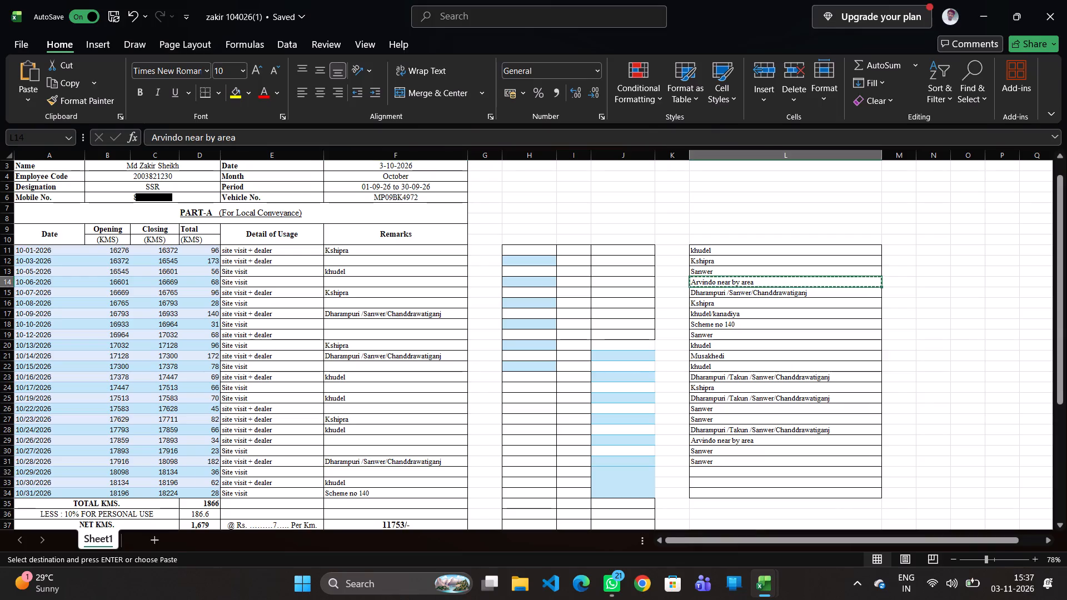
click(332, 473)
key(ctrl+c)
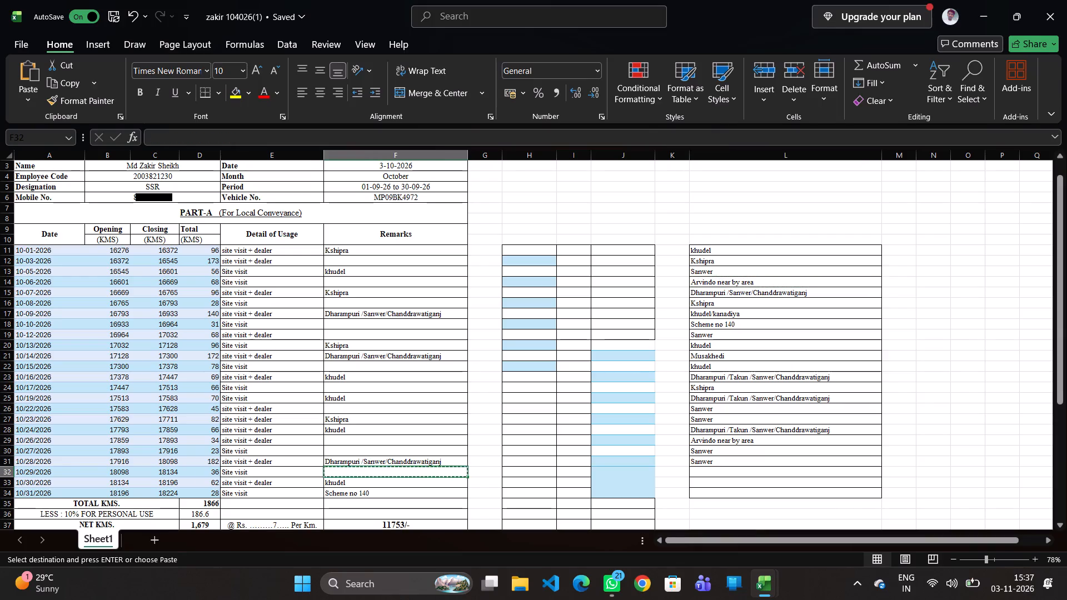
key(ctrl+v)
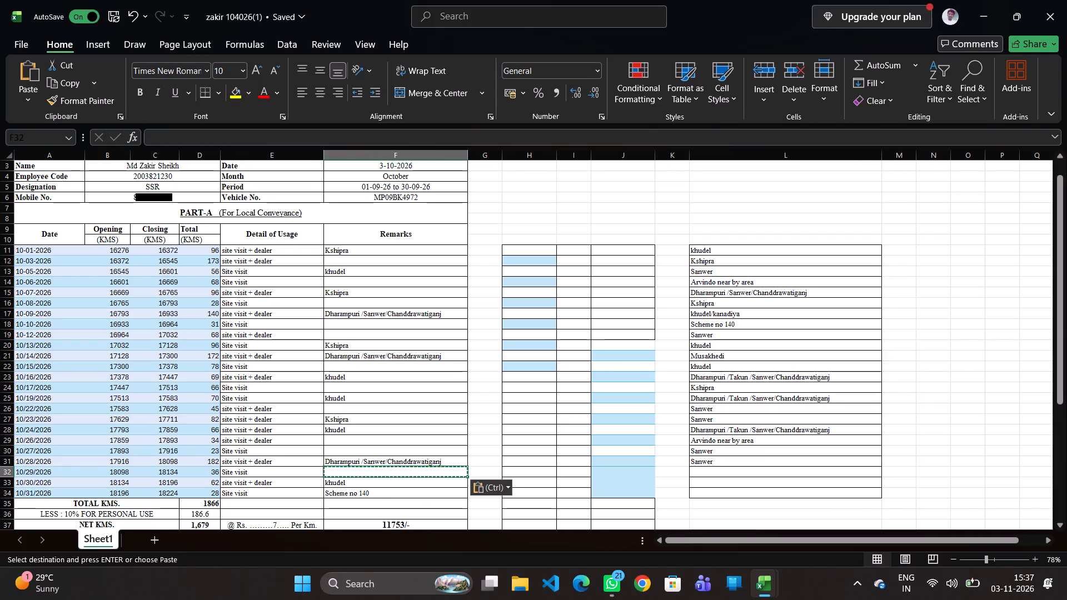
click(724, 285)
key(ctrl+c)
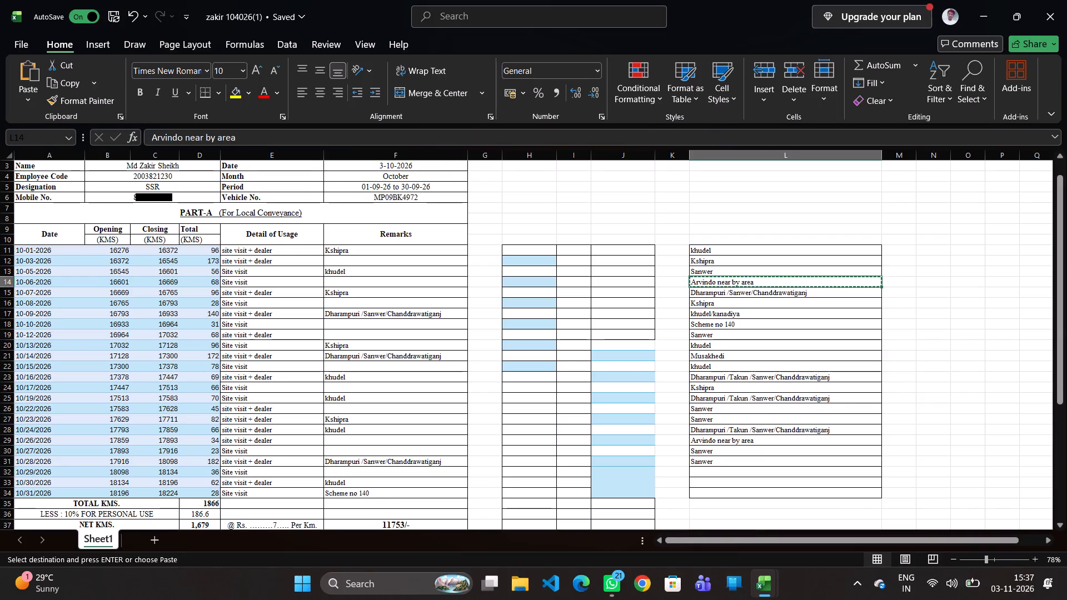
click(345, 472)
key(ctrl+v)
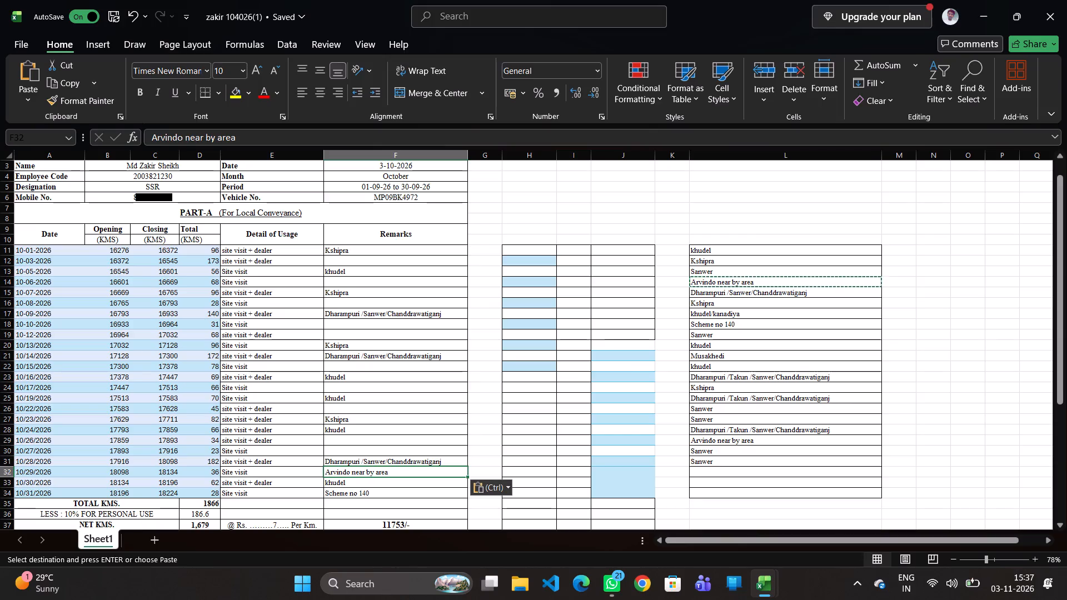
Enter "SAI paydays" in the Remarks cell F30 for 10/27/2026.
click(333, 449)
text(sai)
key(space)
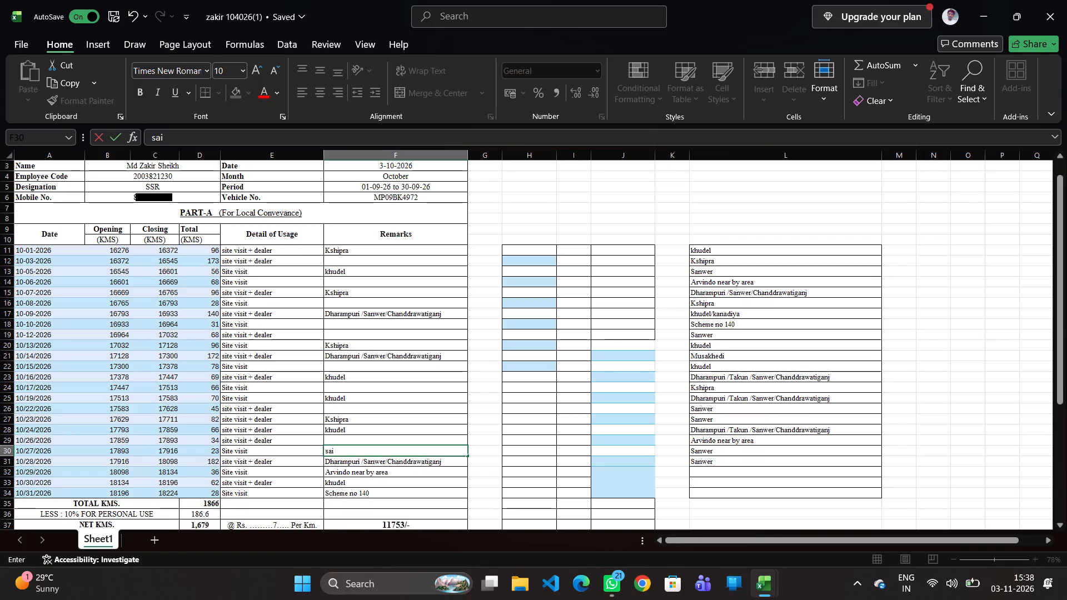
key(BackSpace)
key(BackSpace)
key(BackSpace)
key(BackSpace)
text(SA)
text(I)
key(space)
text(pa)
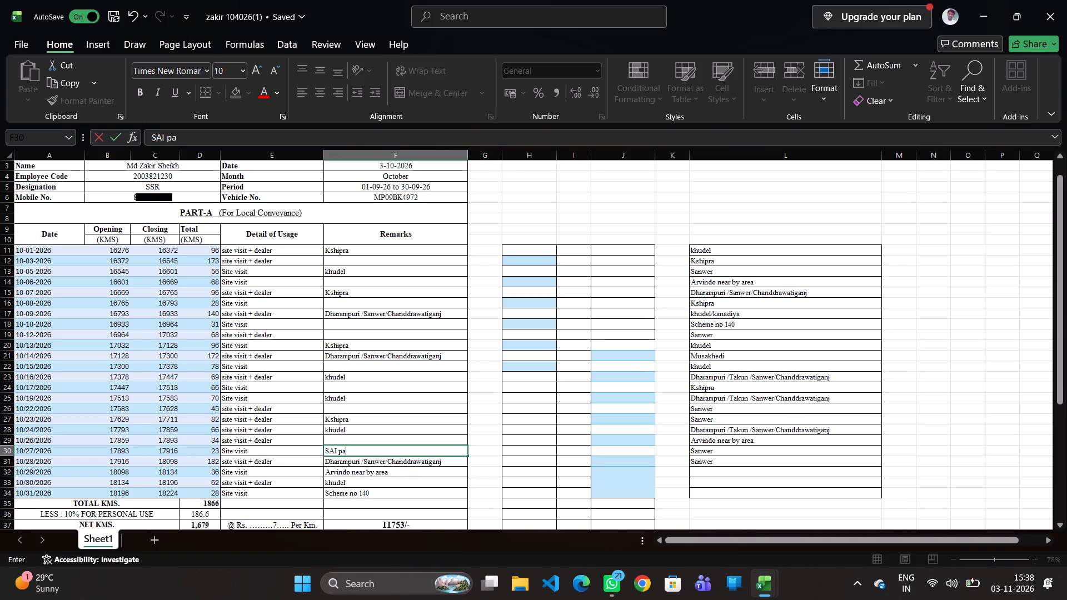
key(y)
text(days)
key(Left)
key(Left)
key(Left)
key(Right)
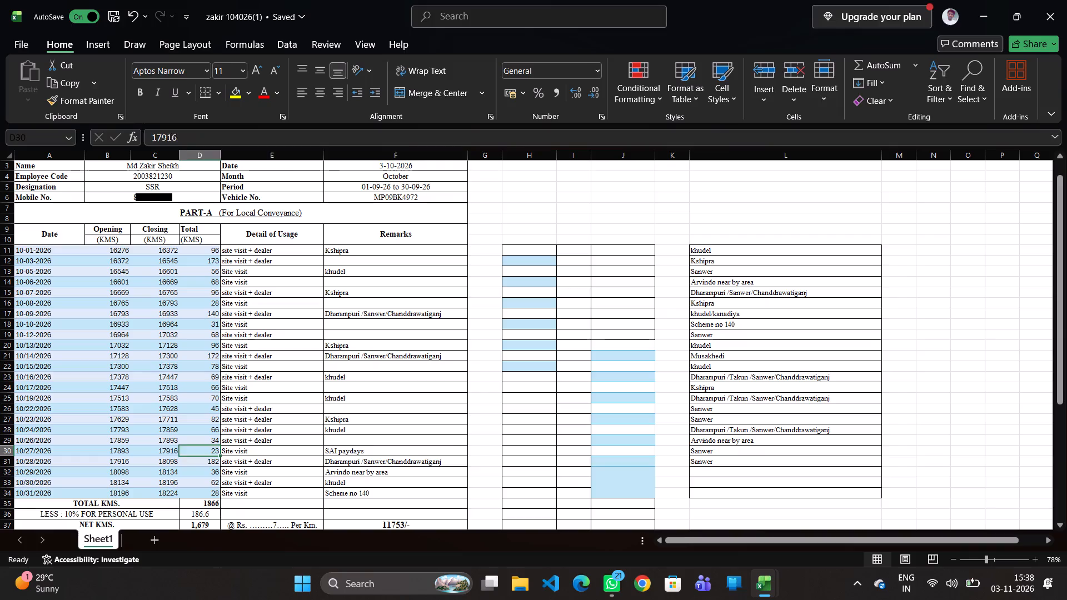
key(Right)
key(Right)
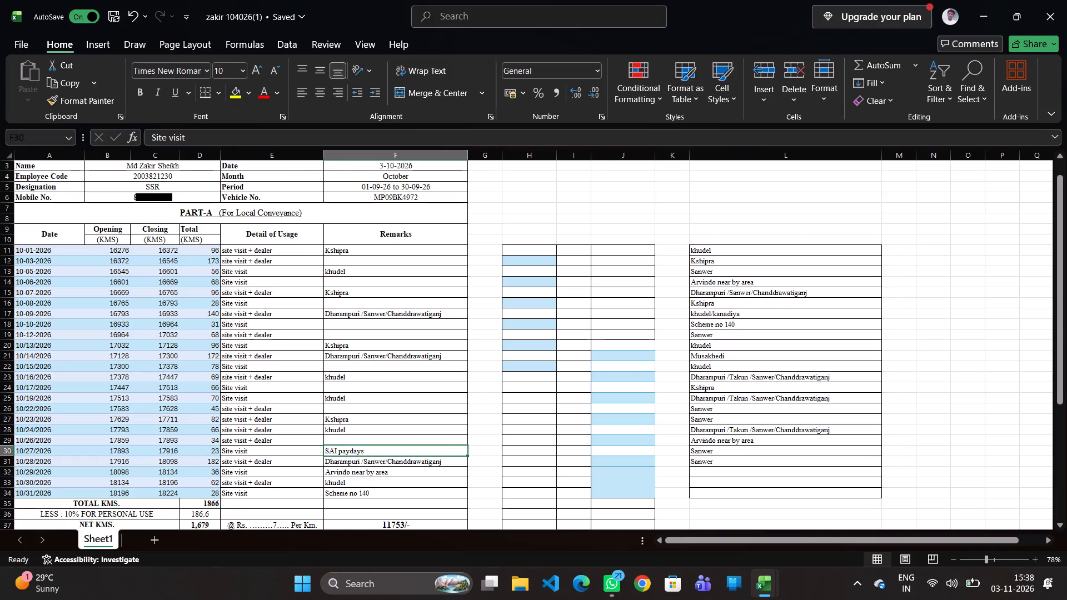
Append "bijlpur" after a space to the Remarks text in F30.
click(331, 451)
click(376, 449)
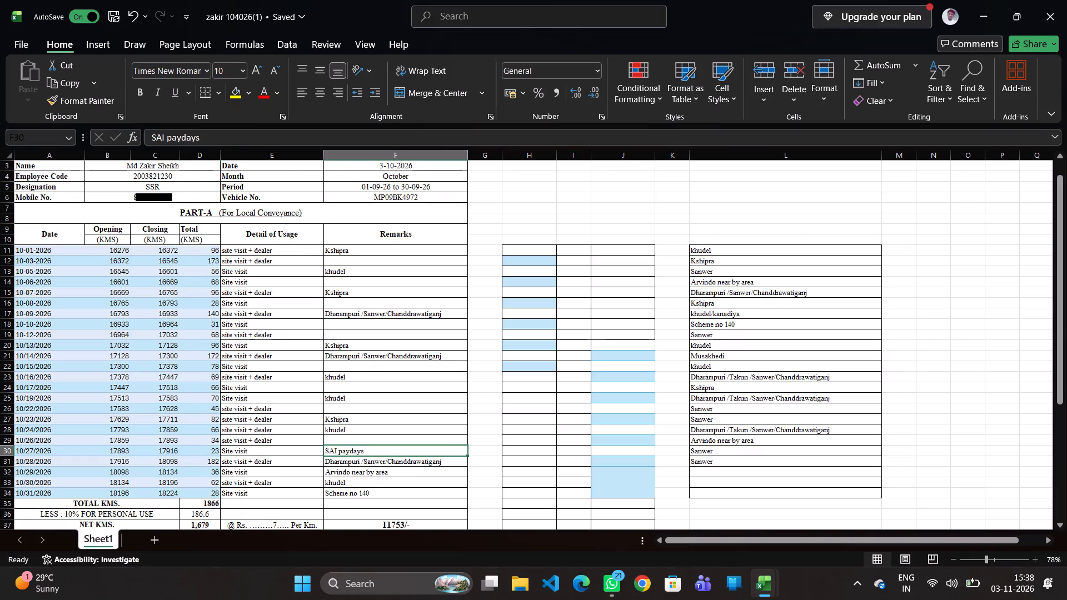
double_click(376, 449)
key(space)
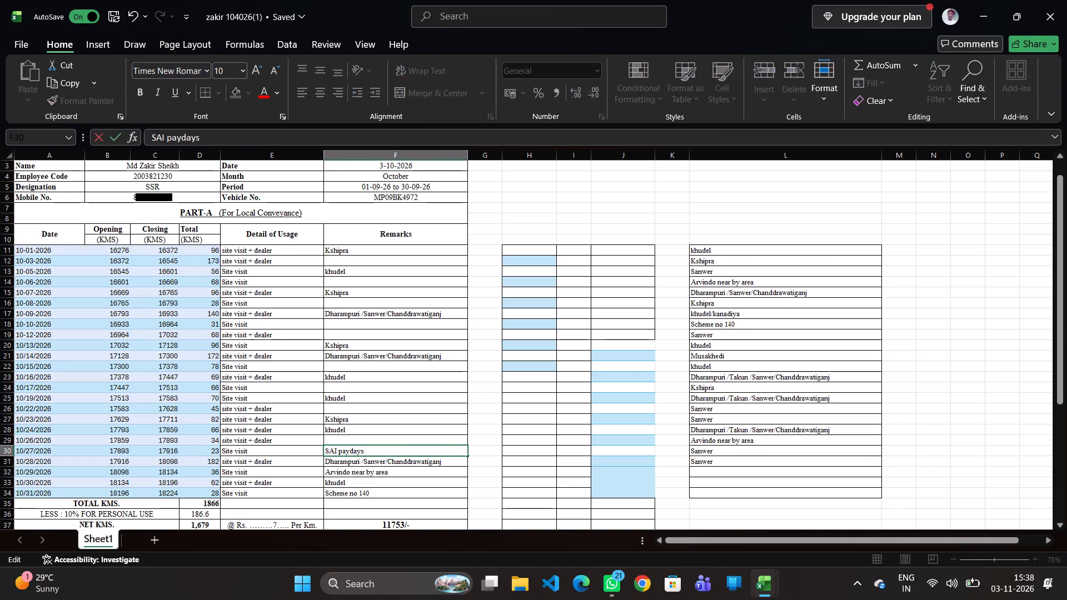
text(bi)
key(j)
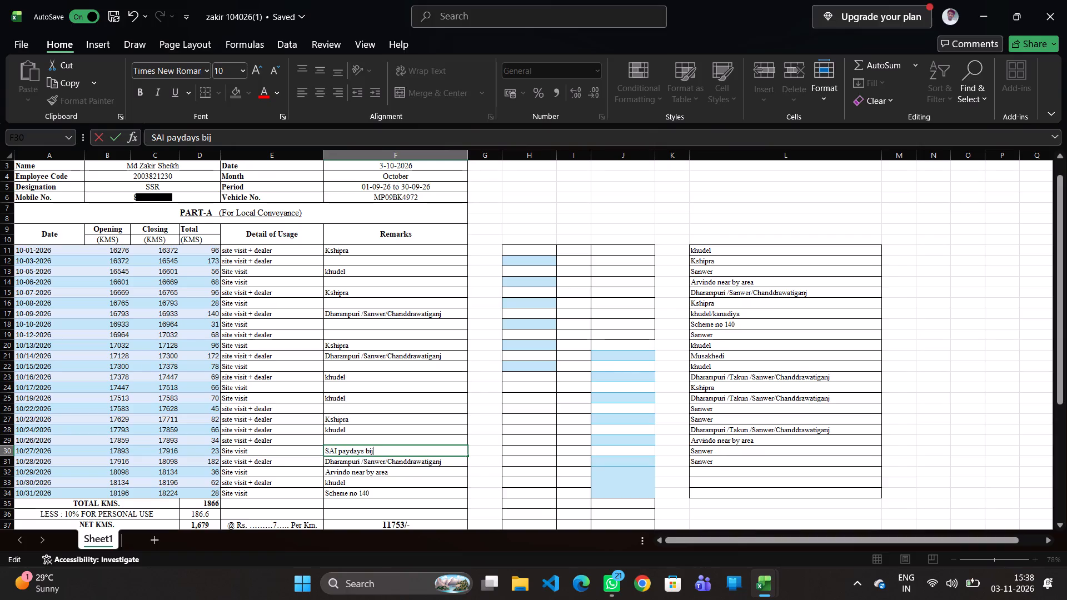
key(l)
text(pur)
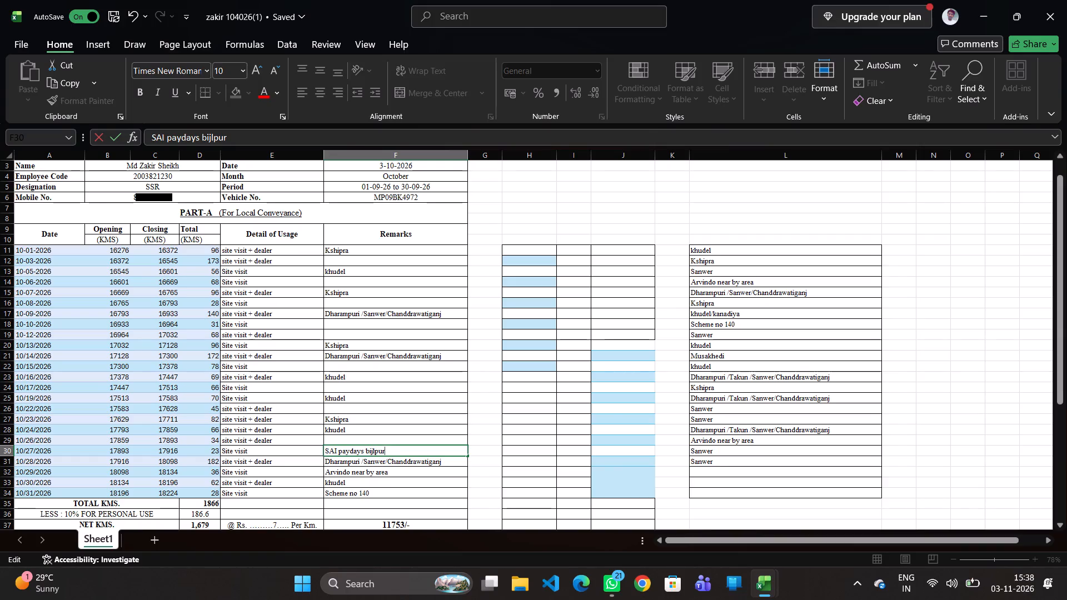
Replace the word "paydays" with "pradse" in F30 so the remark reads "SAI pradse bijlpur".
click(362, 452)
key(Right)
key(Right)
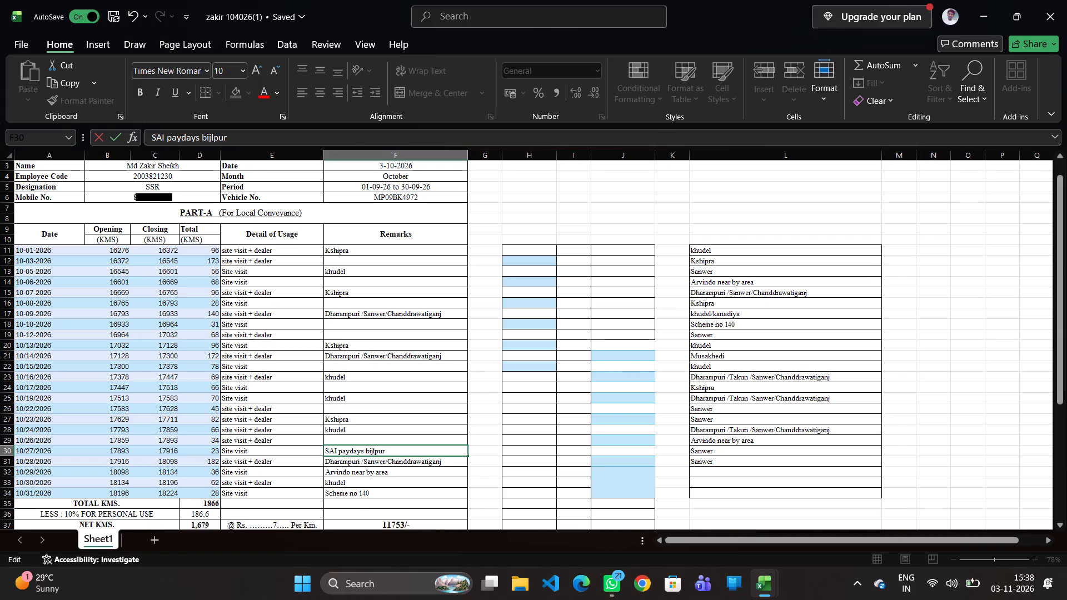
key(BackSpace)
key(BackSpace)
key(BackSpace)
key(BackSpace)
key(BackSpace)
key(BackSpace)
key(BackSpace)
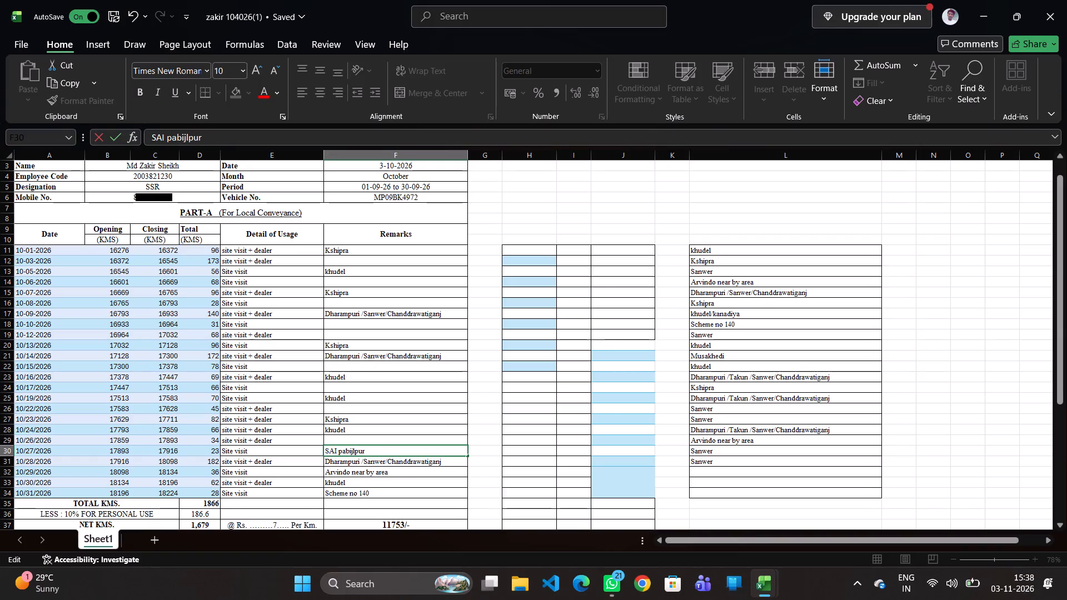
text(ra)
text(di)
key(BackSpace)
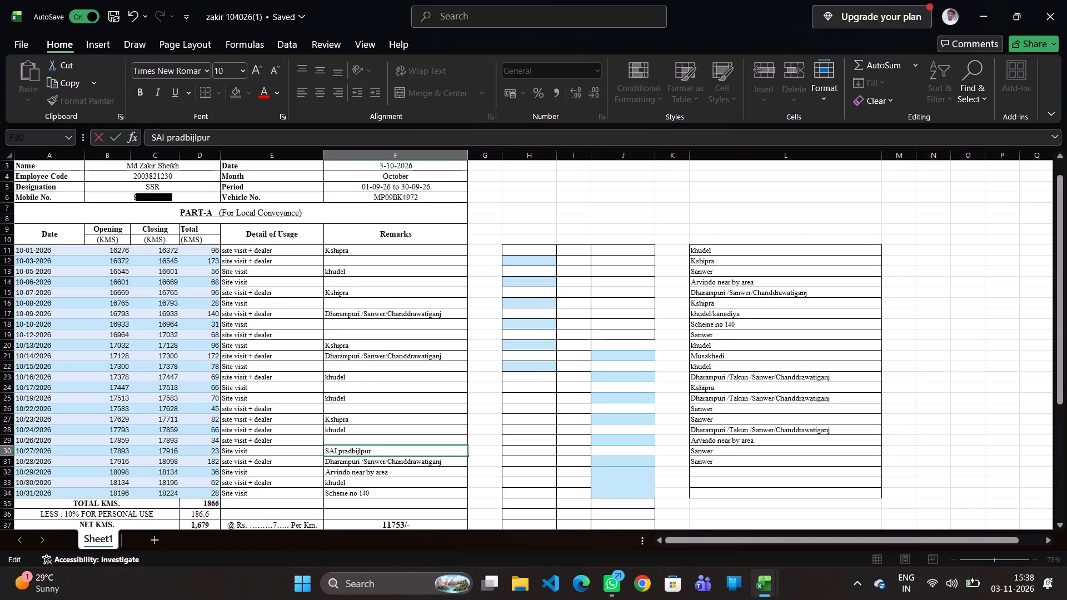
text(se)
key(space)
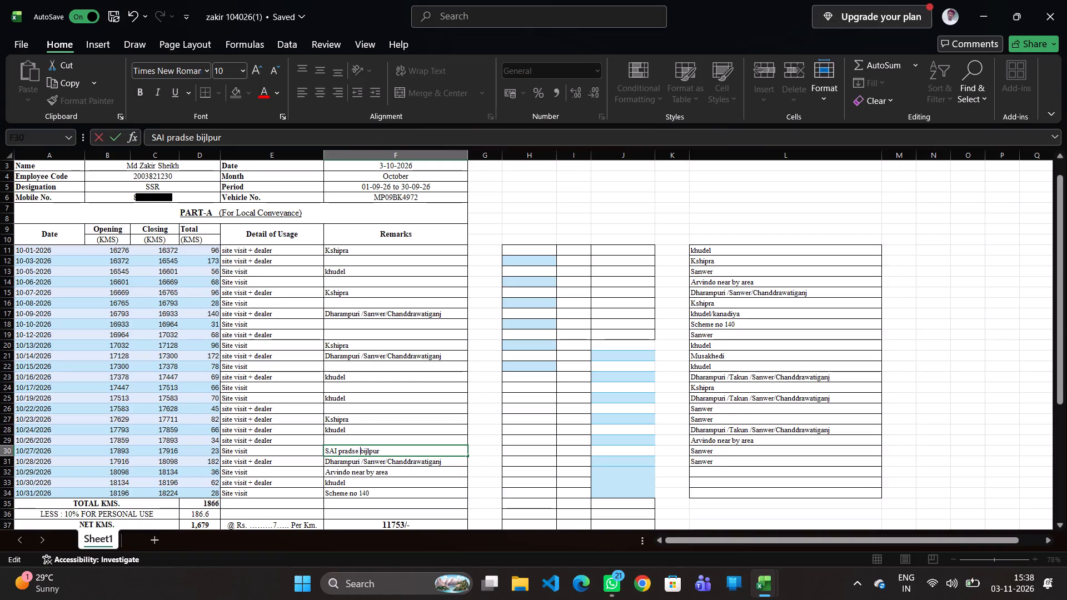
click(431, 448)
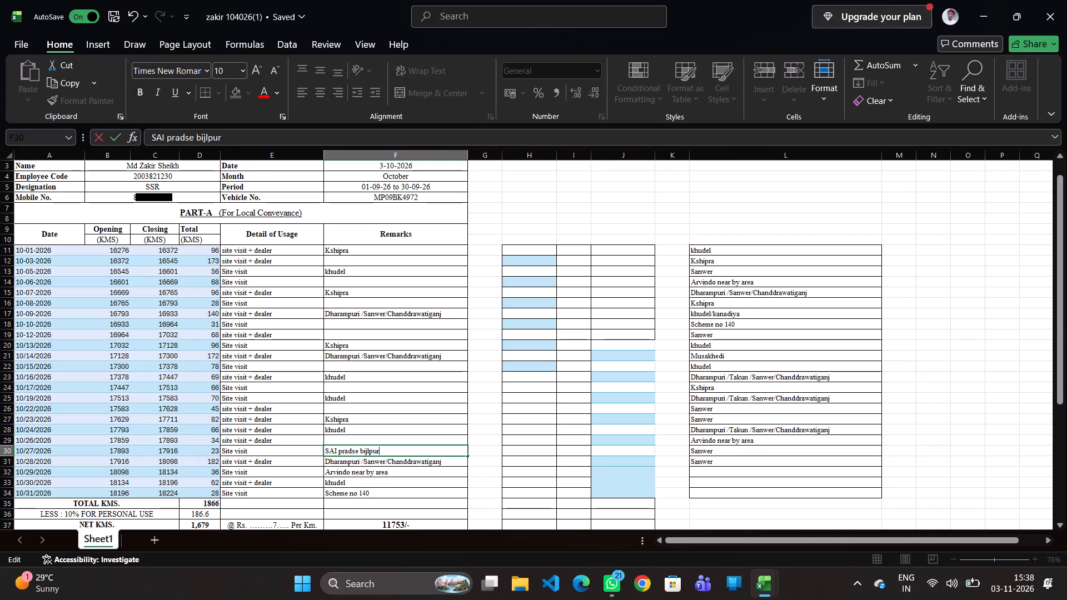
Copy the full text "SAI pradse bijlpur" from F30 into the Remarks cell F16 for 10-08-2026.
click(356, 450)
drag(395, 449, 305, 452)
key(ctrl+c)
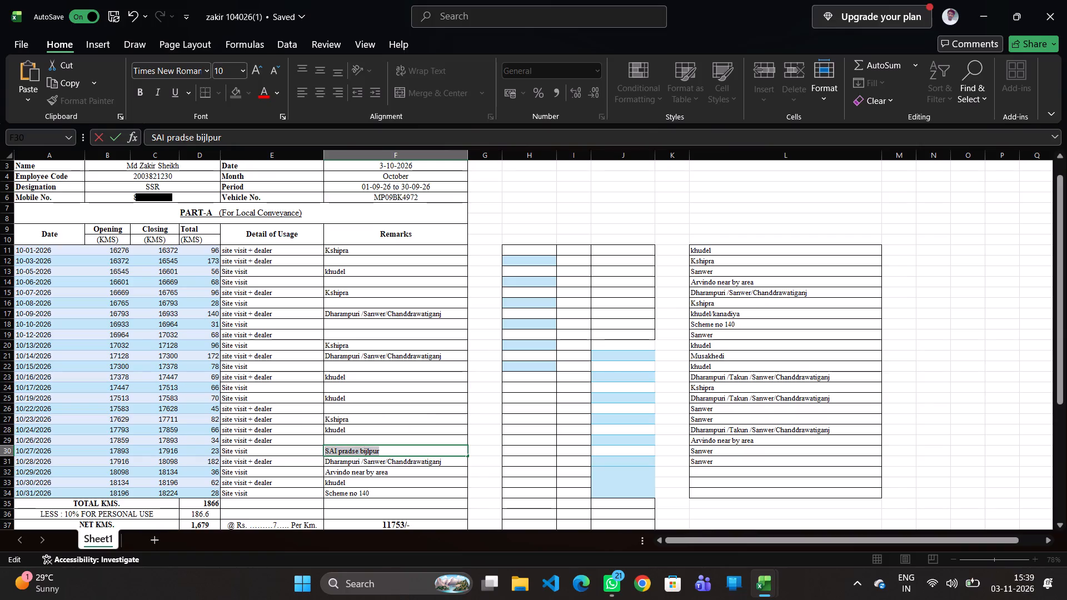
click(332, 303)
key(ctrl+v)
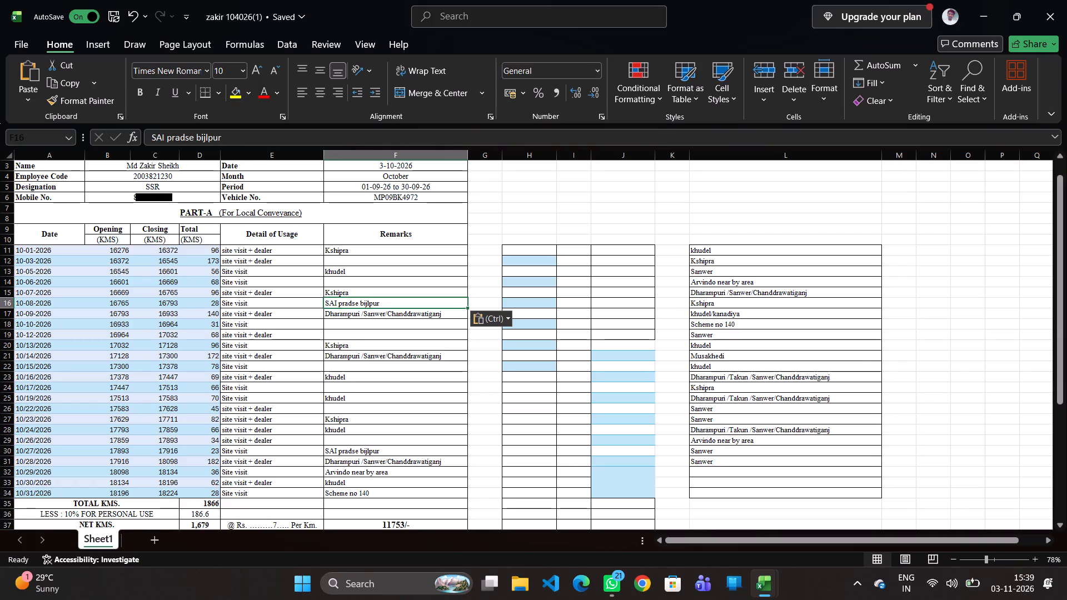
Copy "khudel/kanadiya" from L17 into the Remarks cell F14 for 10-06-2026.
click(717, 314)
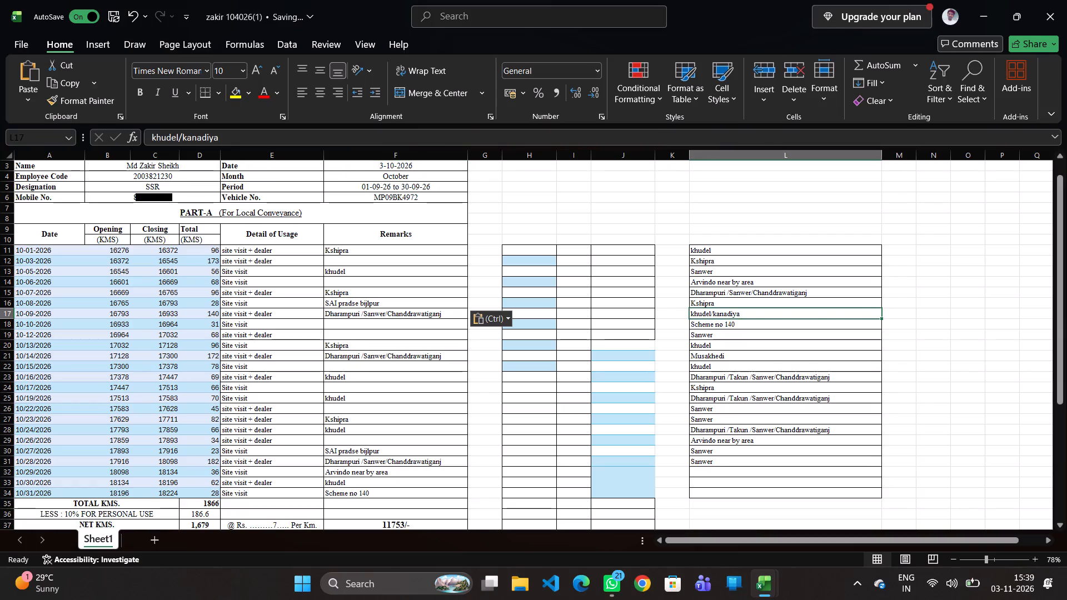
key(ctrl+c)
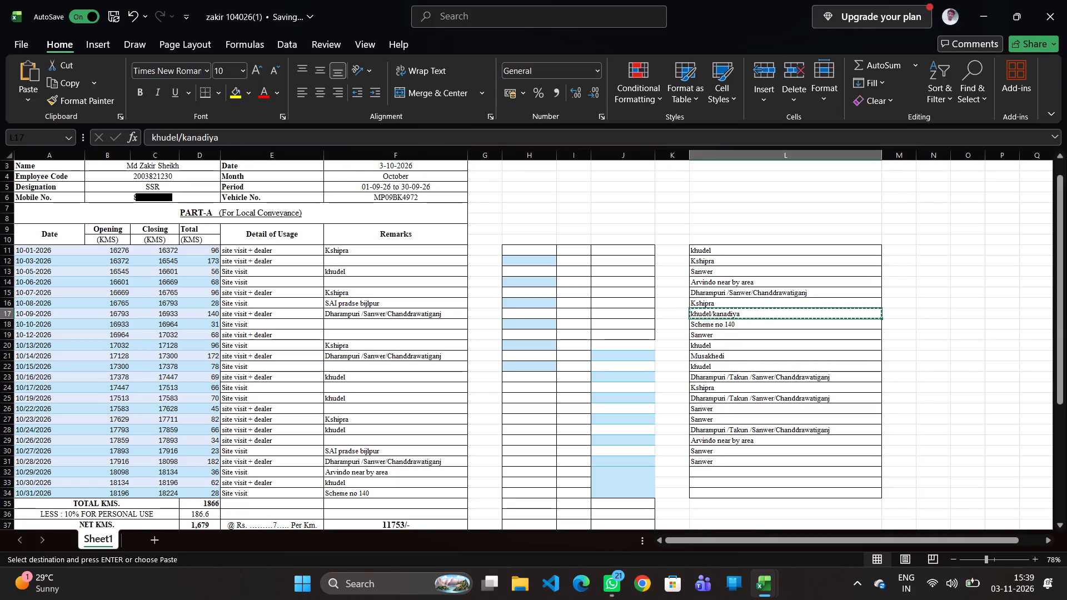
click(378, 282)
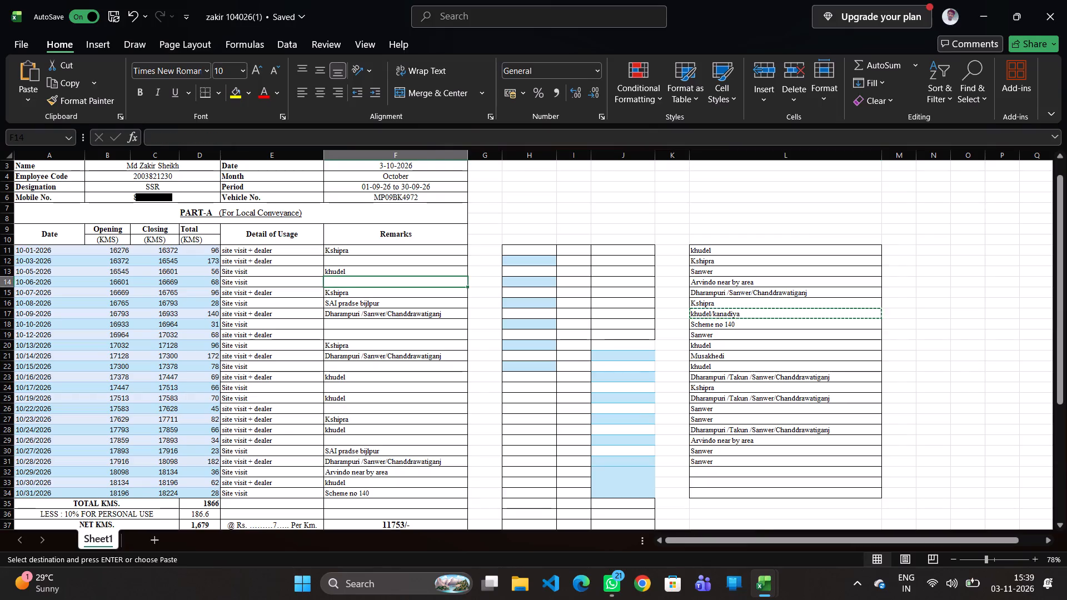
key(ctrl+v)
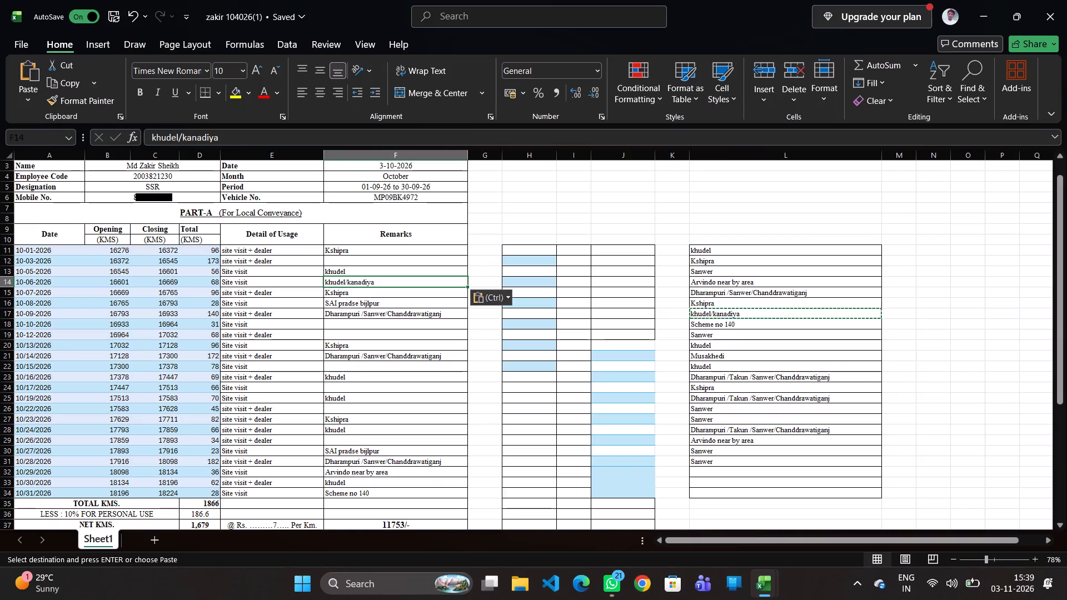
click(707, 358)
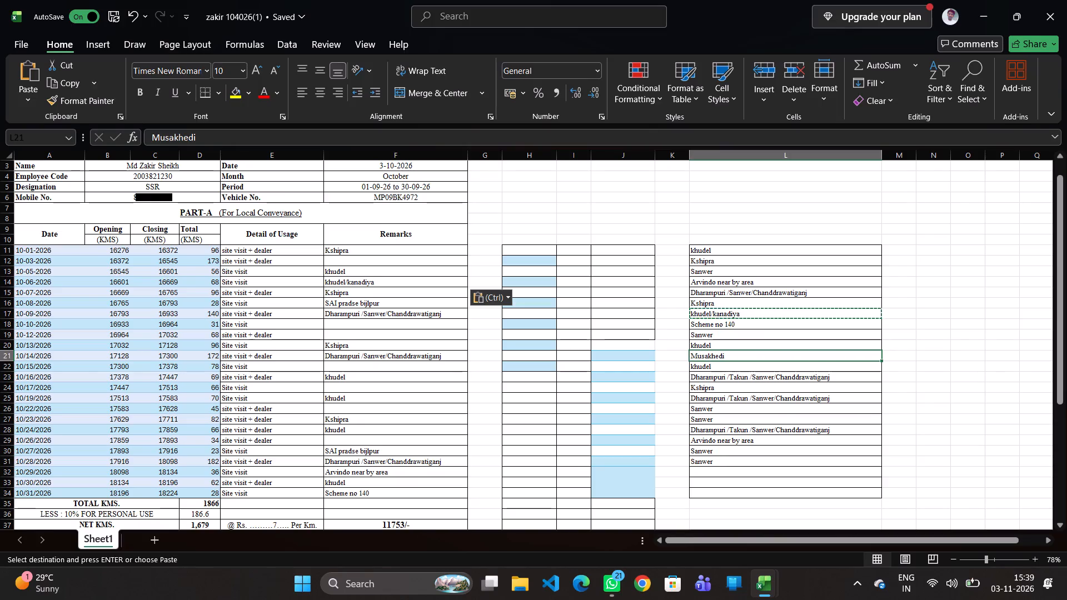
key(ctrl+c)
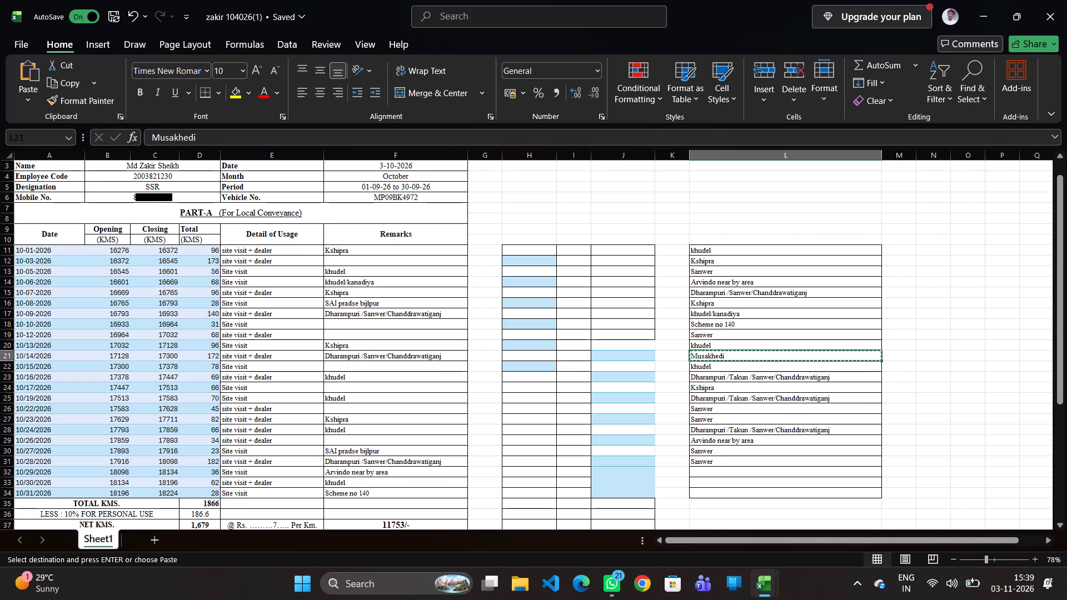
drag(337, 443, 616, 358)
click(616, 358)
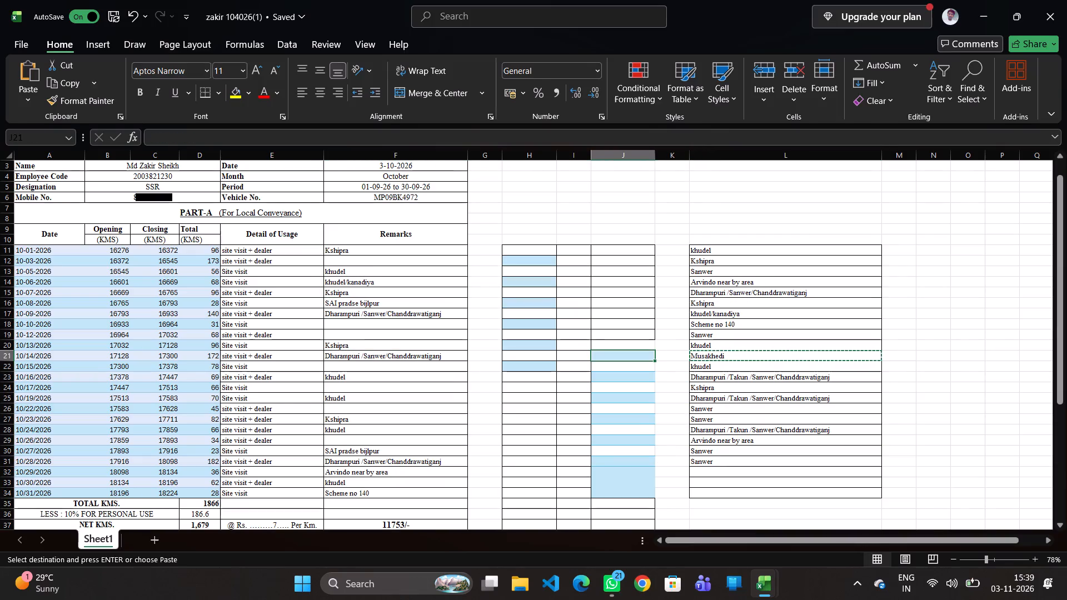
Copy "Dharampuri /Sanwer/Chanddrawatiganj" from L15 into the Remarks cell F12 for 10-03-2026.
click(717, 289)
key(ctrl+c)
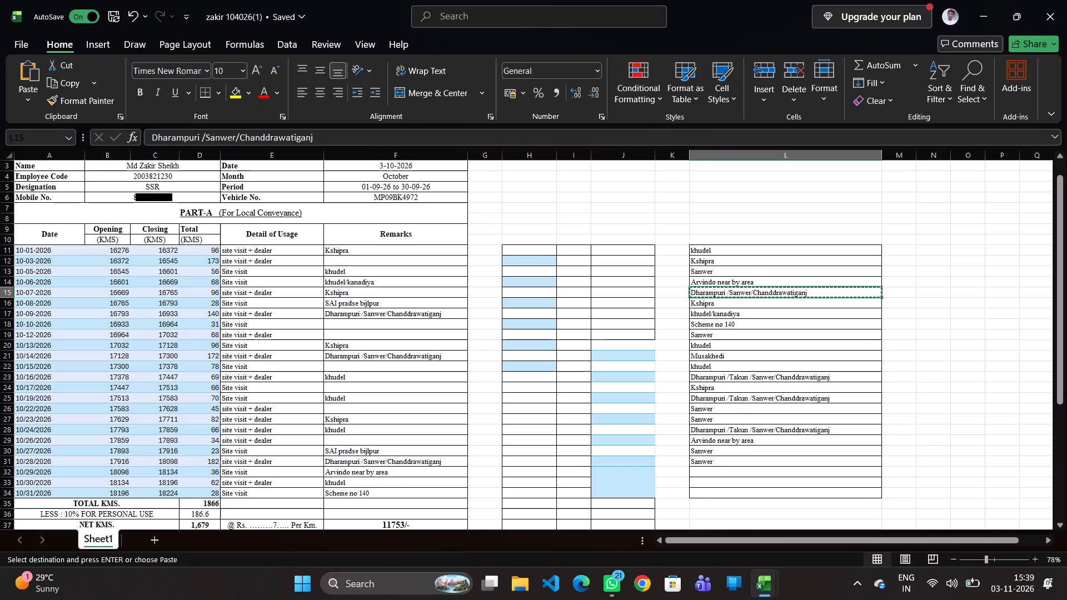
click(398, 260)
key(ctrl+v)
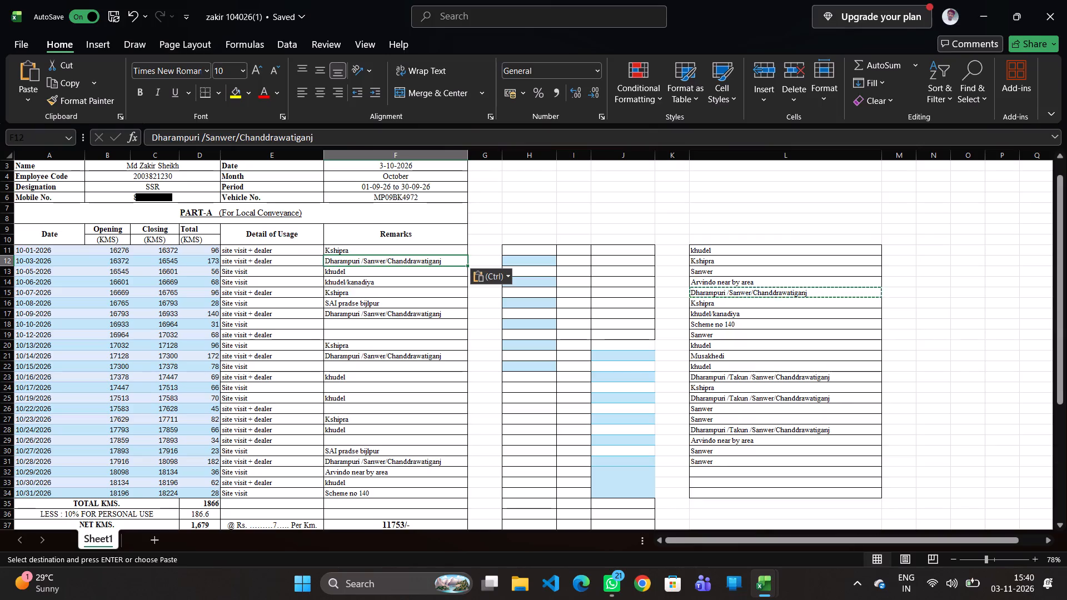
Copy "Arvindo near by area" from L14 into the Remarks cell F18 for 10-10-2026.
click(715, 285)
key(ctrl+c)
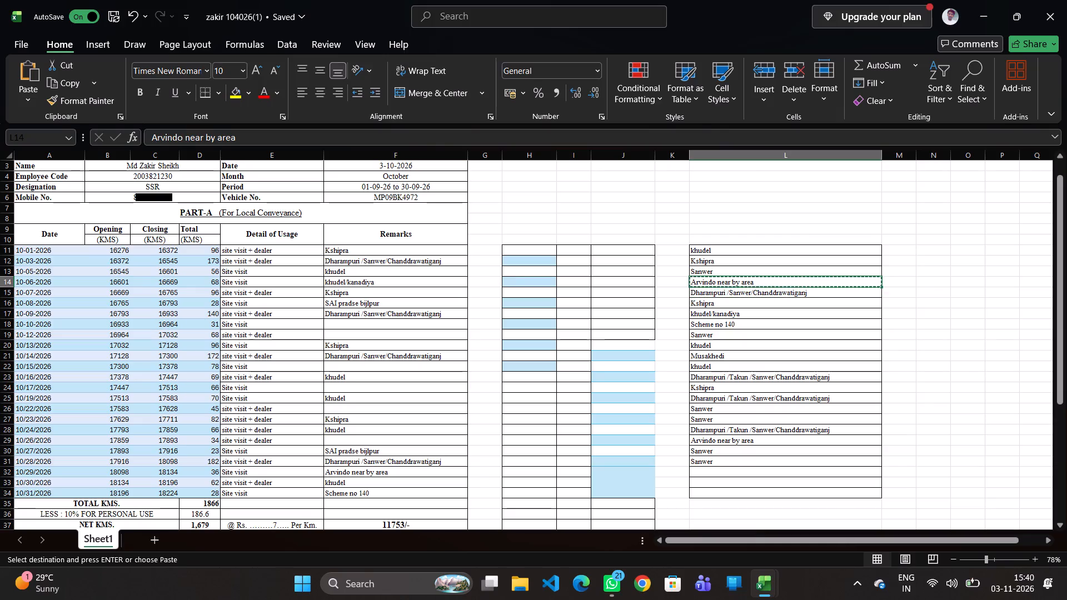
click(336, 326)
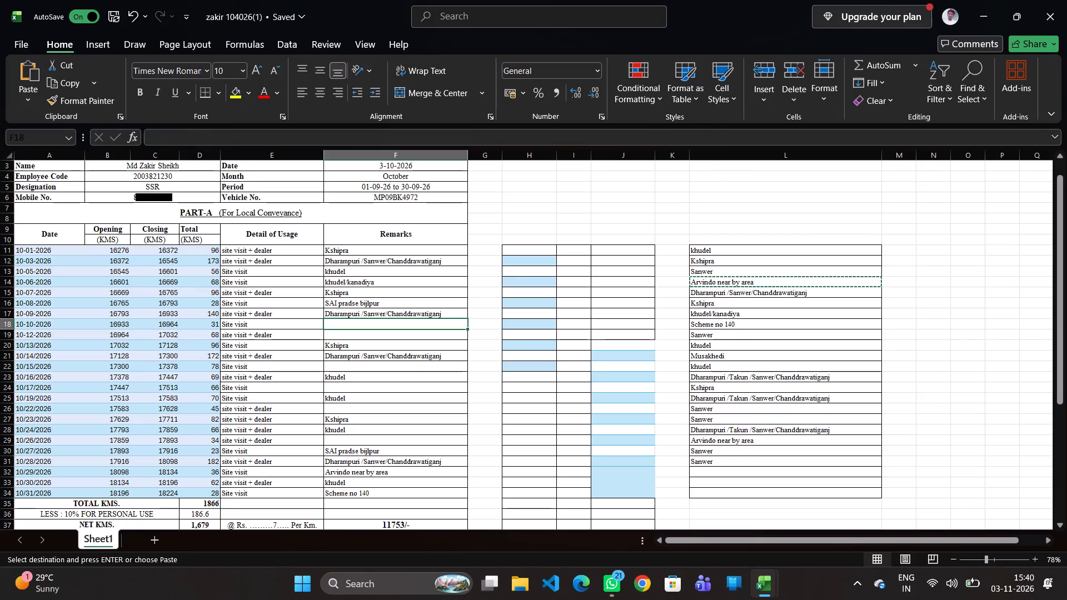
key(ctrl+v)
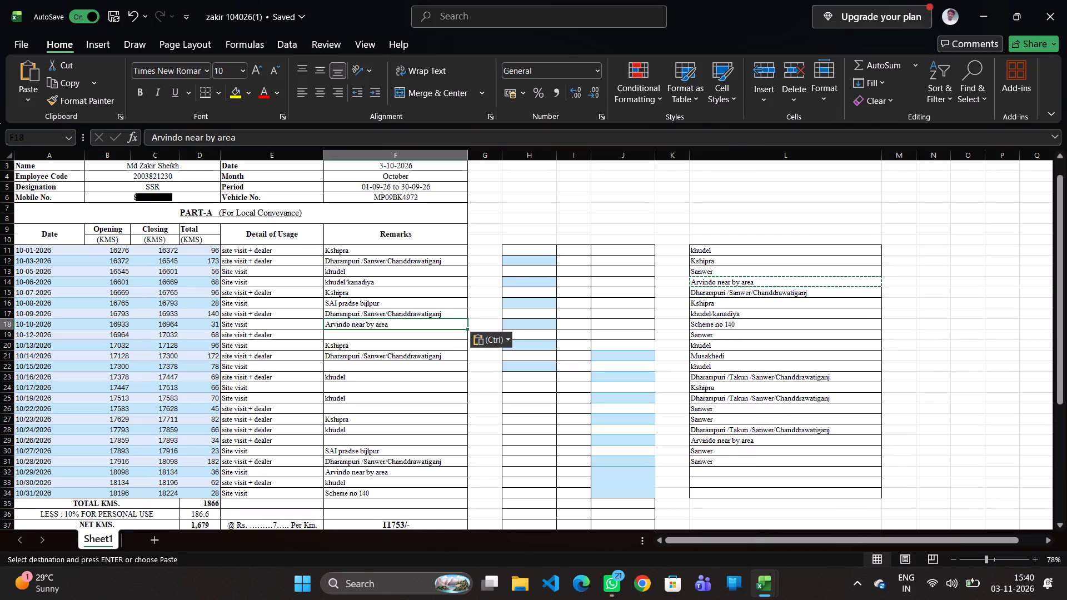
Copy "Sanwer" from L19 into the Remarks cells F19 for 10-12-2026 and F22 for 10/15/2026.
click(706, 337)
key(ctrl+c)
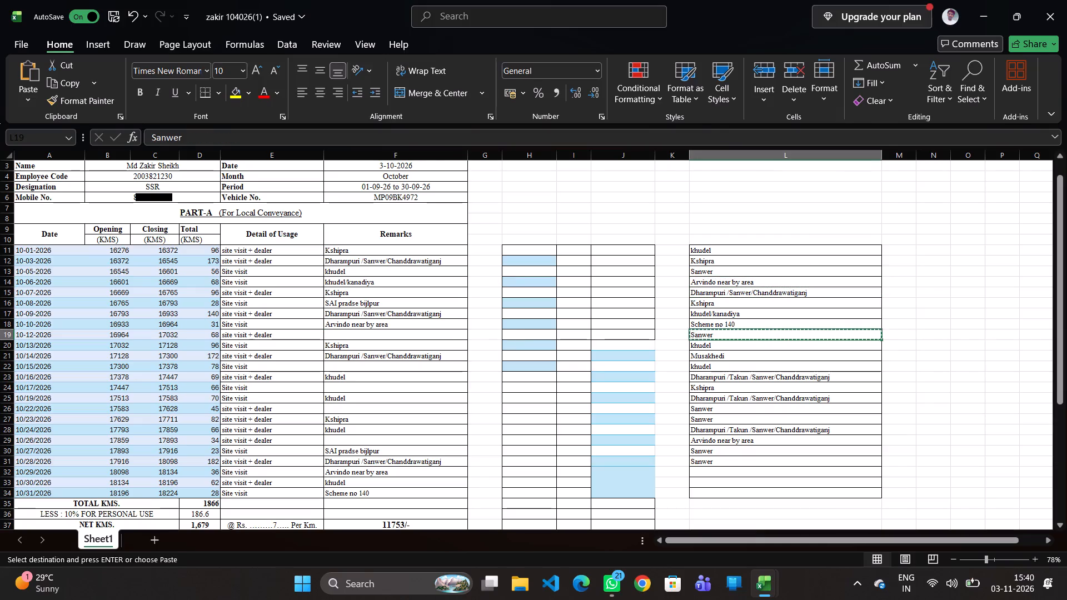
click(390, 341)
click(389, 335)
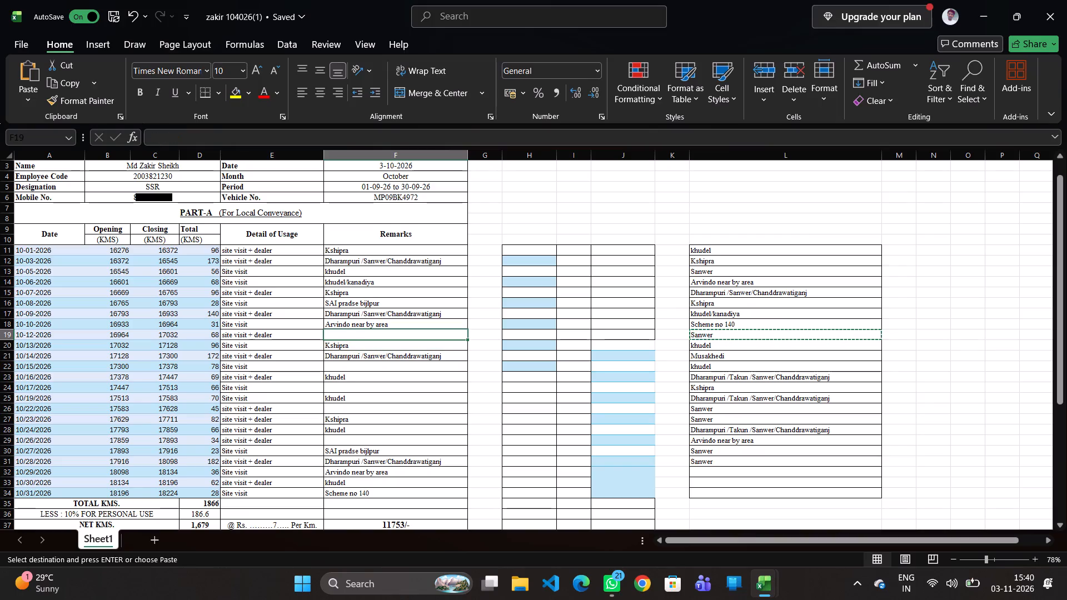
key(ctrl+v)
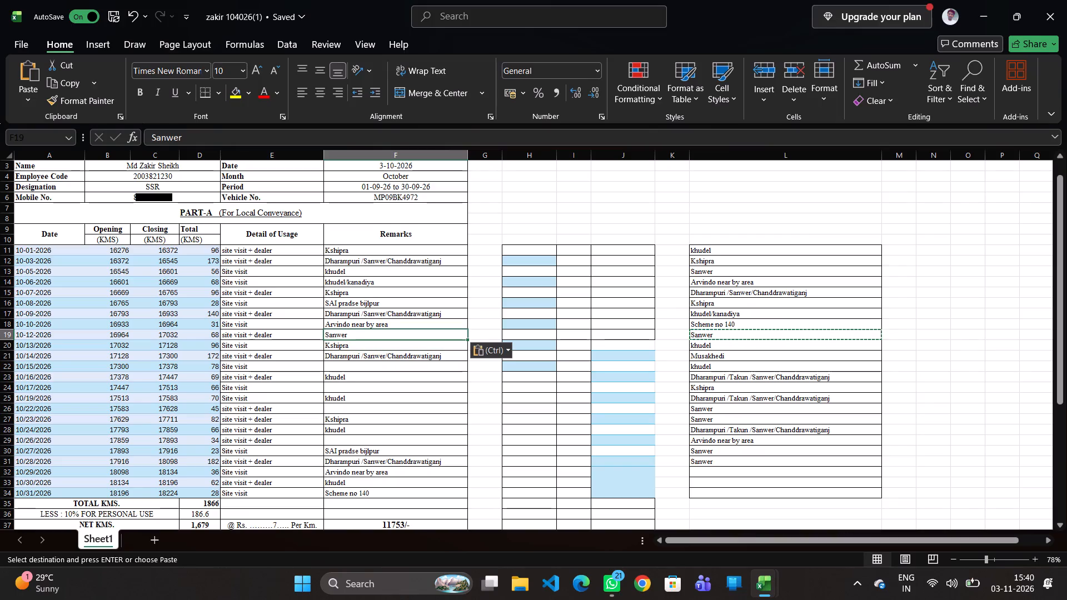
click(371, 368)
key(ctrl+v)
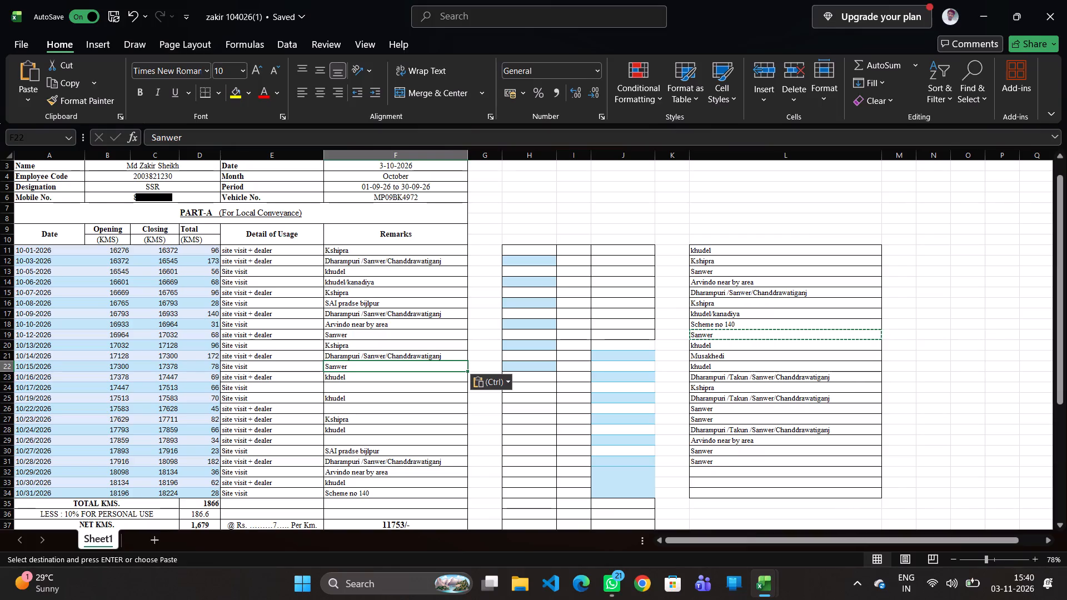
Copy "khudel/kanadiya" from L17 into the Remarks cells F24, F26 and F29 for 10/17, 10/22 and 10/26/2026.
click(717, 312)
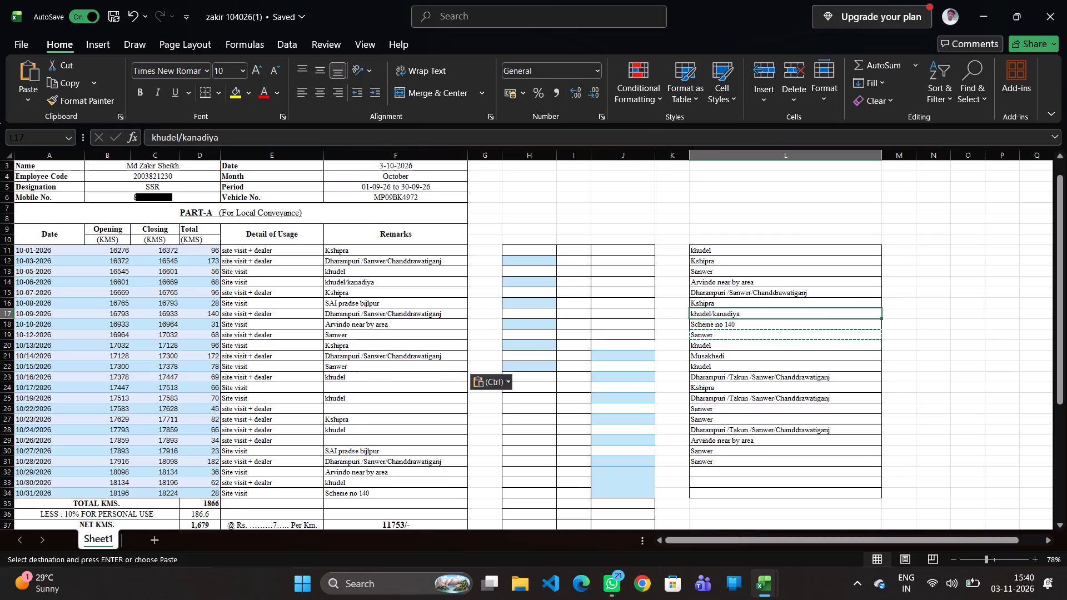
key(ctrl+c)
click(338, 384)
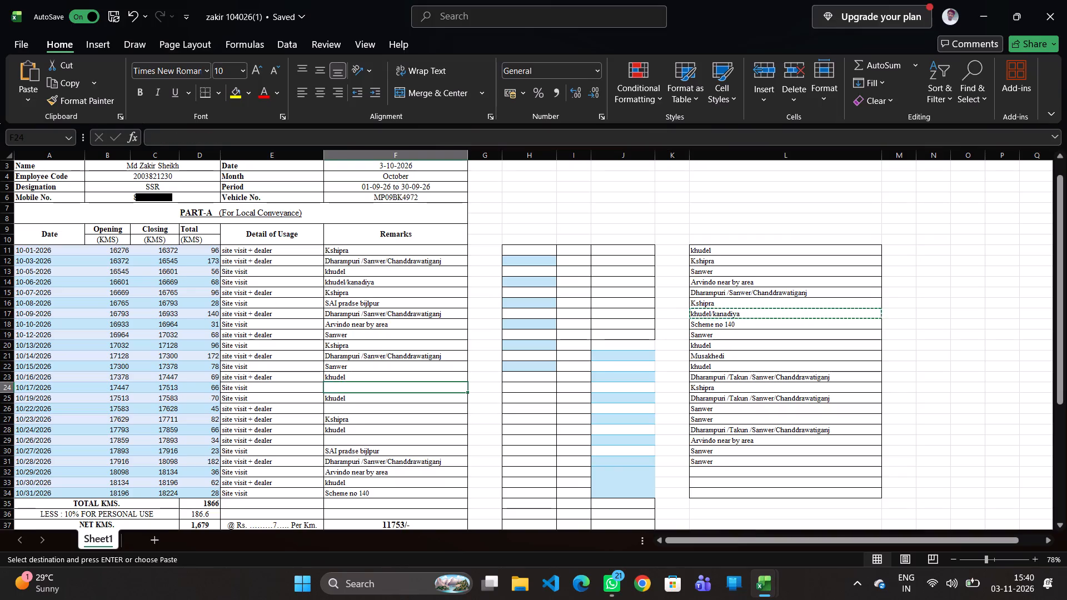
key(ctrl+v)
click(338, 411)
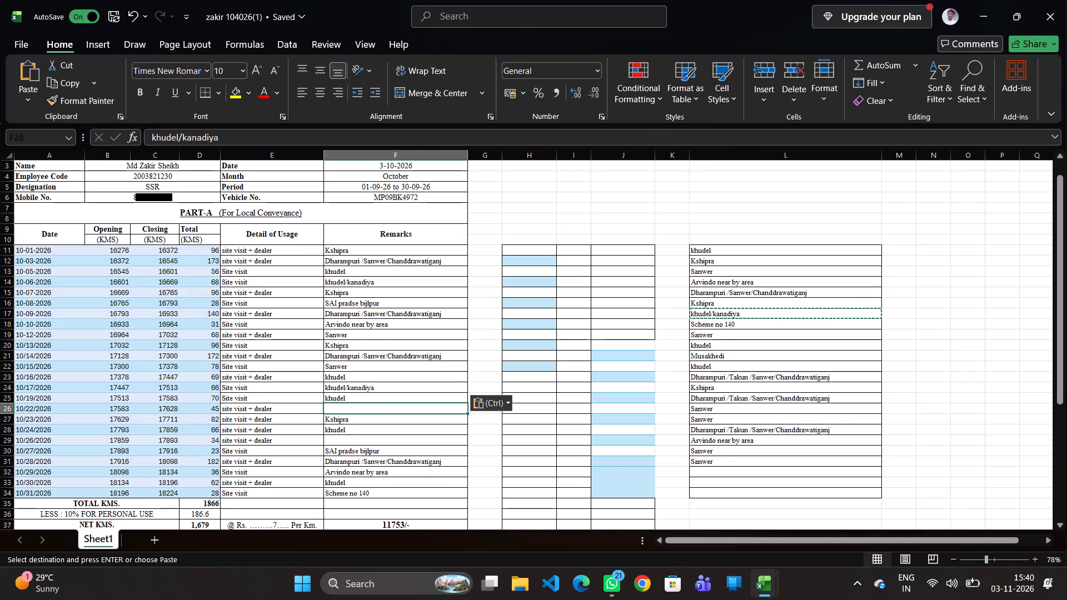
key(ctrl+v)
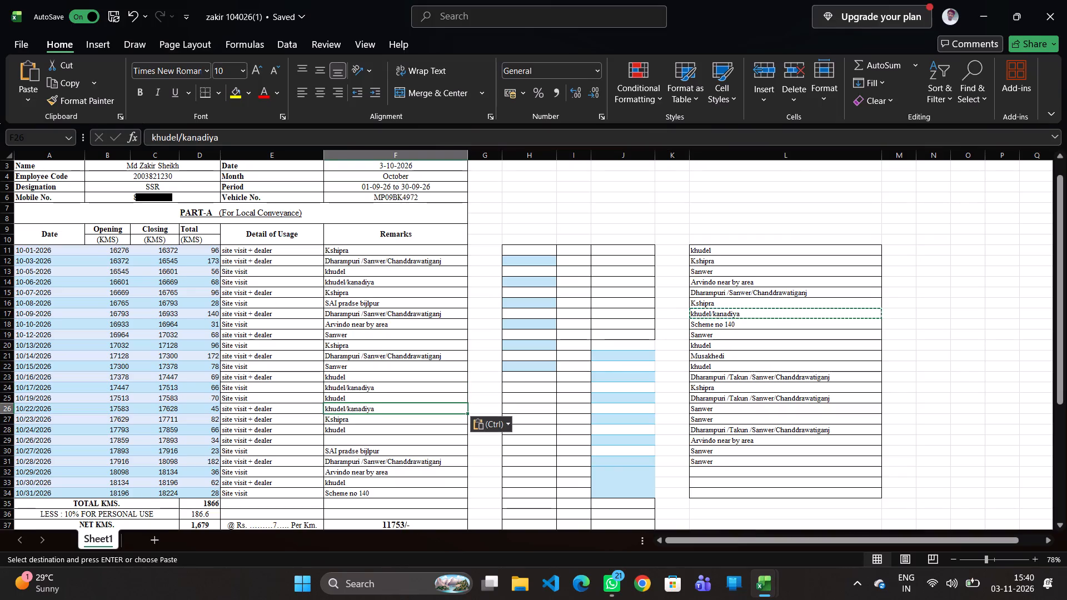
click(338, 441)
key(ctrl+v)
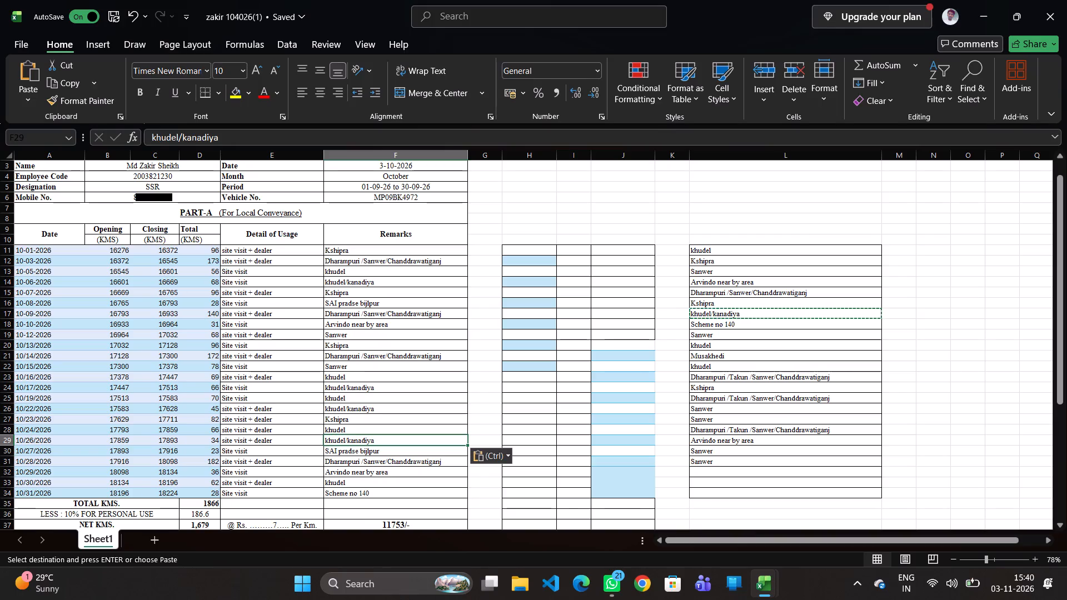
Change the form's Date in F3 to 03-11-2026.
double_click(392, 164)
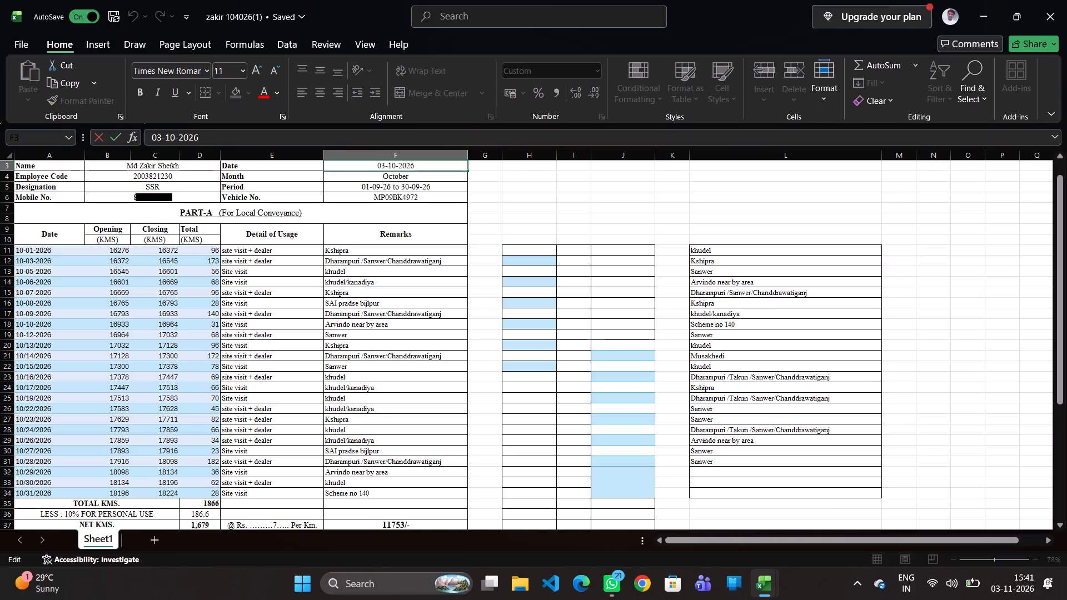
click(393, 166)
key(Right)
key(BackSpace)
key(1)
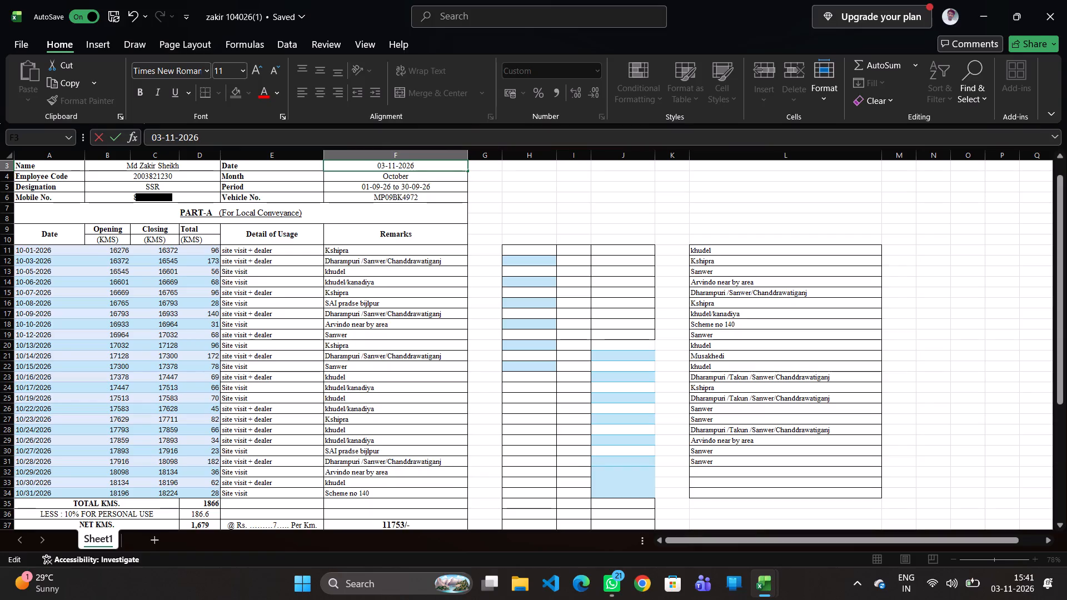
Clear the Month text in F4.
click(420, 175)
double_click(420, 175)
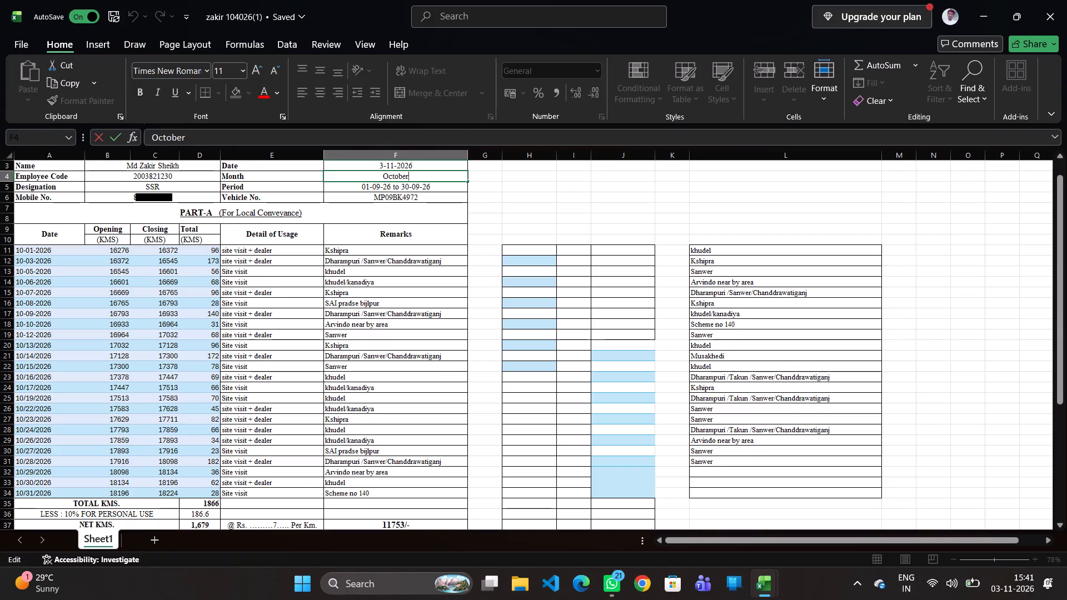
key(BackSpace)
key(BackSpace)
key(BackSpace)
key(BackSpace)
key(BackSpace)
key(BackSpace)
key(BackSpace)
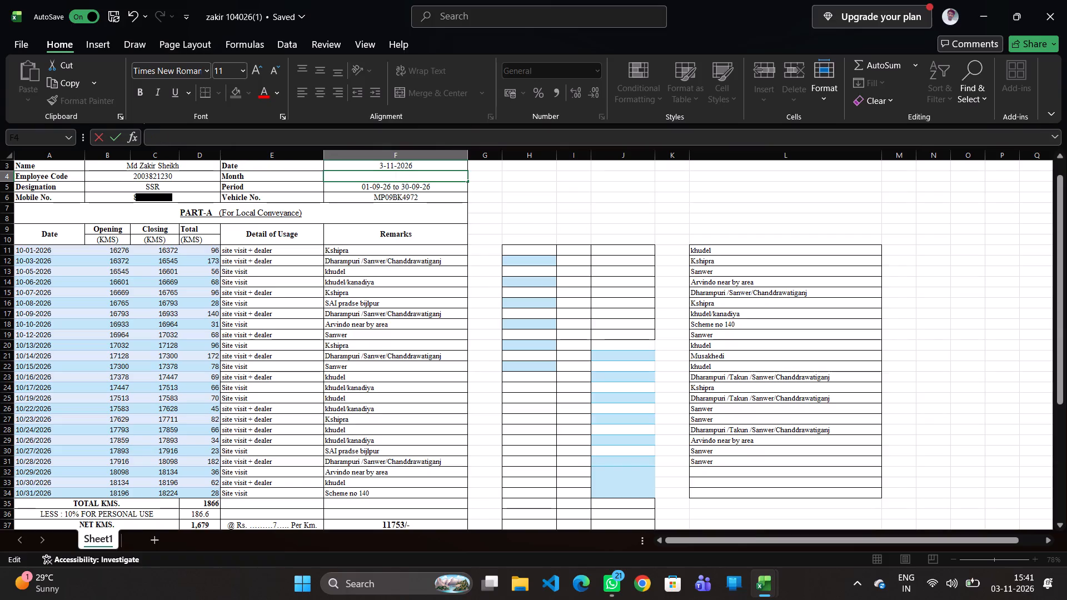
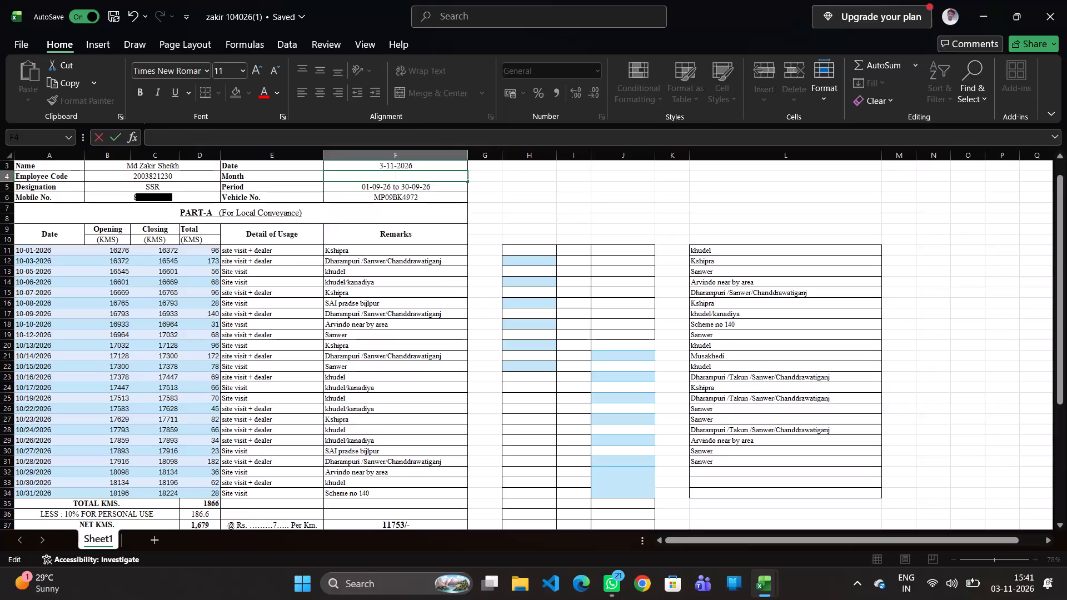
Enter November as the Month in F4.
key(n)
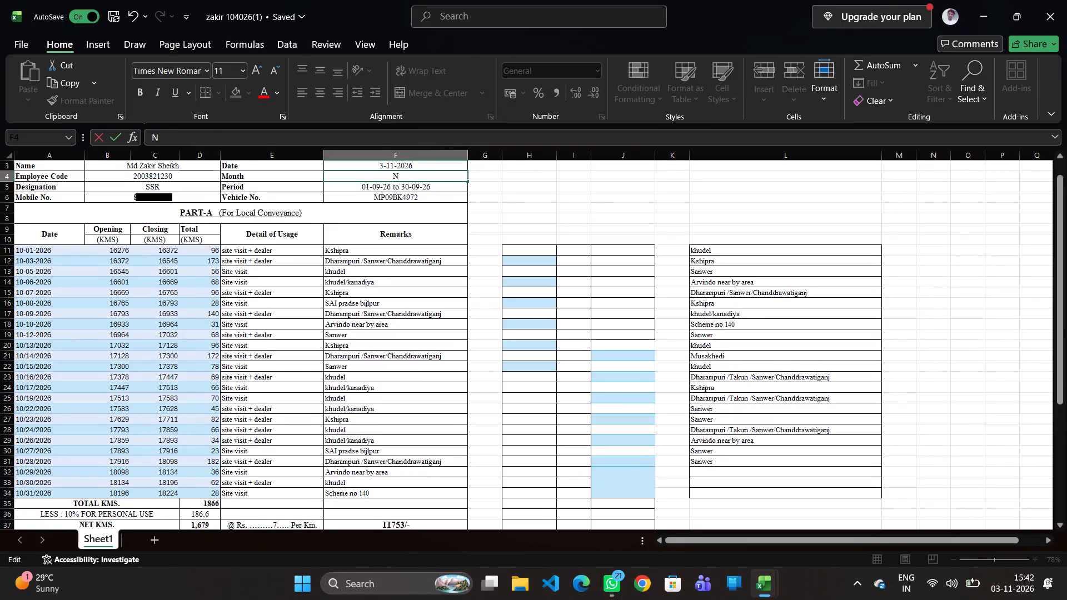
text(ov)
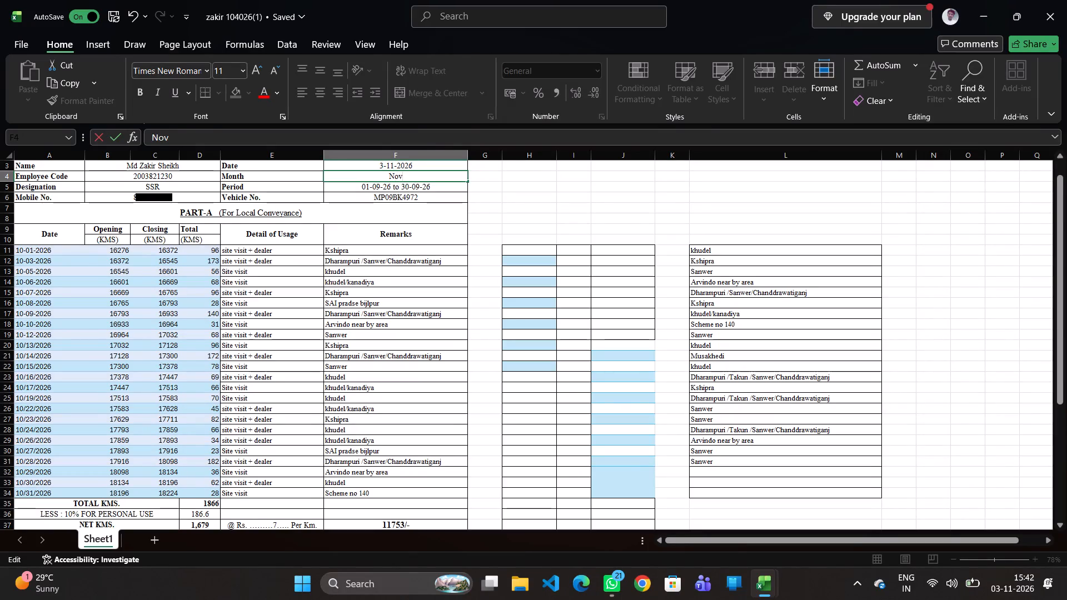
text(em)
key(b)
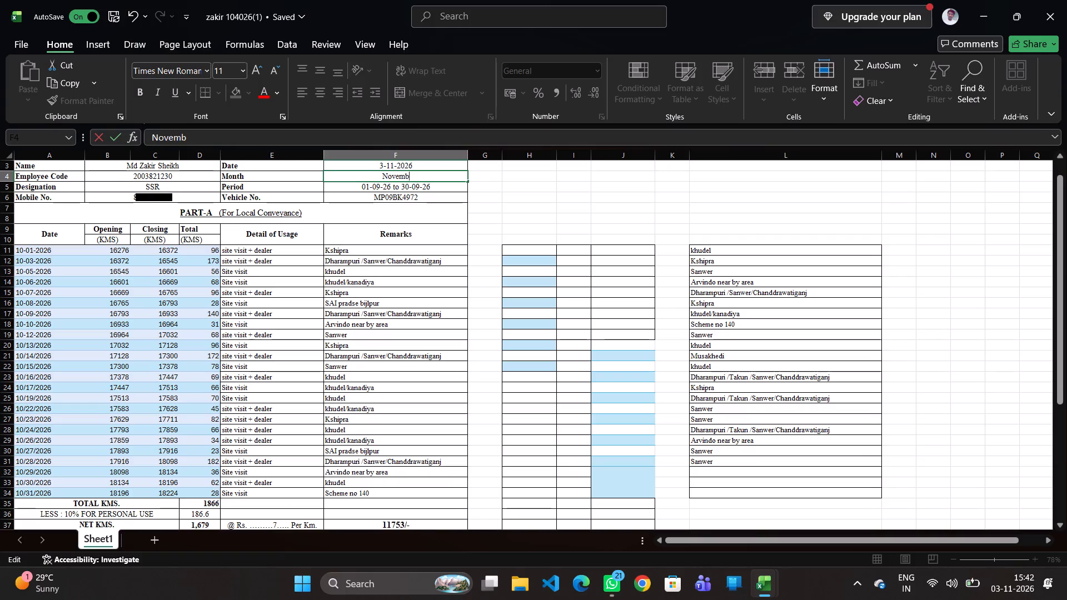
text(er)
Change the Period in F5 to 02-10-26 to 31-10-26.
double_click(380, 187)
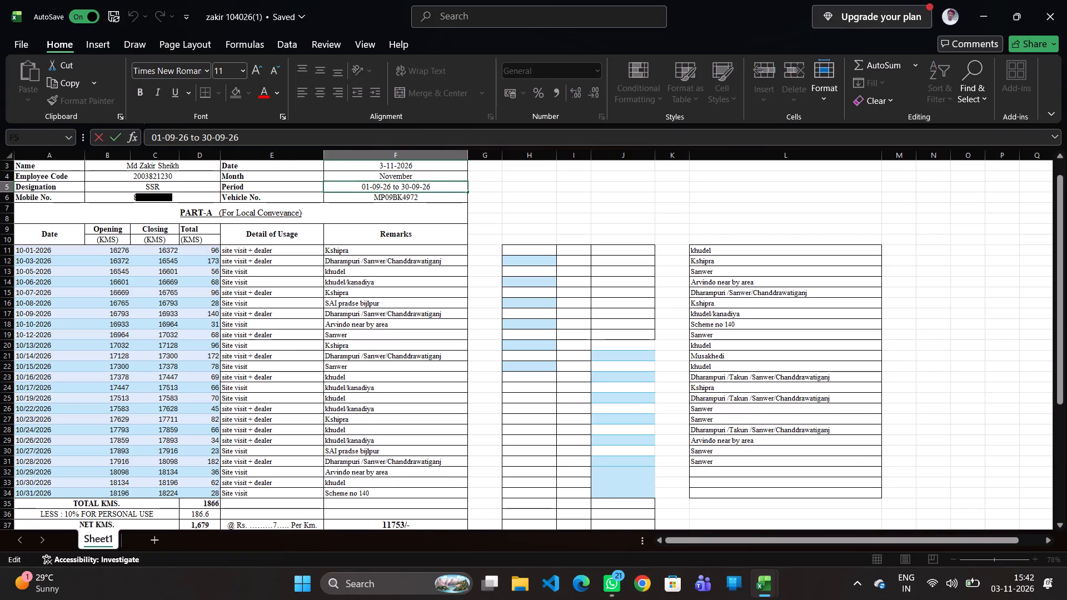
key(BackSpace)
key(BackSpace)
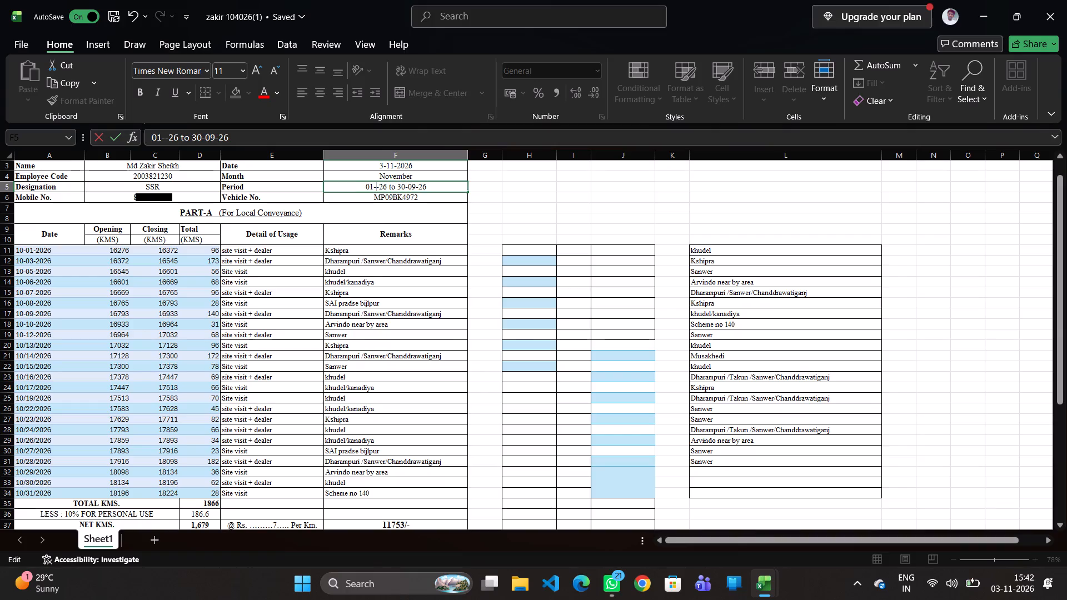
text(10)
click(420, 187)
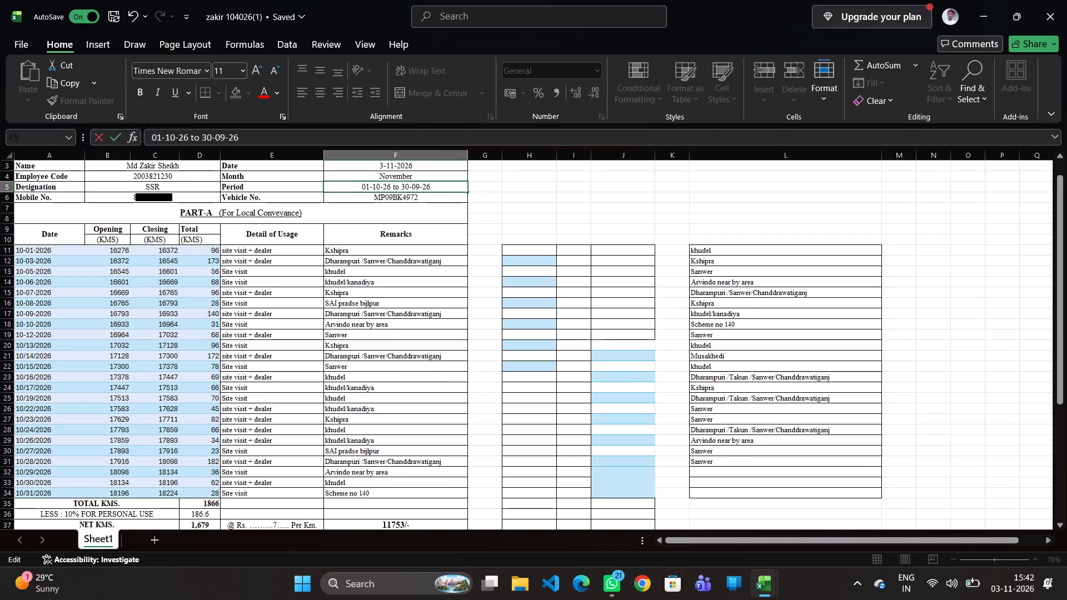
key(BackSpace)
key(BackSpace)
text(10)
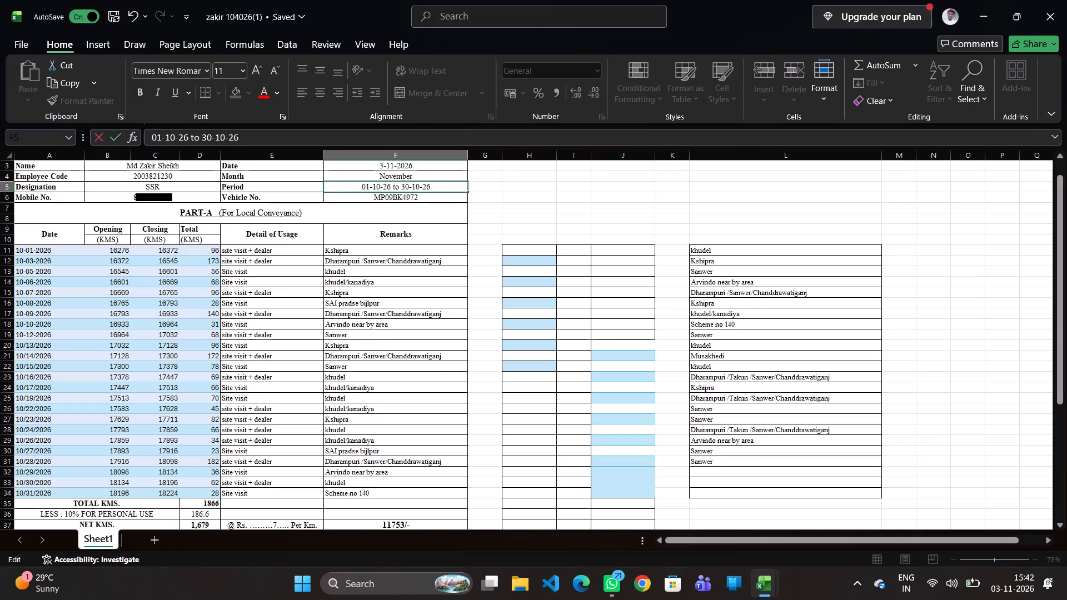
click(408, 188)
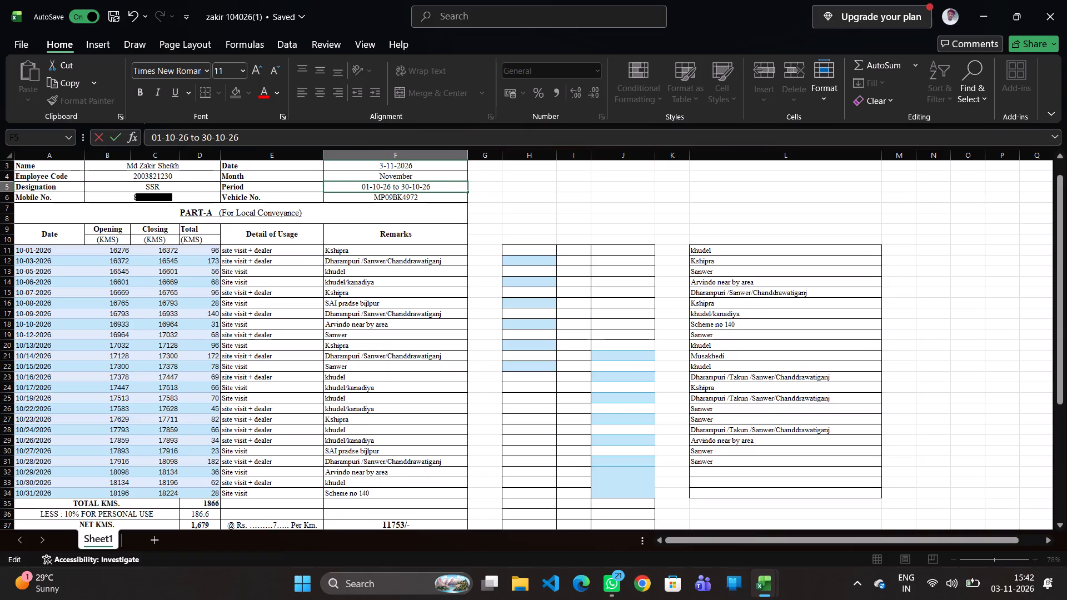
key(BackSpace)
key(1)
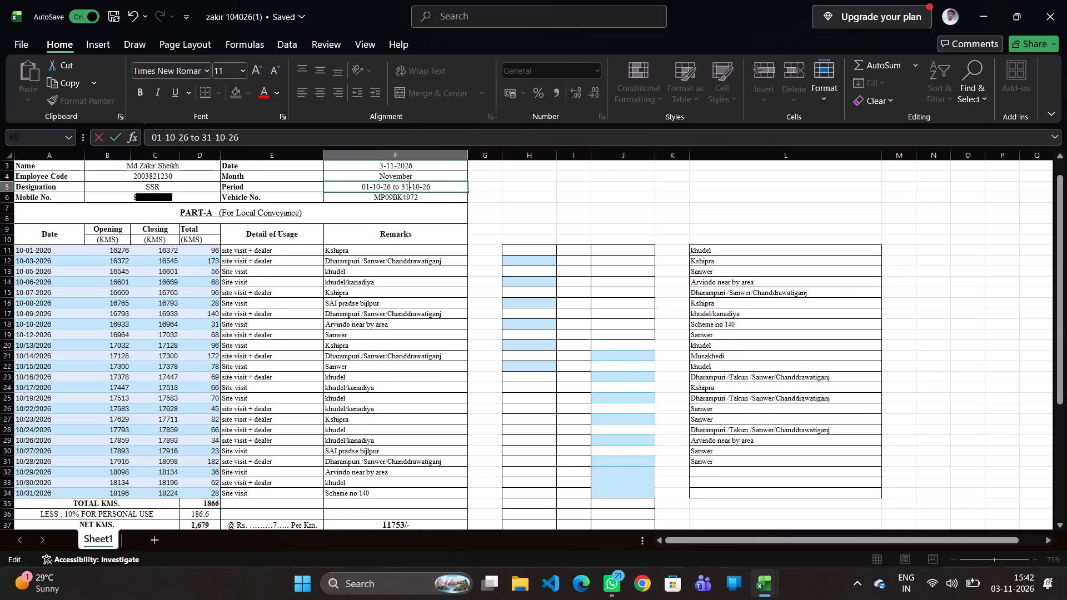
click(368, 187)
key(BackSpace)
key(2)
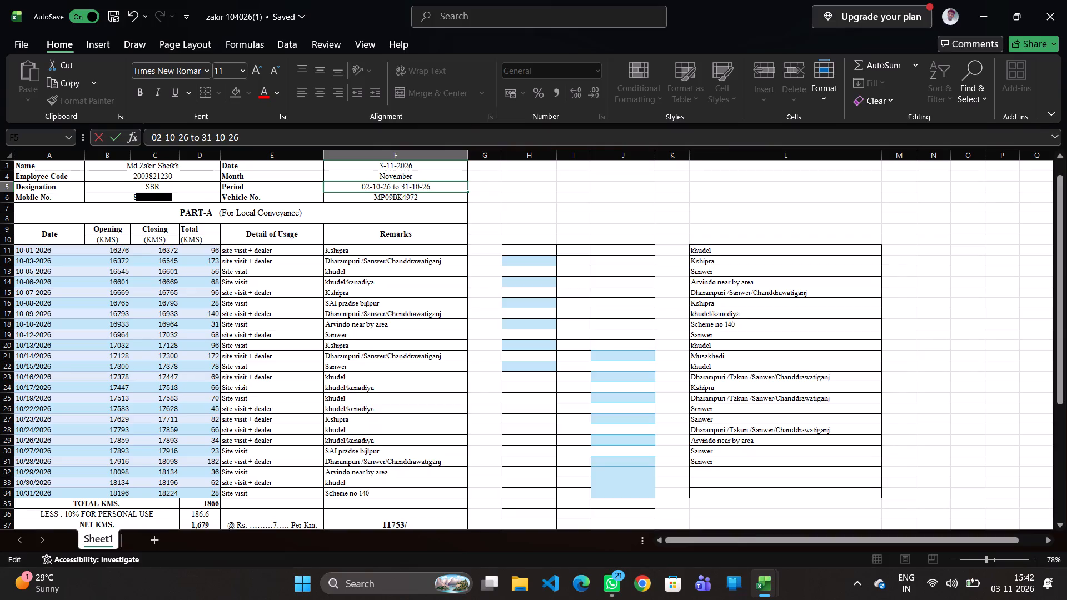
Inspect the claim amount in F37 and the NET KMS. formula in D37.
click(1066, 208)
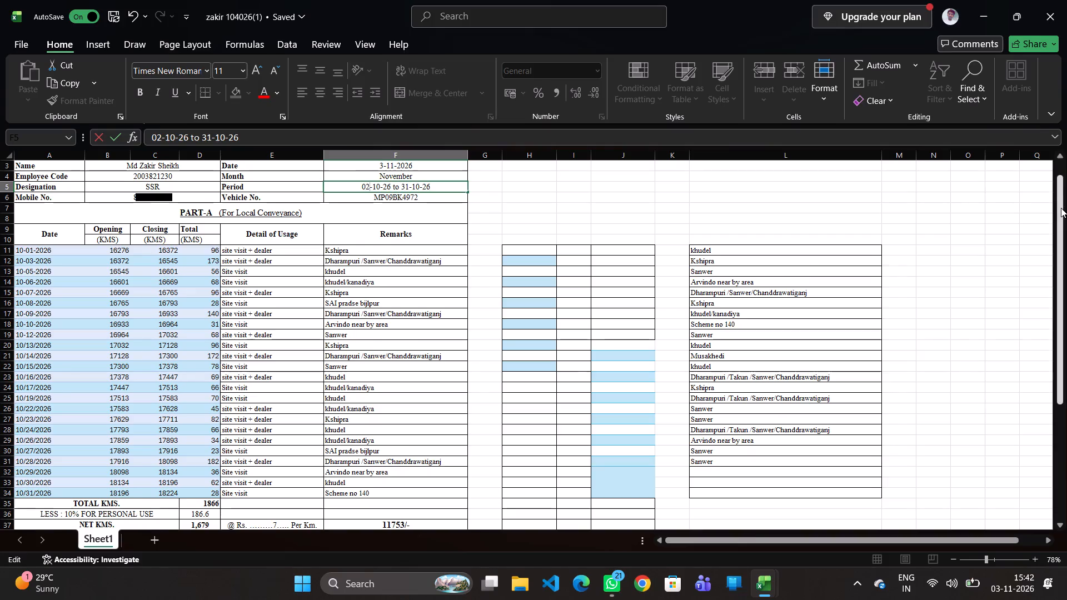
drag(1061, 208, 1066, 272)
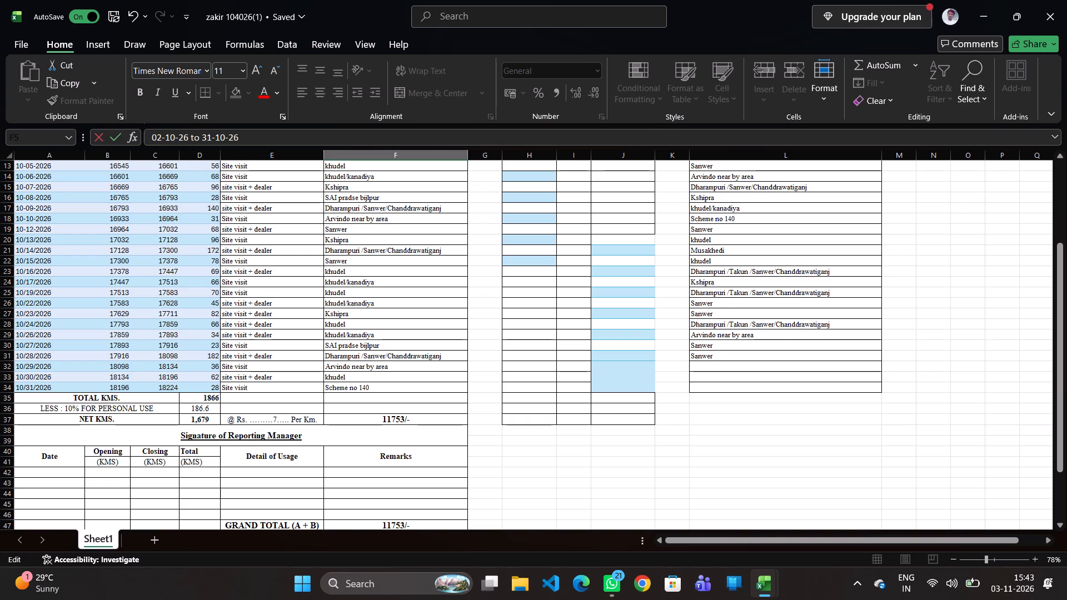
click(399, 416)
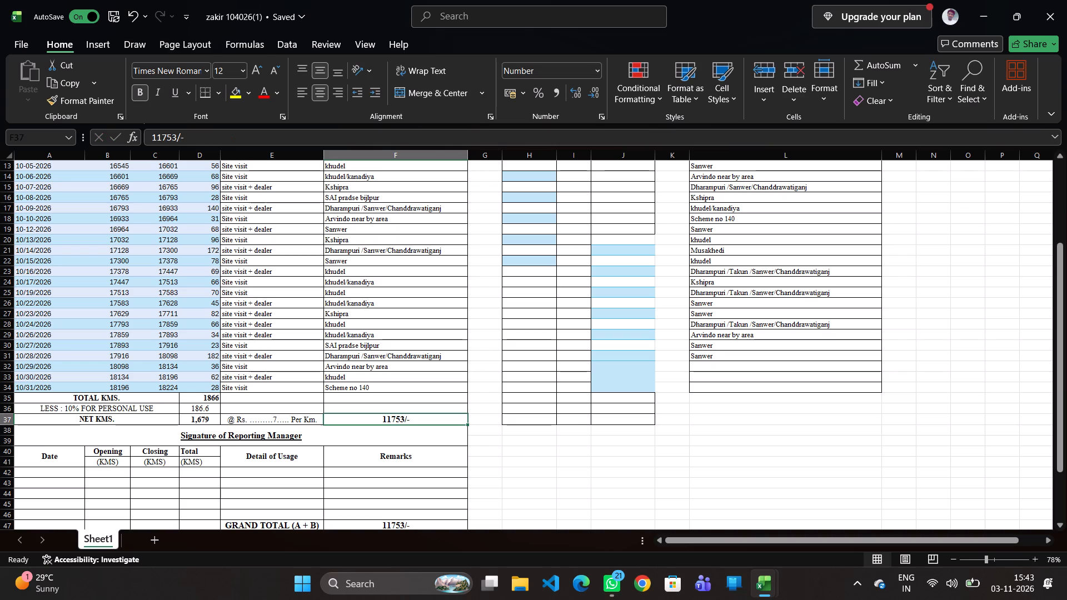
click(207, 422)
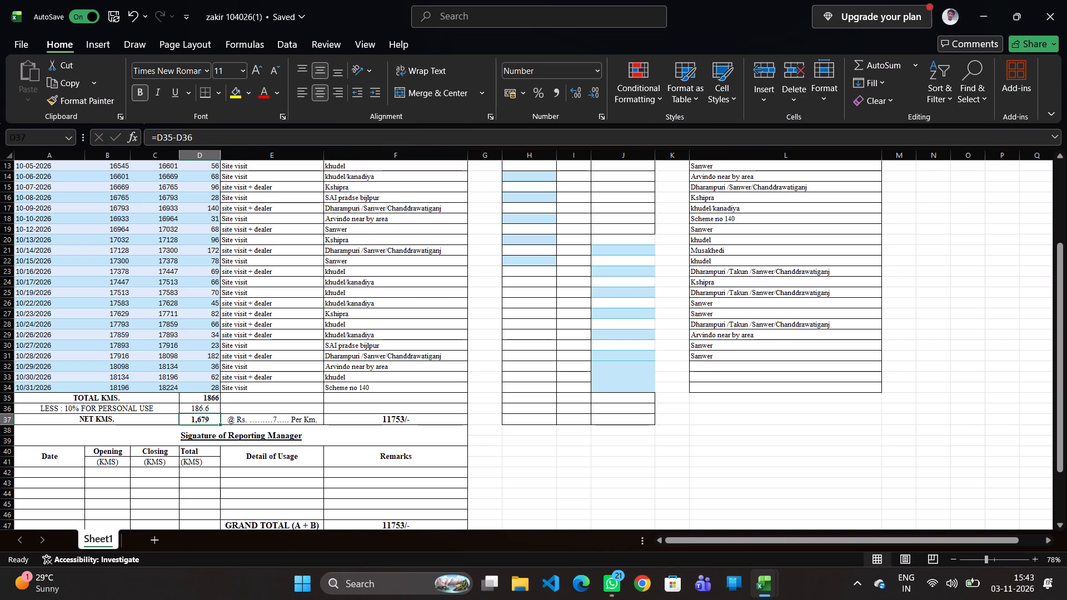
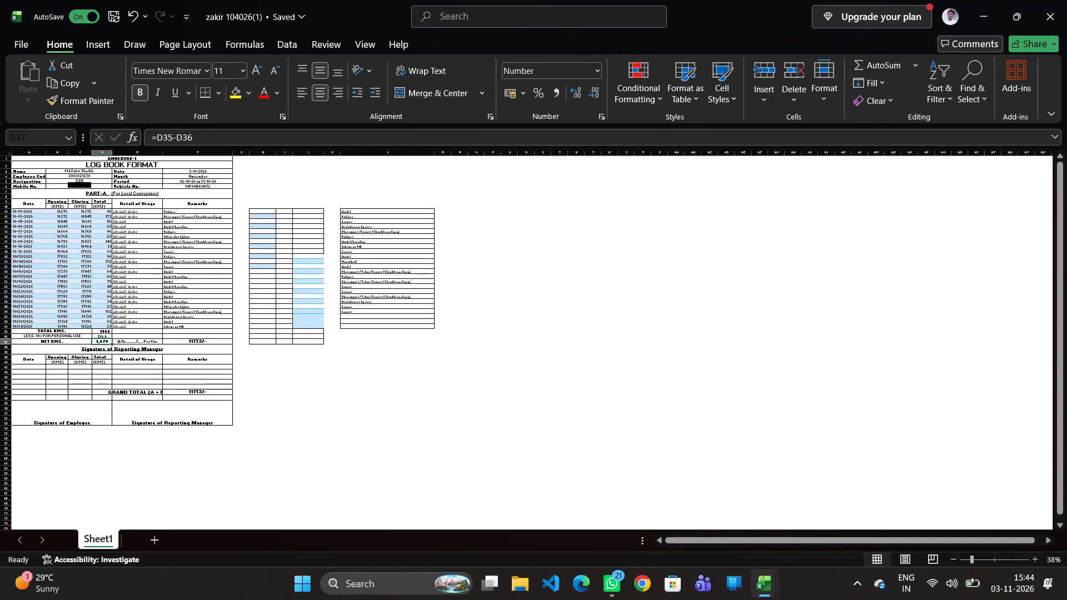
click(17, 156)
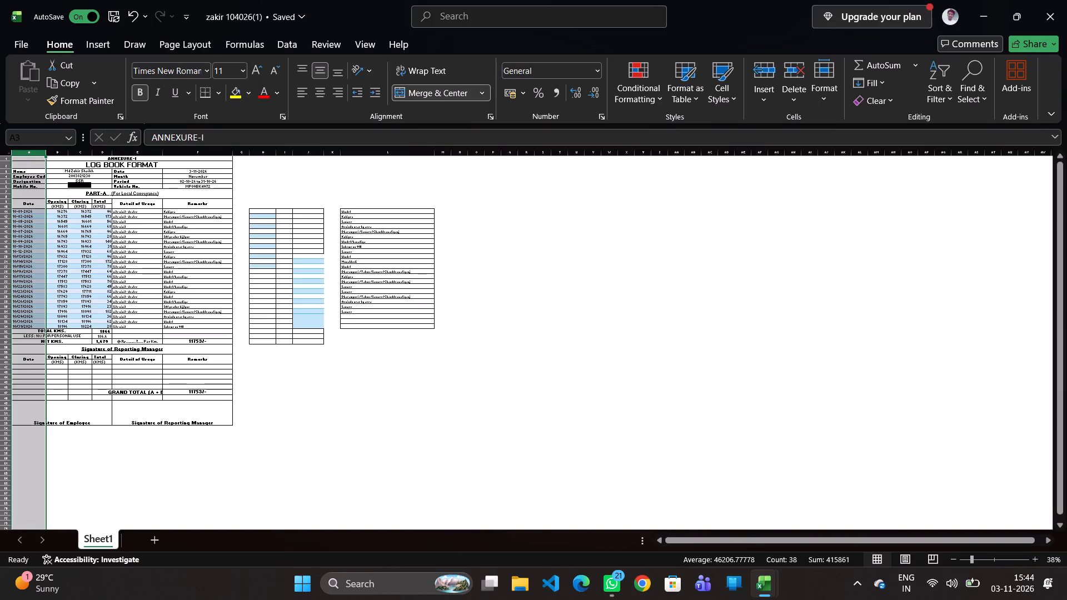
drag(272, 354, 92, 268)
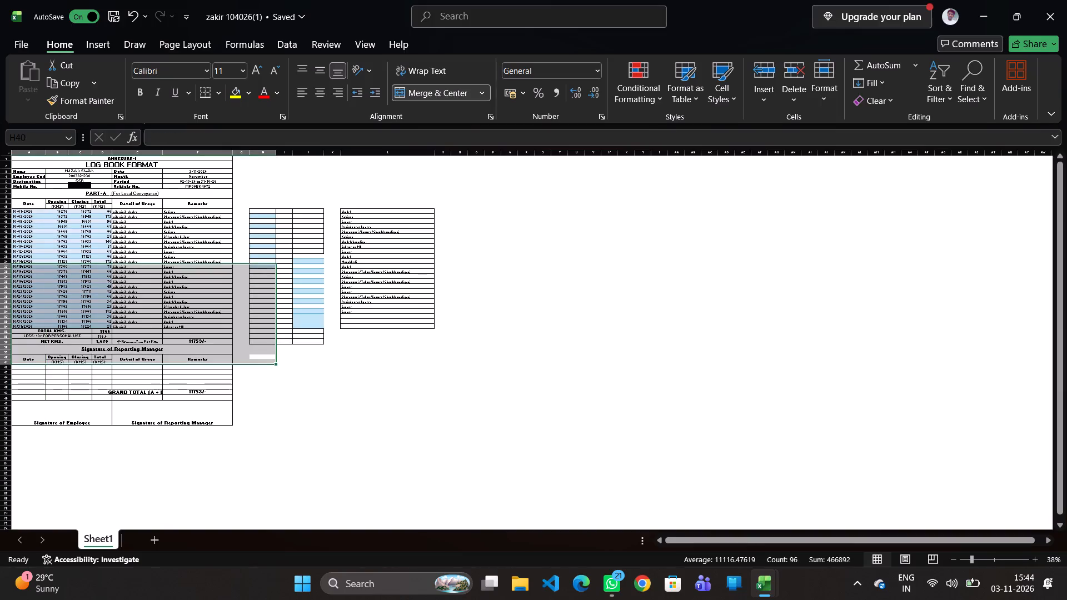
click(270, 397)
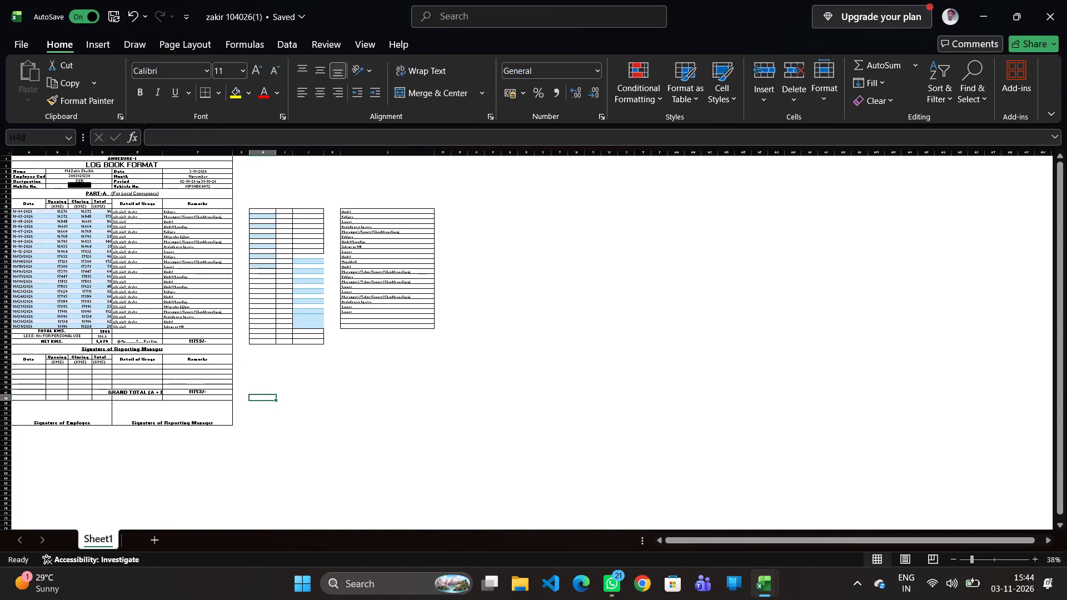
Copy the whole log book form in columns A to F, from the ANNEXURE-I heading down to the signature row.
drag(21, 157, 158, 417)
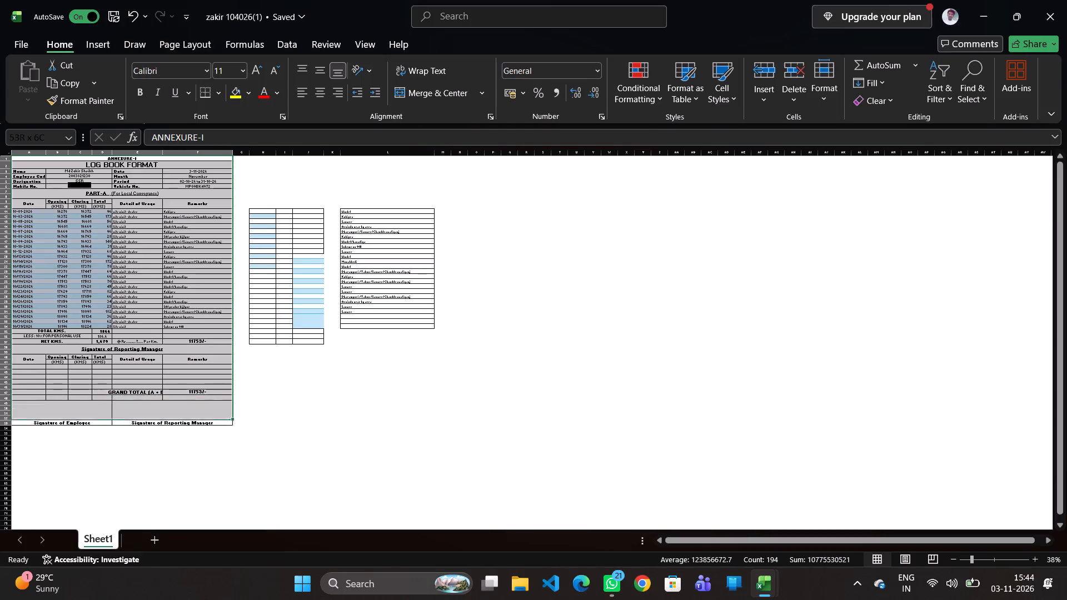
drag(158, 417, 162, 422)
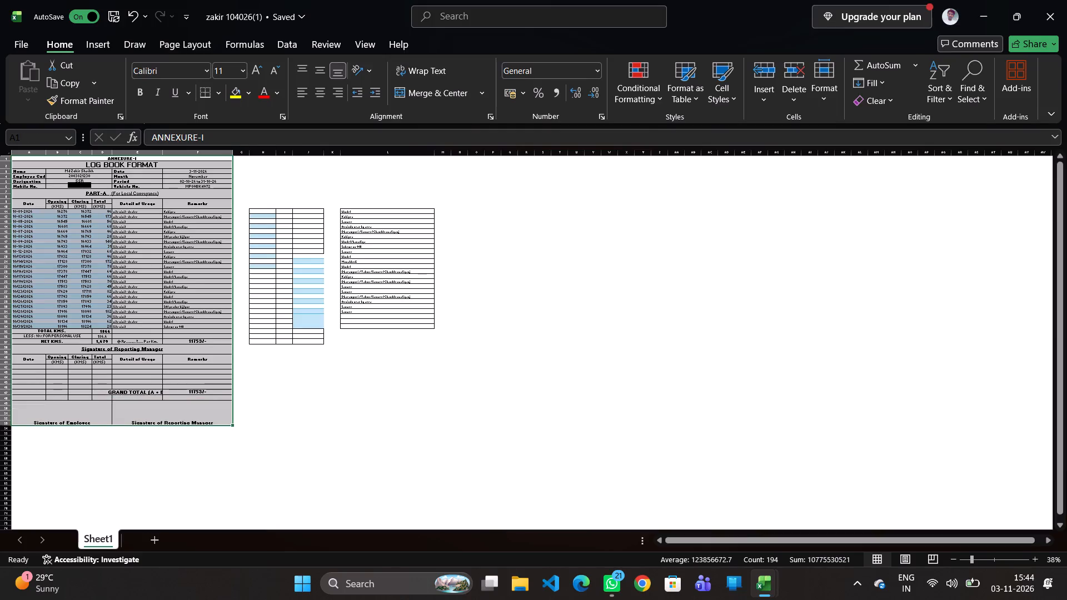
key(ctrl+c)
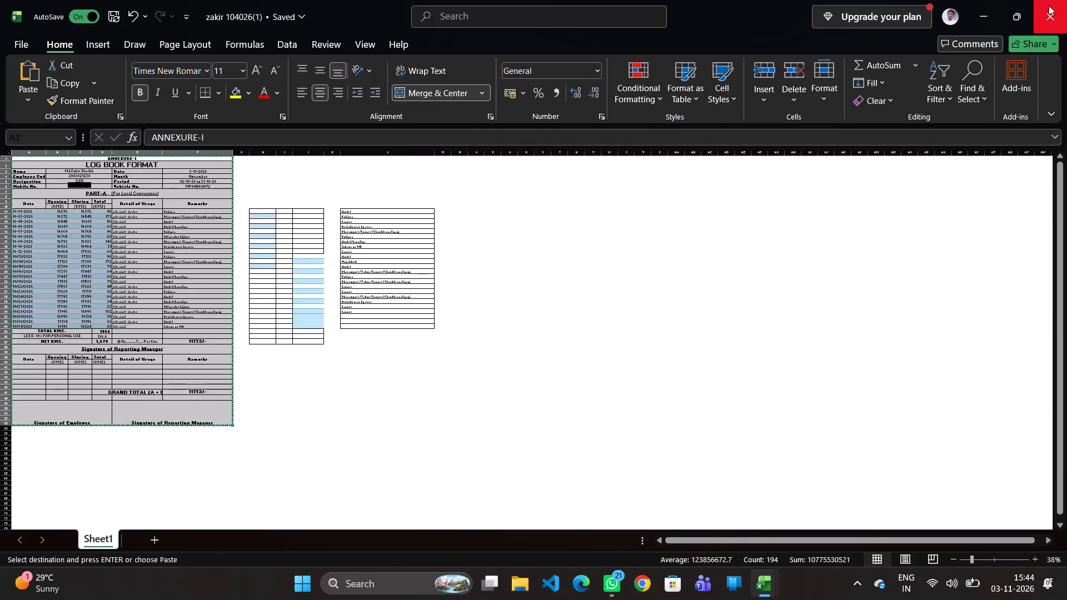
Create a new blank workbook and paste the copied log book form into it starting at A1.
click(310, 586)
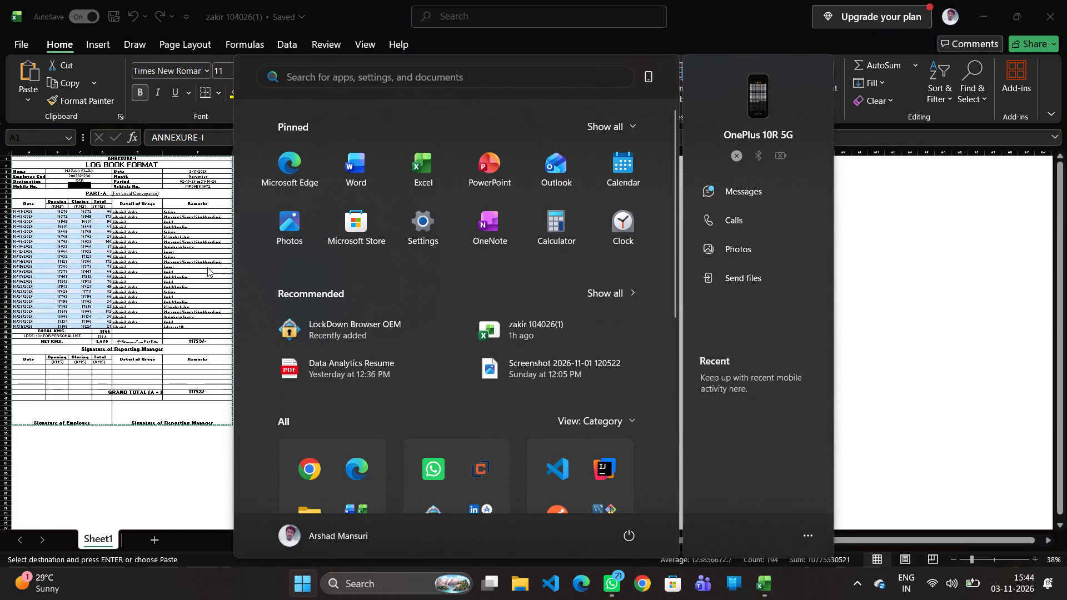
click(411, 177)
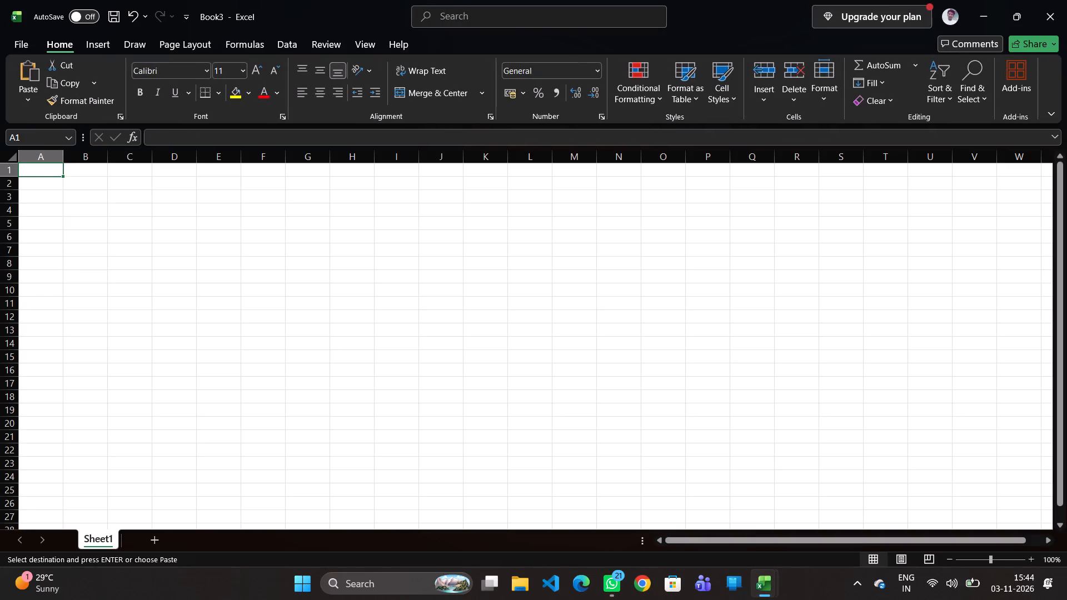
drag(39, 168, 544, 486)
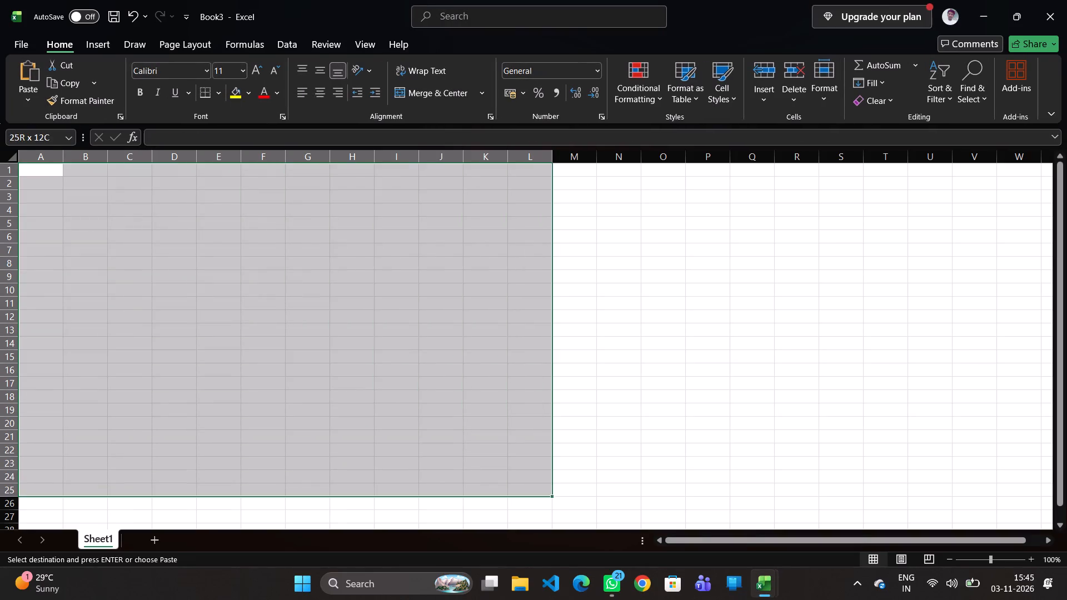
drag(544, 486, 566, 544)
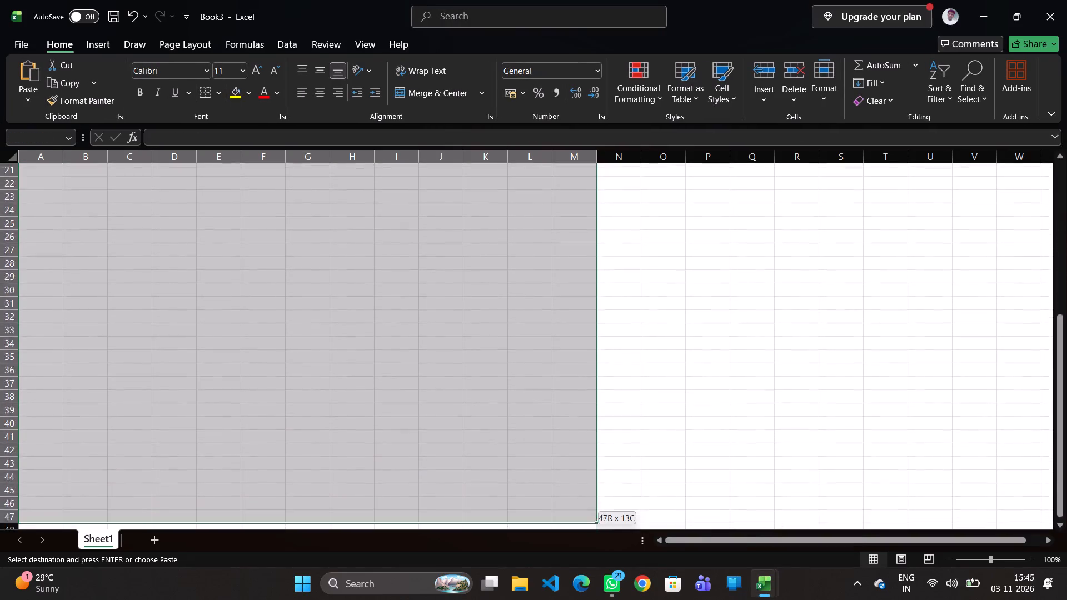
drag(566, 544, 697, 494)
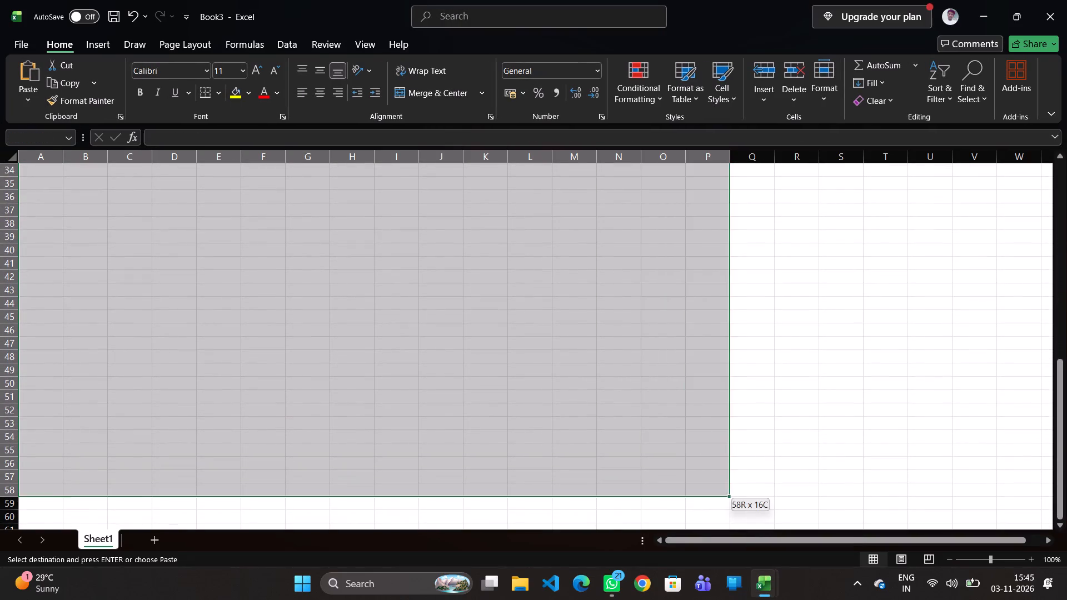
drag(697, 494, 712, 498)
key(ctrl+v)
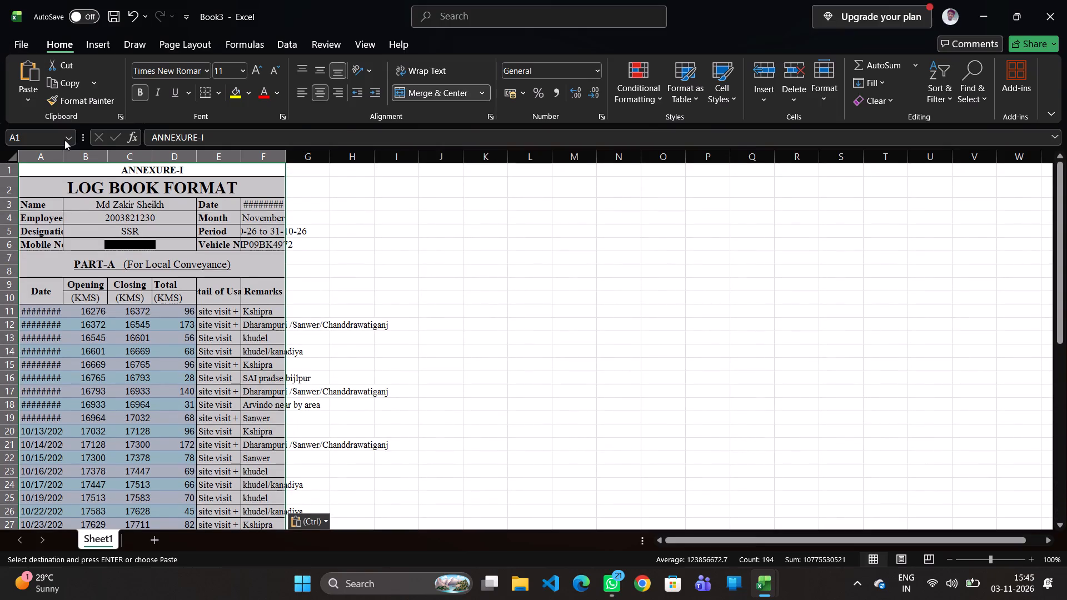
Widen columns A to D of the pasted form so the dates, header labels and kilometre columns have enough room.
click(49, 159)
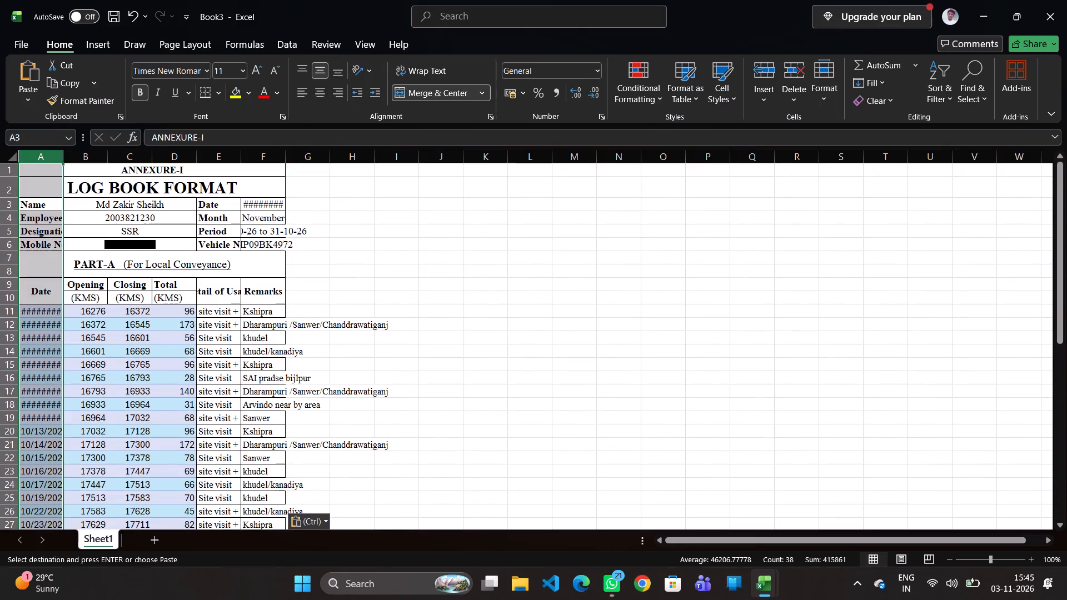
drag(64, 158, 94, 159)
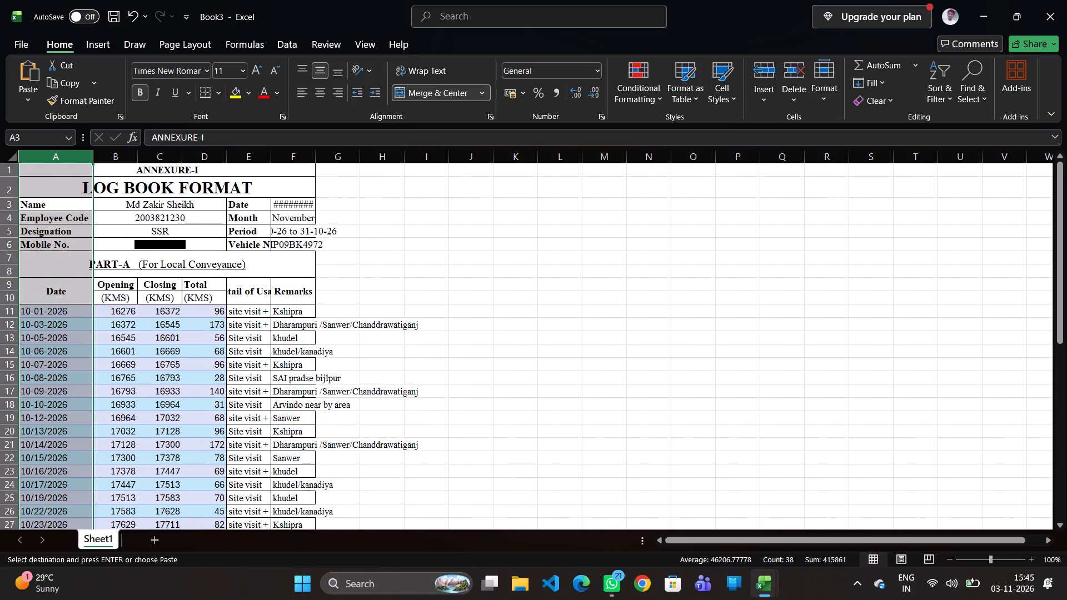
click(116, 159)
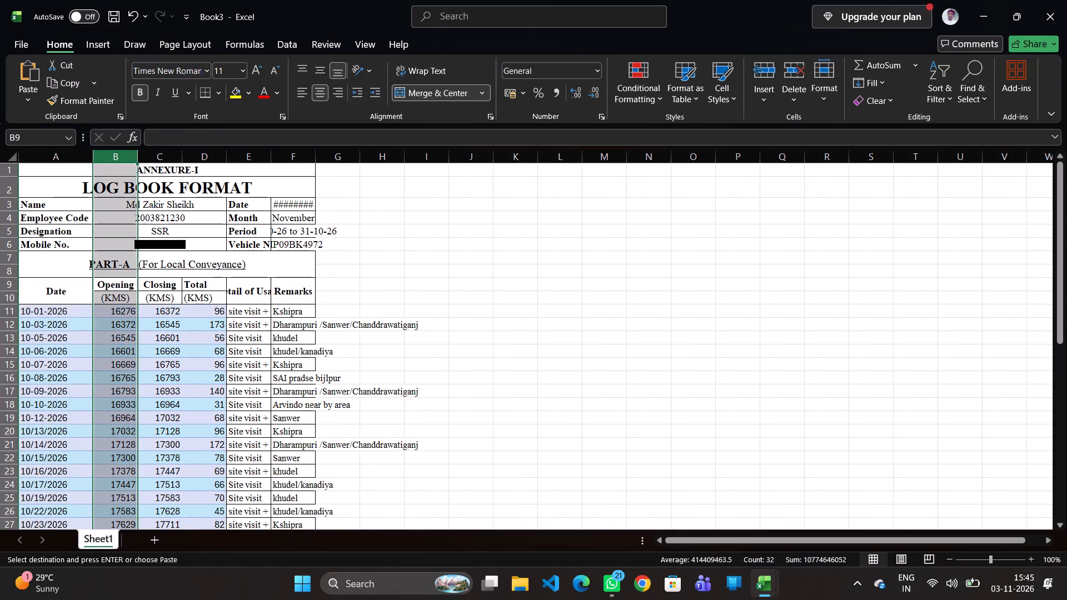
drag(136, 159, 163, 161)
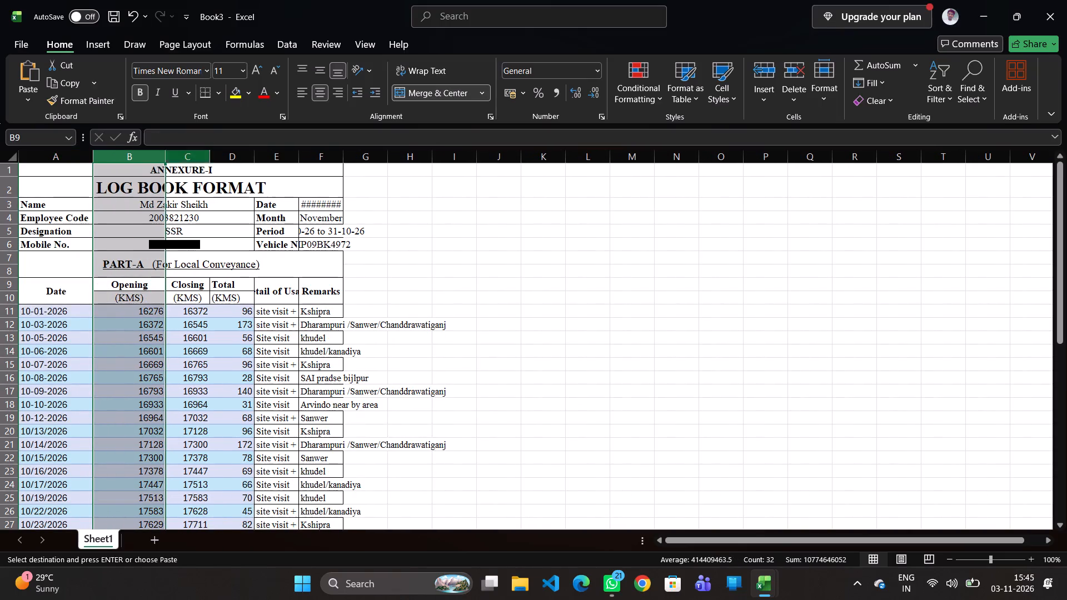
click(197, 153)
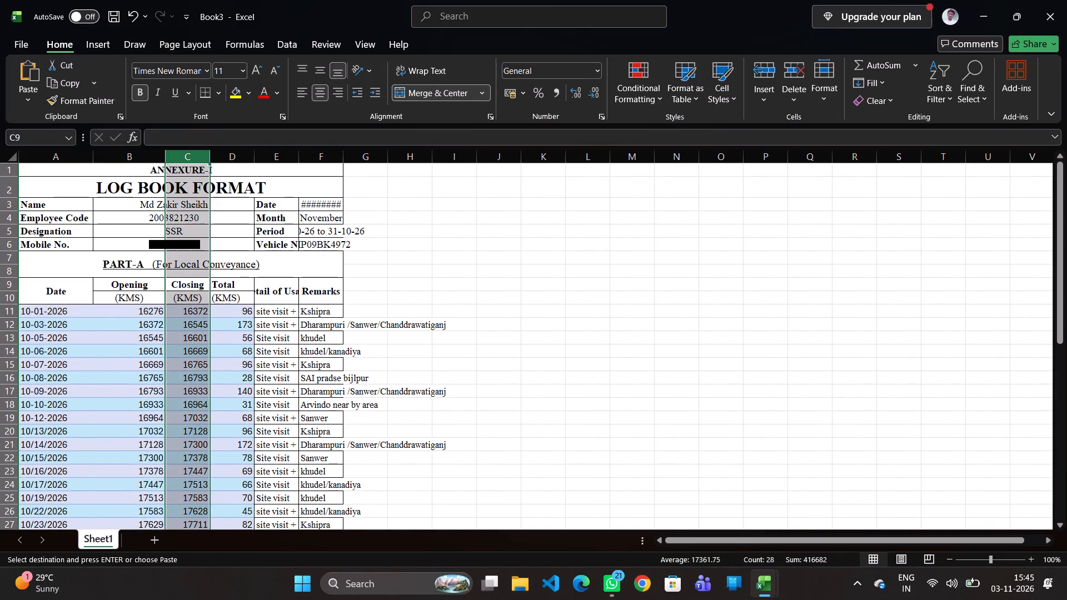
drag(210, 156, 232, 157)
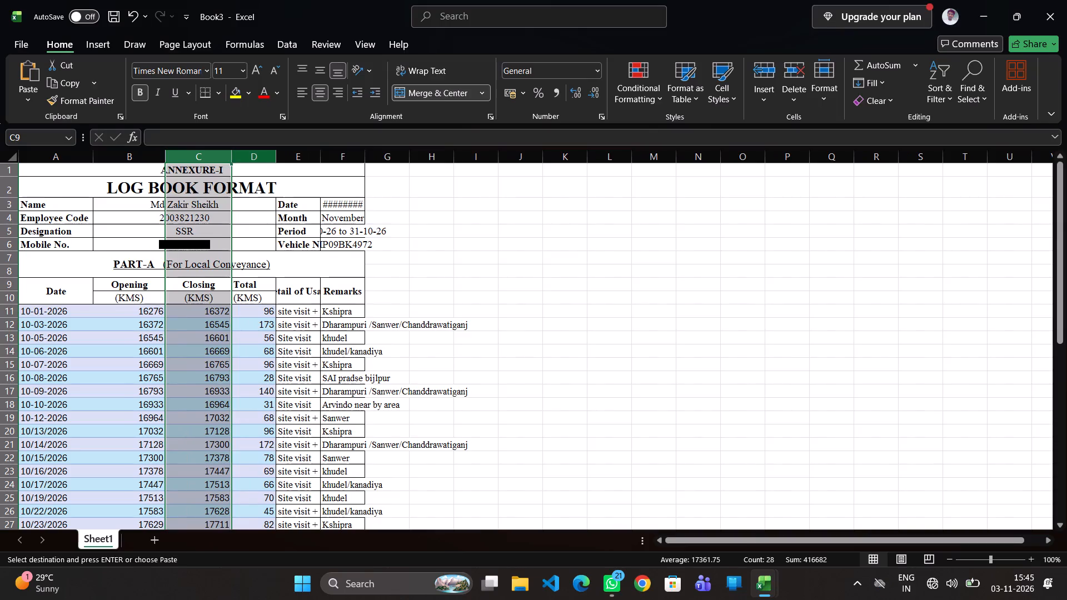
click(266, 161)
drag(277, 161, 290, 162)
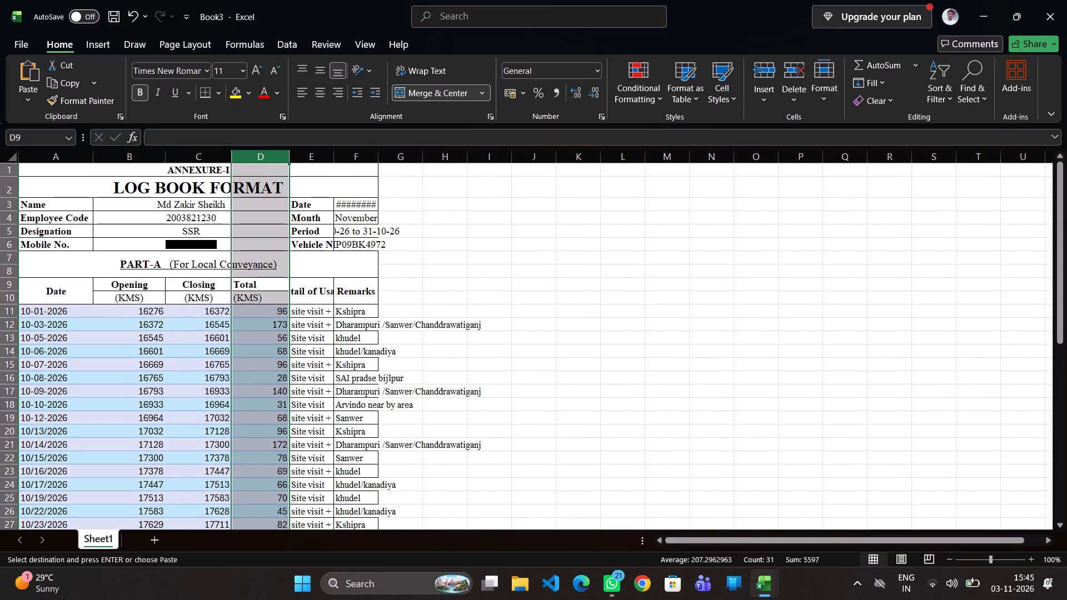
Widen columns E and F so the Detail of Usage entries, header values and longest Remarks fit inside their cells.
click(308, 169)
click(308, 159)
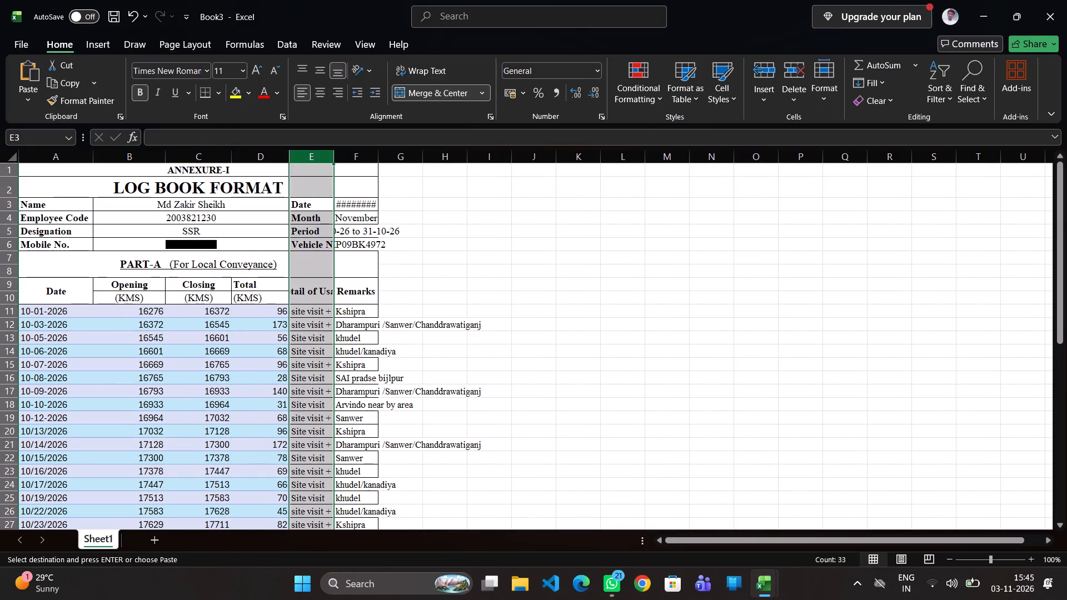
drag(333, 161, 359, 162)
drag(359, 159, 395, 163)
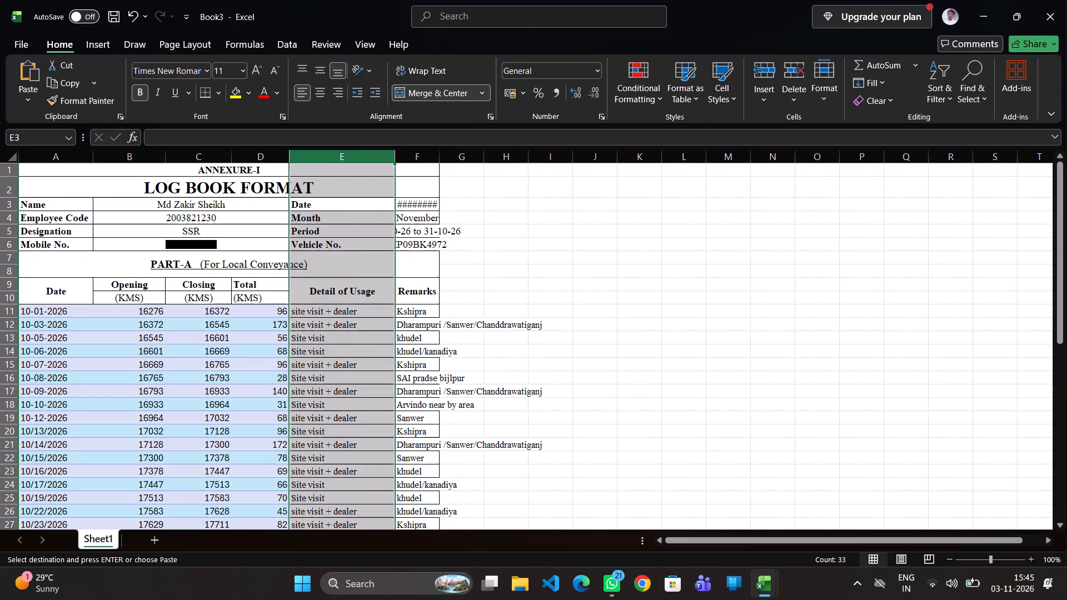
drag(395, 163, 387, 164)
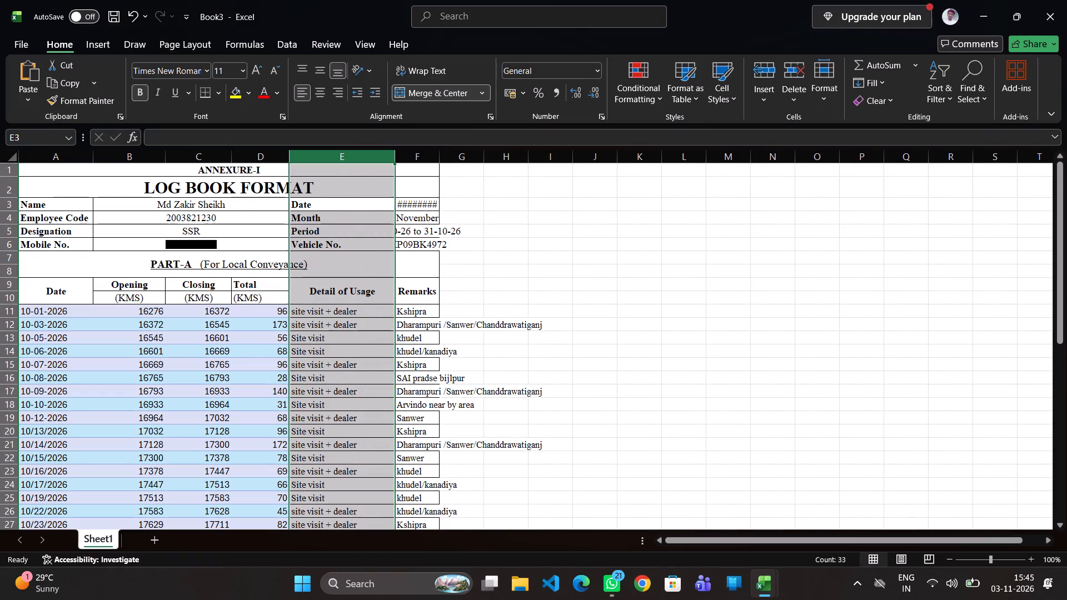
drag(396, 159, 370, 160)
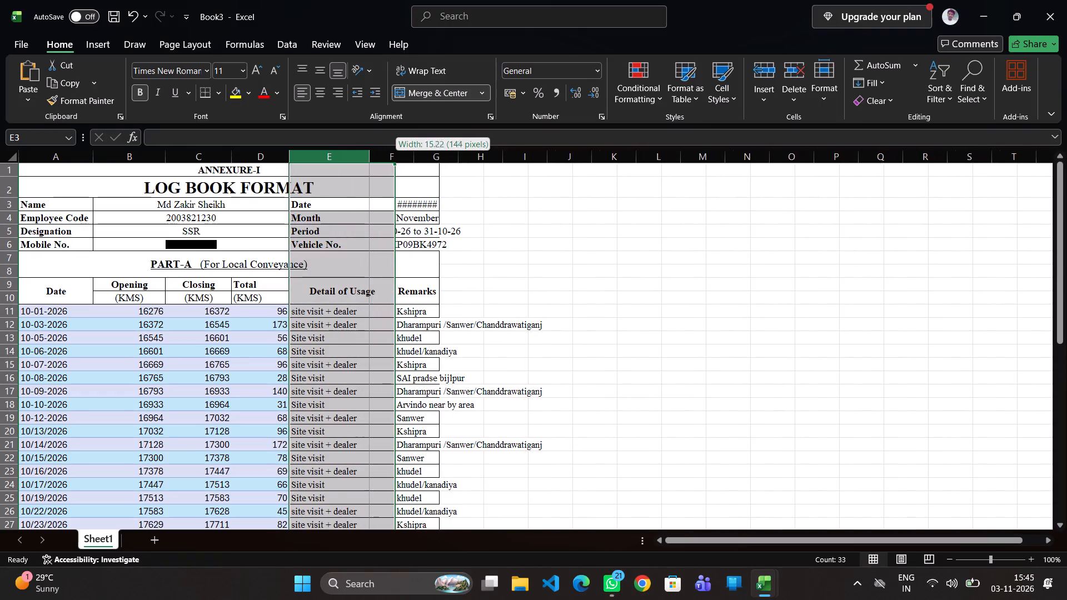
drag(370, 160, 375, 162)
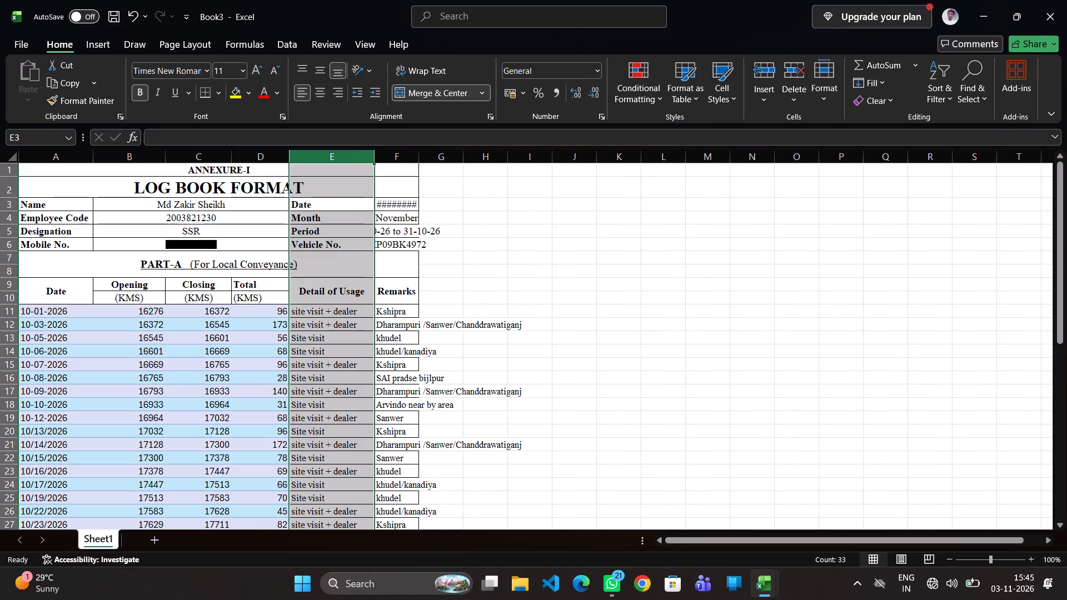
click(399, 155)
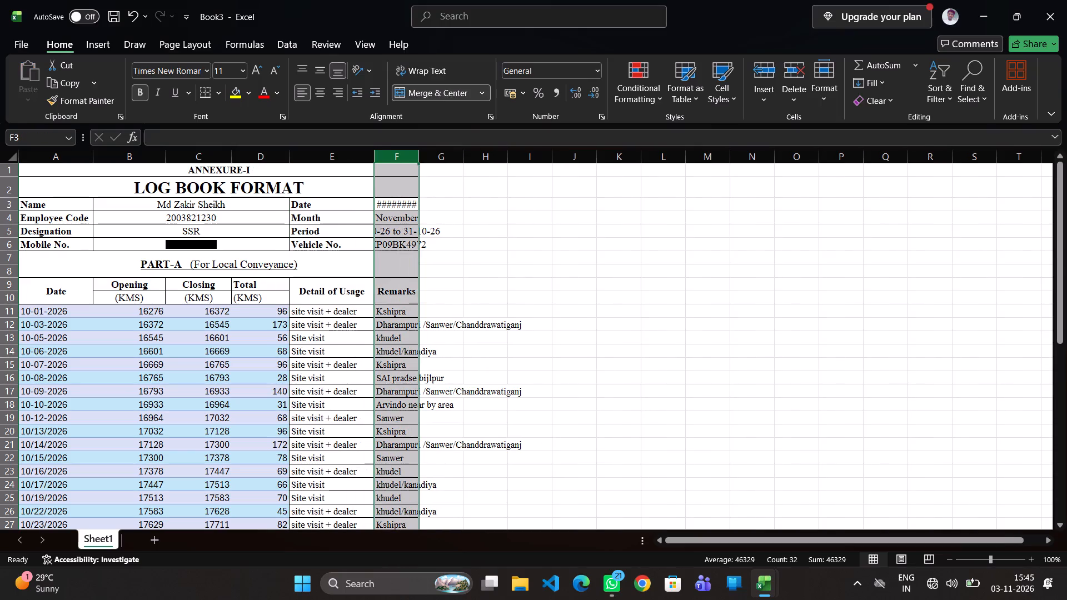
drag(420, 158, 522, 174)
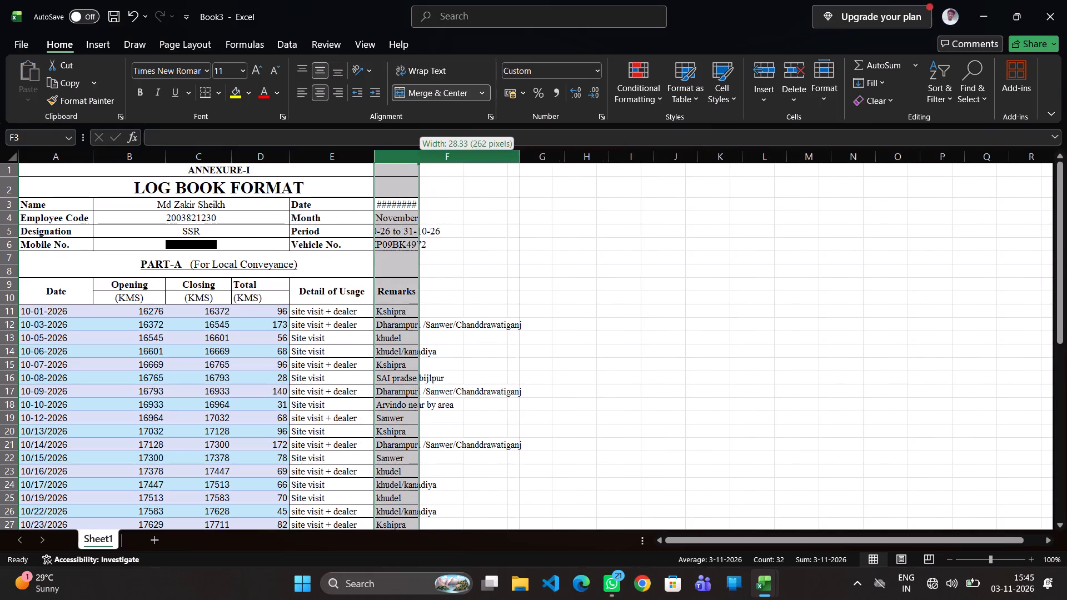
drag(522, 174, 535, 176)
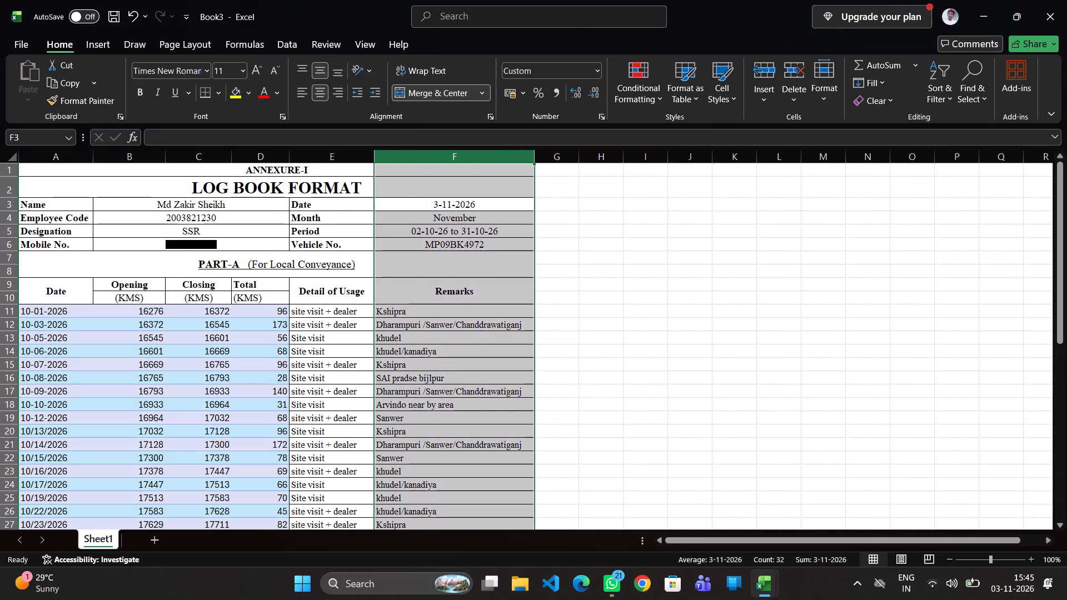
click(709, 315)
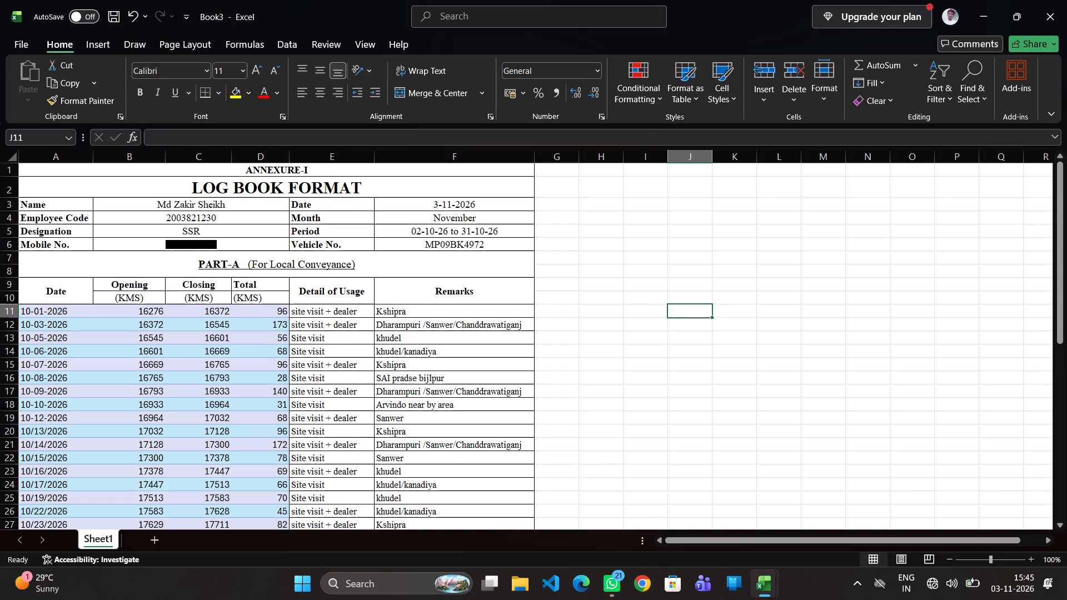
Widen column E further until the per-kilometre rate text in E37 of the NET KMS. row fits in its cell.
drag(1058, 254, 1066, 361)
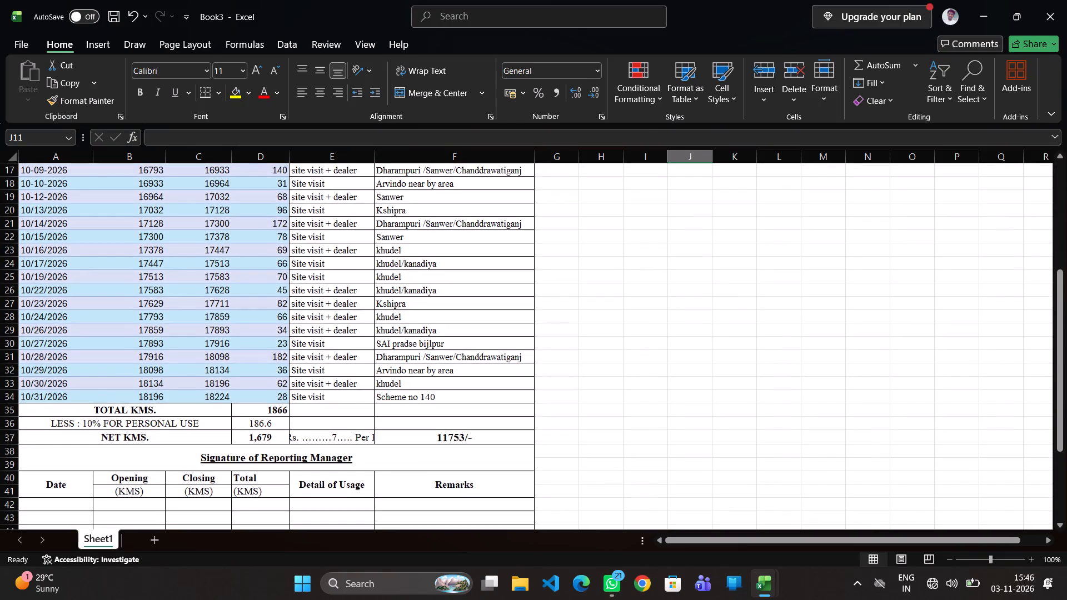
drag(1060, 405, 1031, 283)
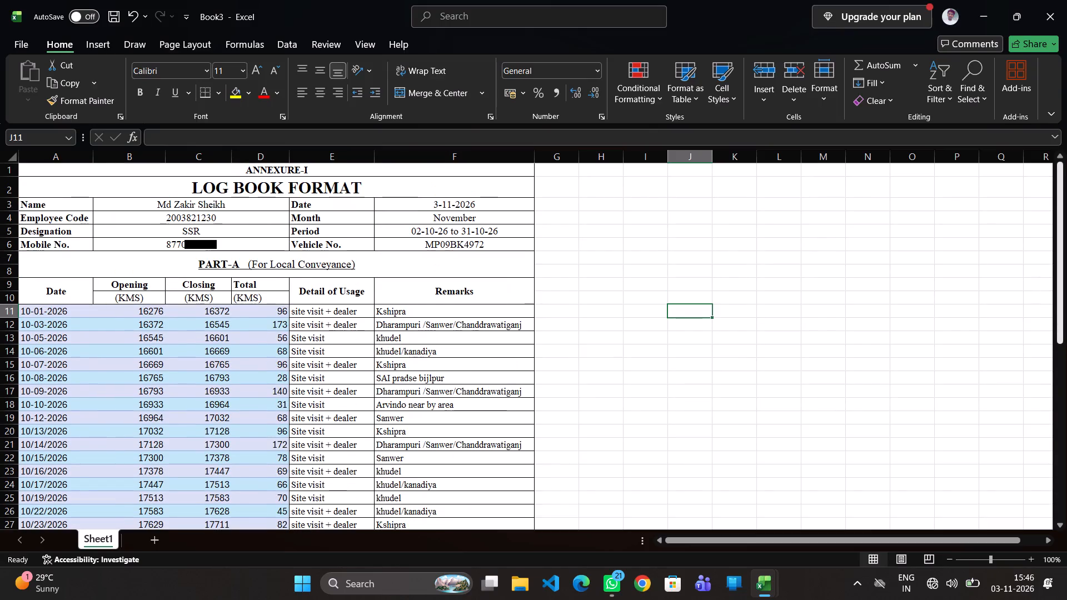
click(361, 161)
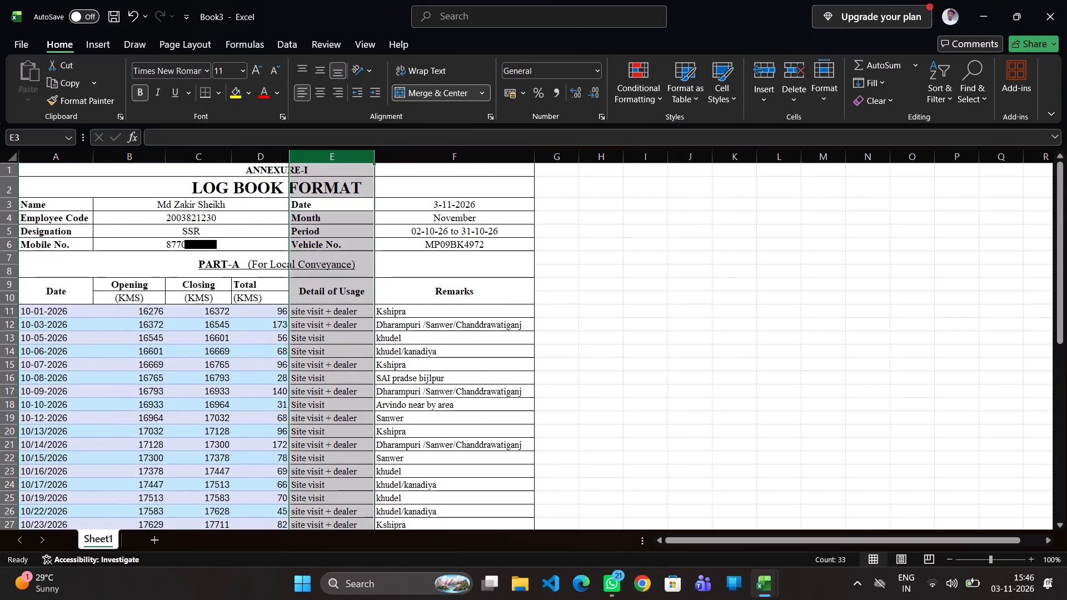
drag(376, 159, 396, 163)
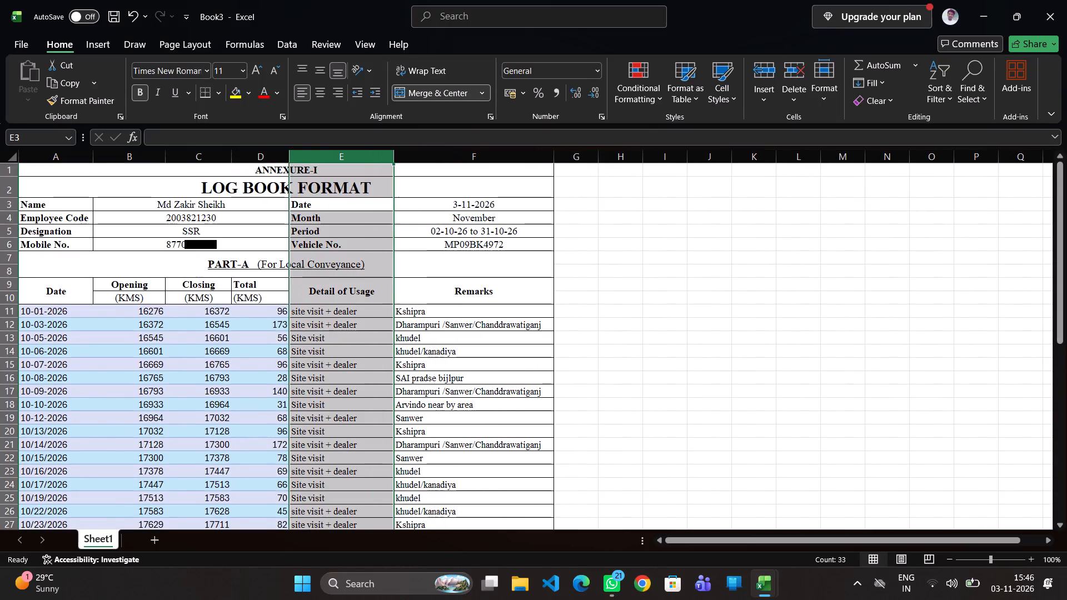
drag(1062, 220, 1062, 249)
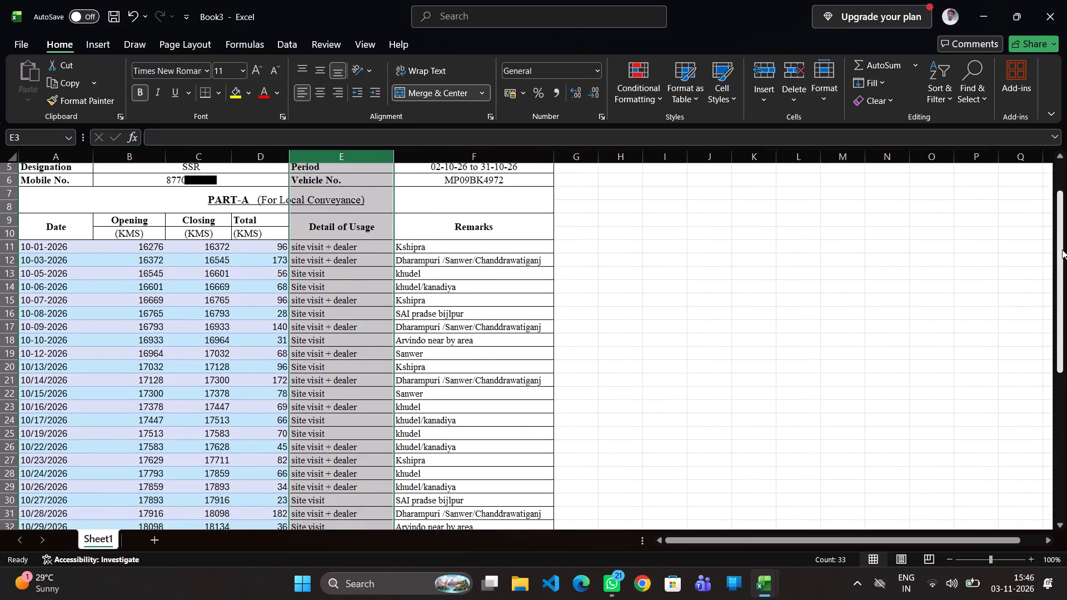
drag(1062, 249, 1066, 308)
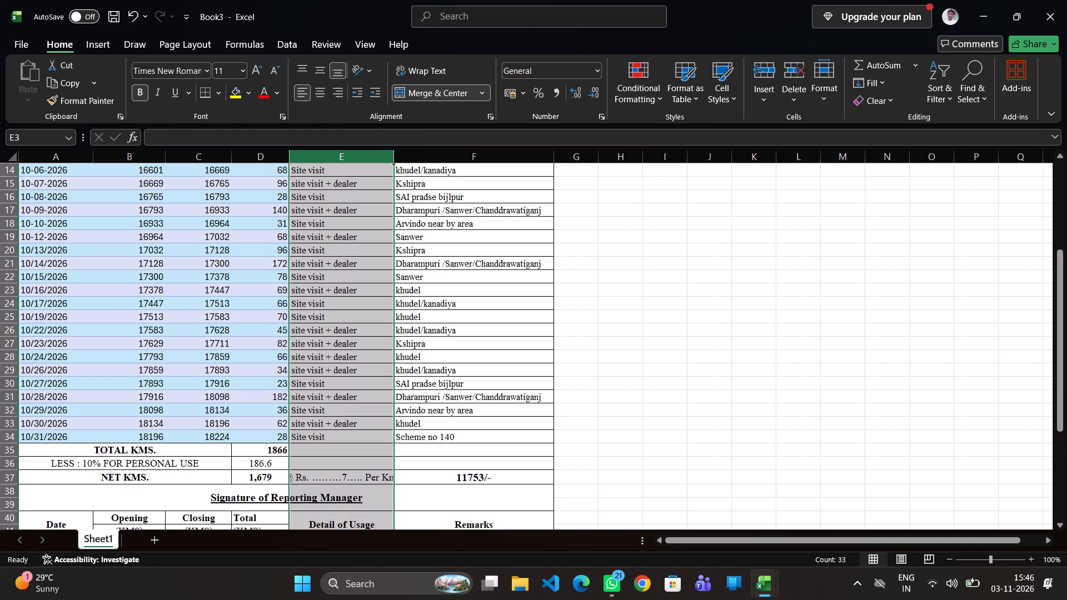
drag(392, 157, 409, 155)
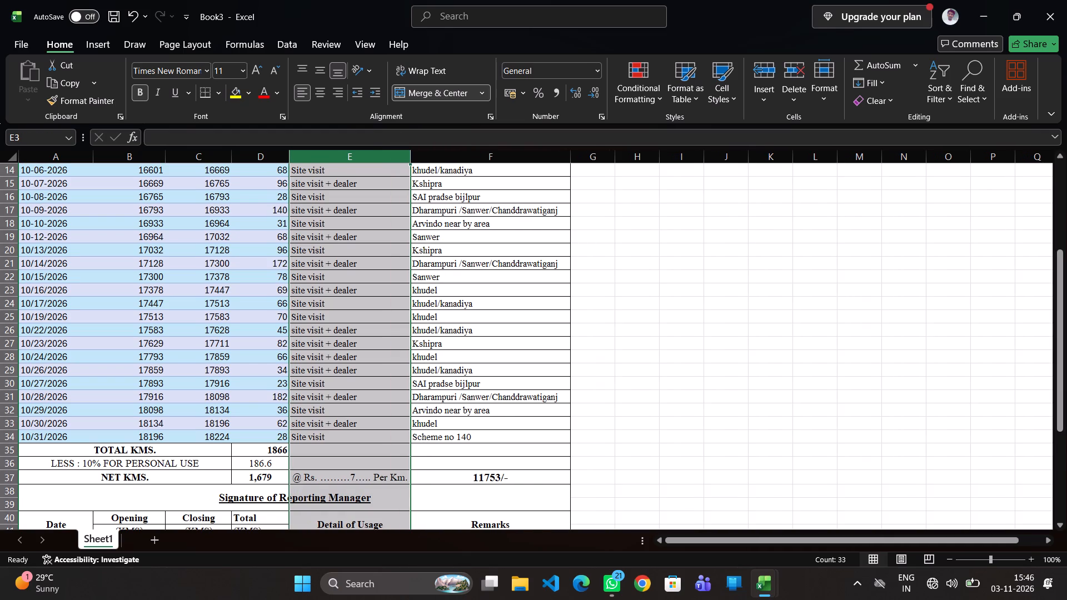
Check the pasted log book form from the October trip rows down to the grand total and signature rows.
click(857, 459)
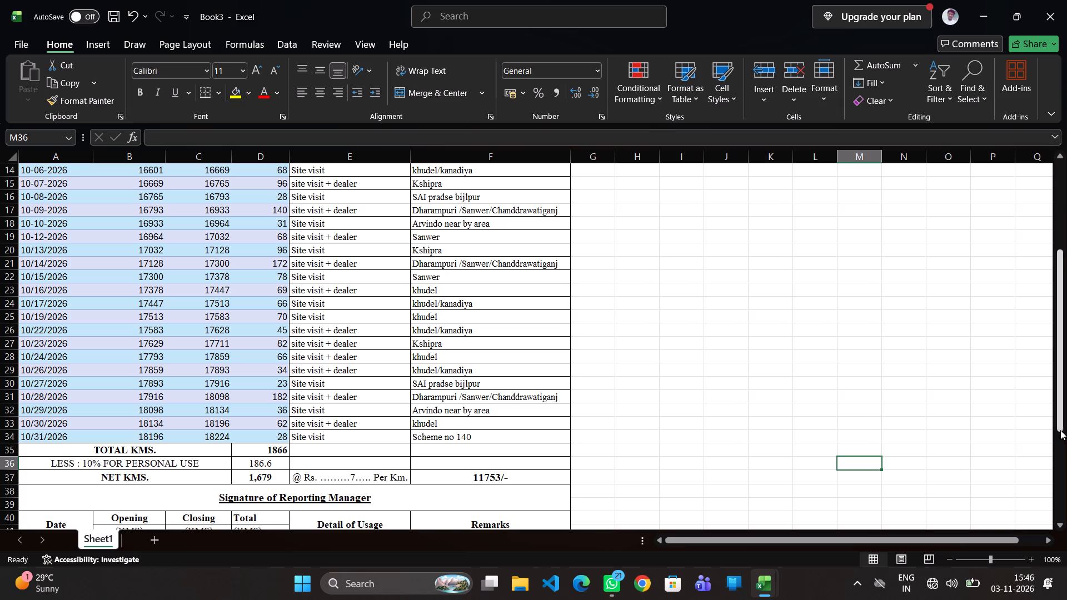
click(1048, 403)
drag(1061, 425, 1065, 461)
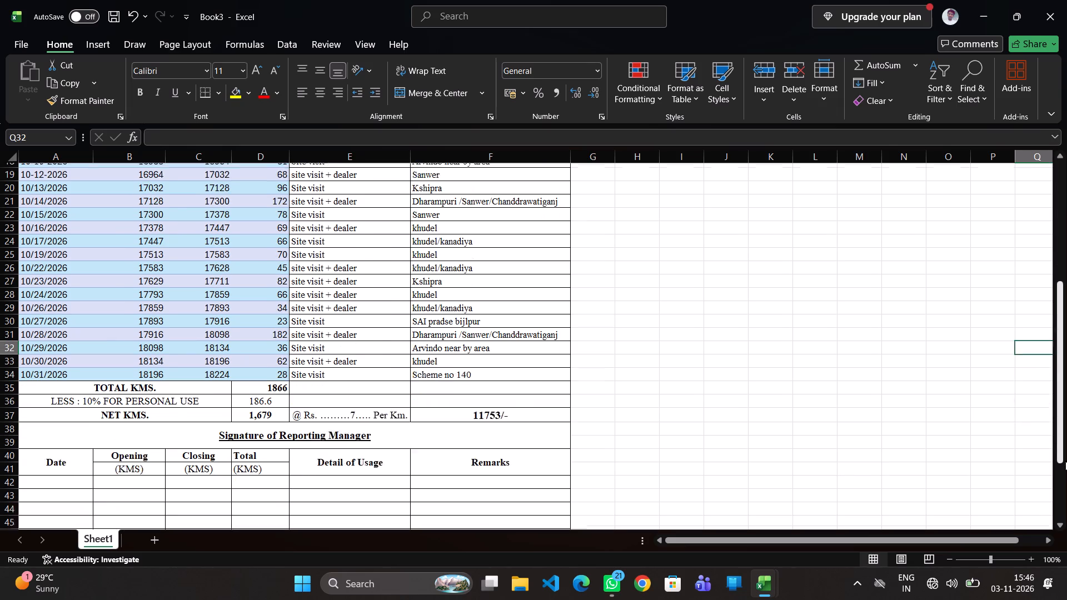
drag(1065, 461, 1066, 510)
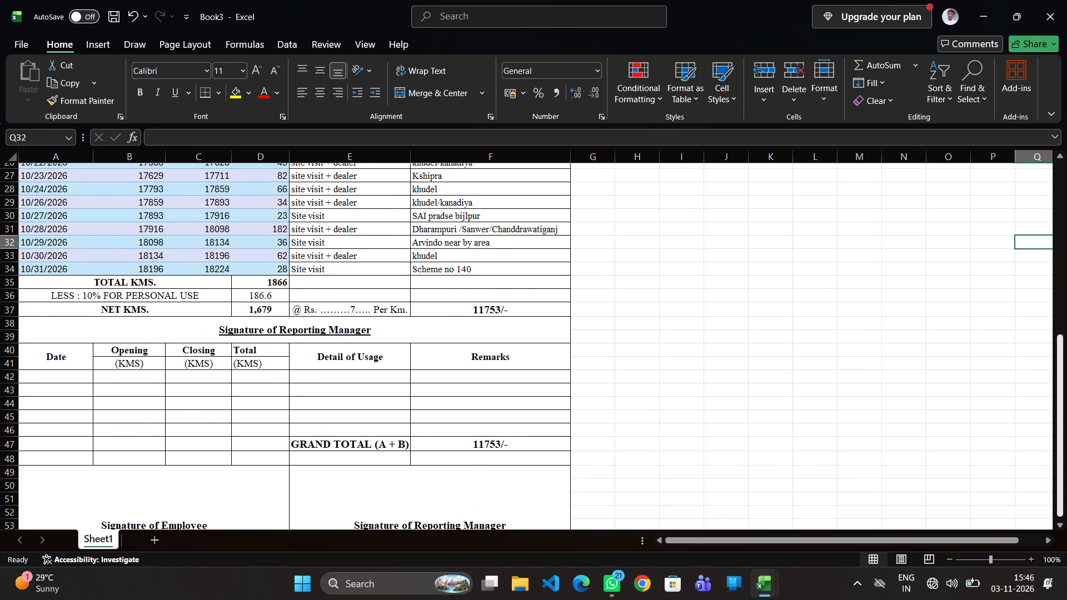
drag(1066, 510, 1066, 542)
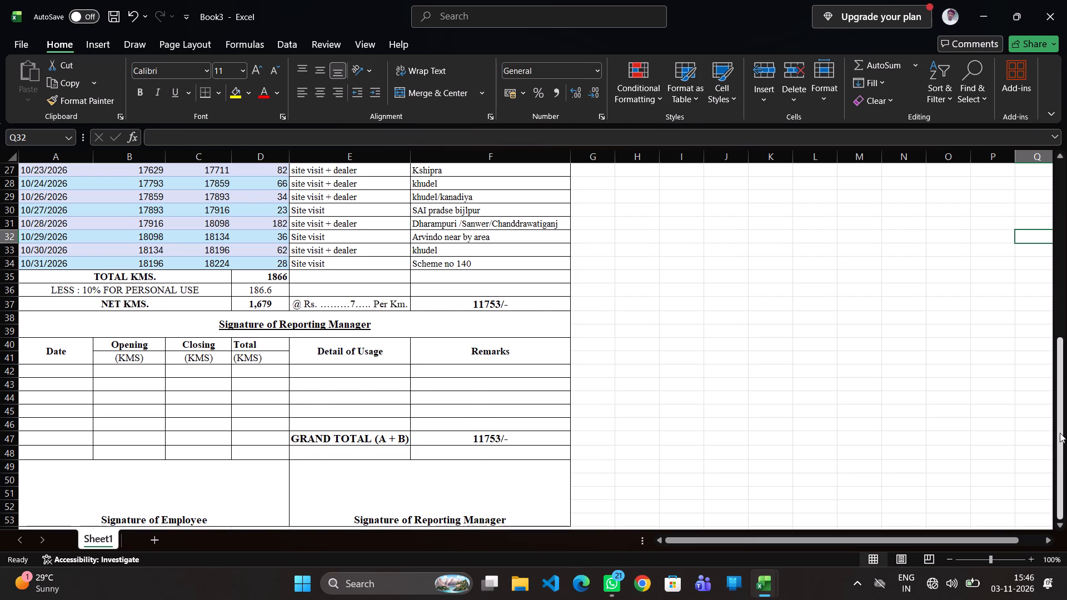
drag(1060, 433, 981, 226)
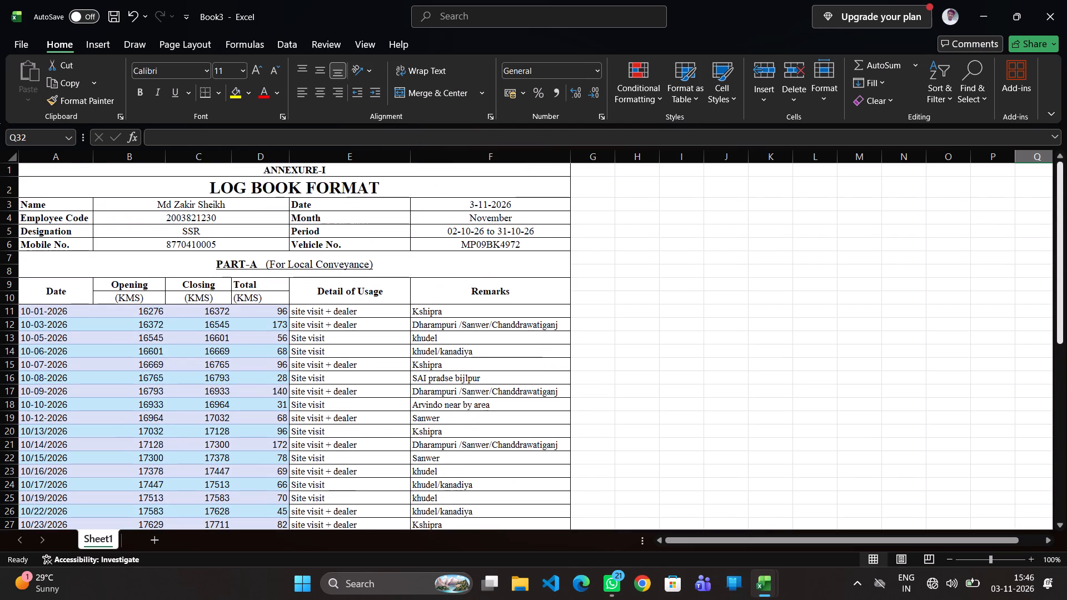
Start saving the new workbook locally, choosing the Desktop folder as its destination.
click(22, 45)
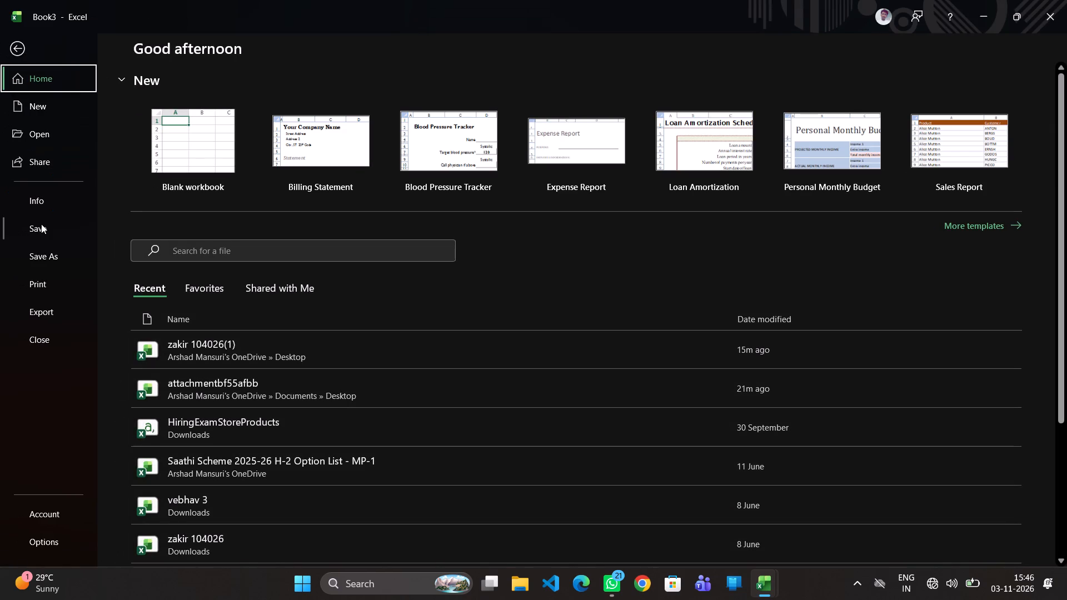
click(41, 224)
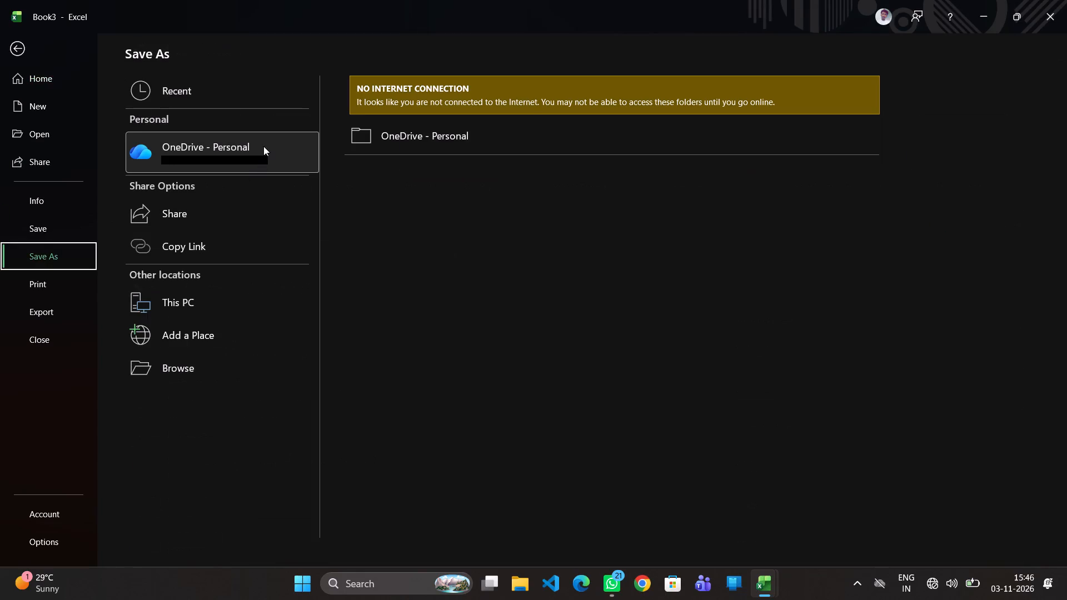
double_click(202, 288)
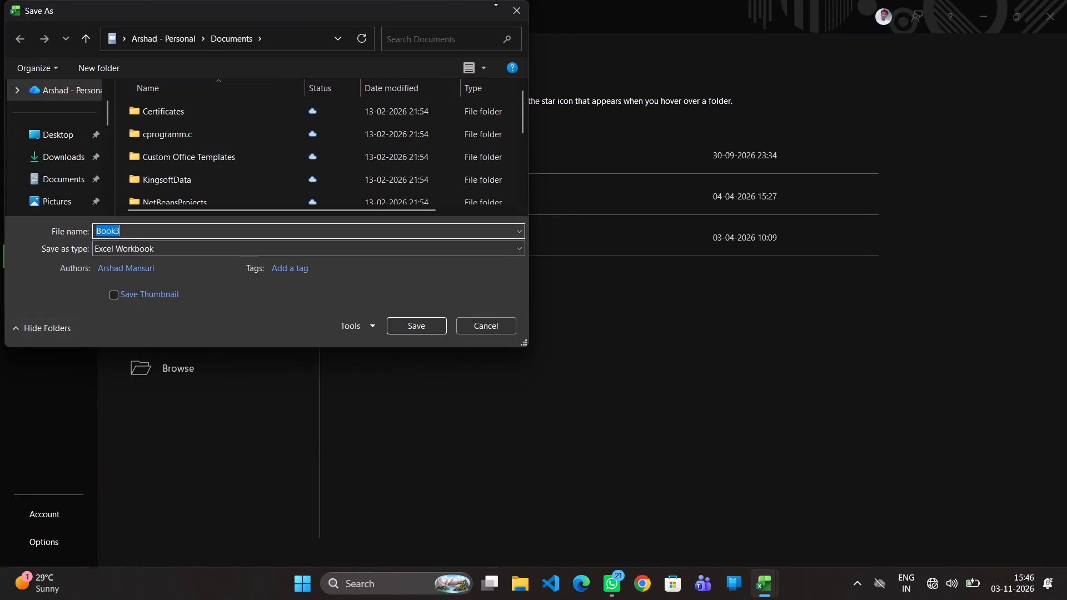
click(511, 4)
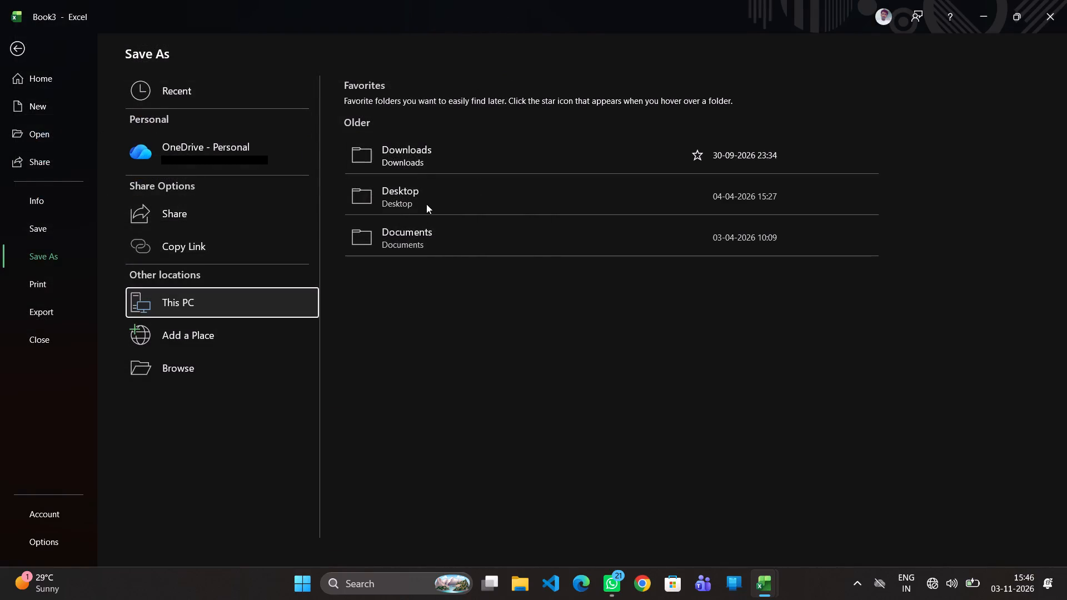
click(426, 204)
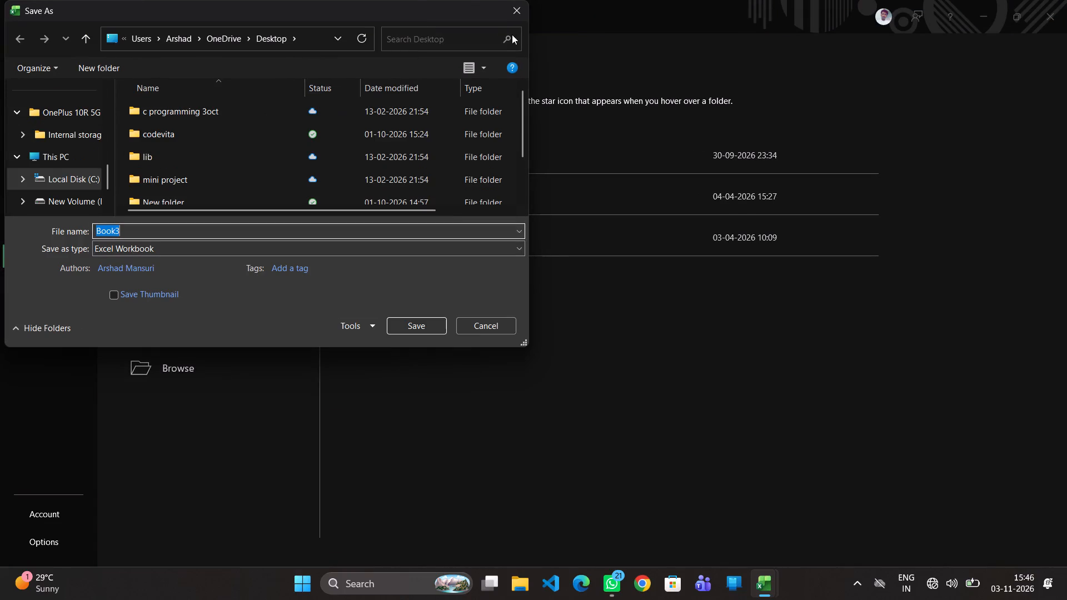
drag(522, 104, 523, 182)
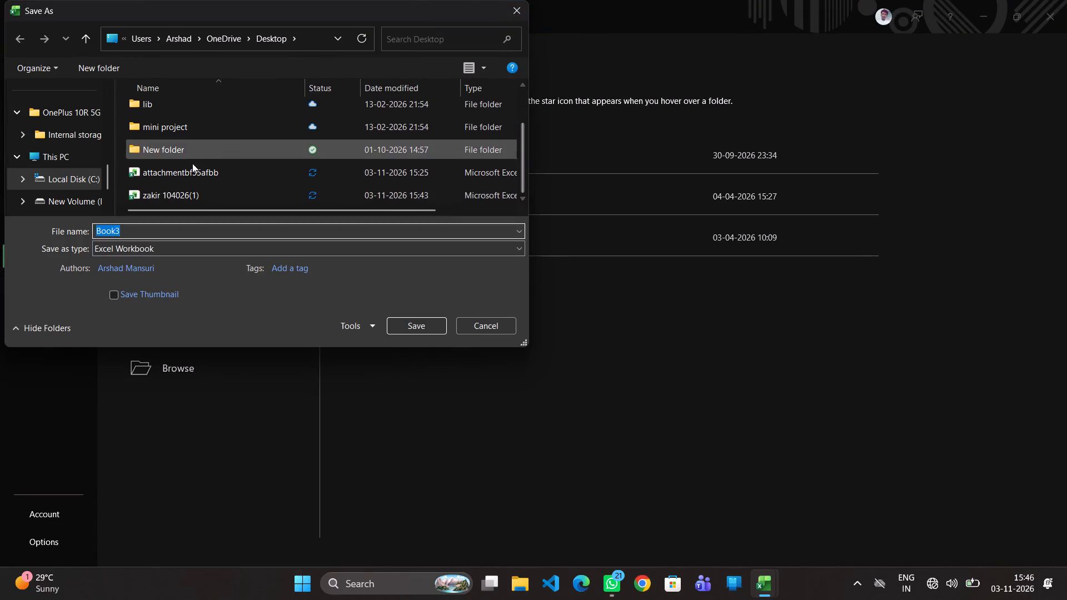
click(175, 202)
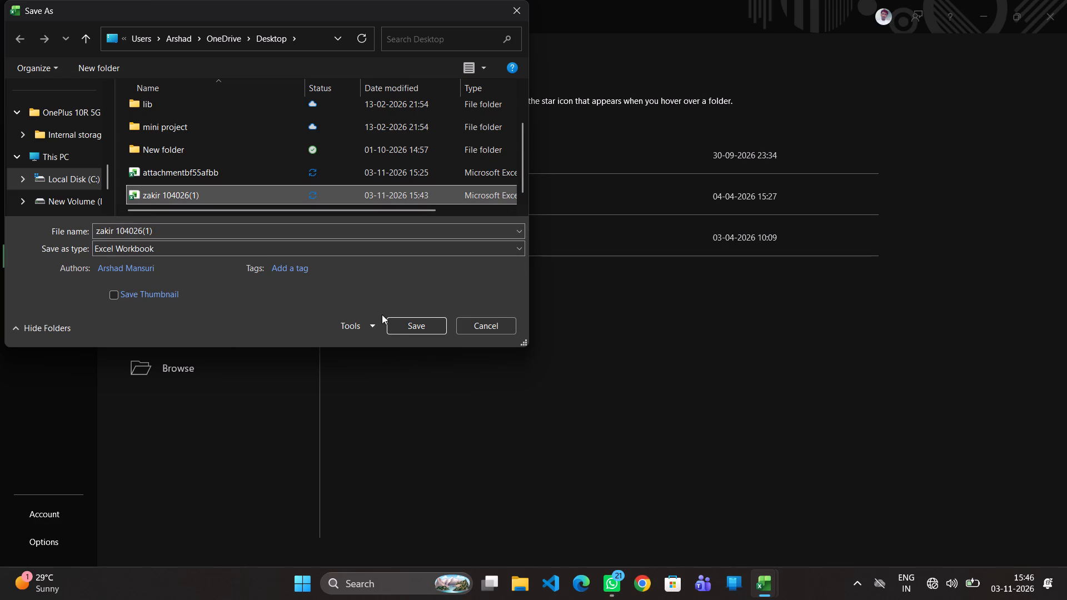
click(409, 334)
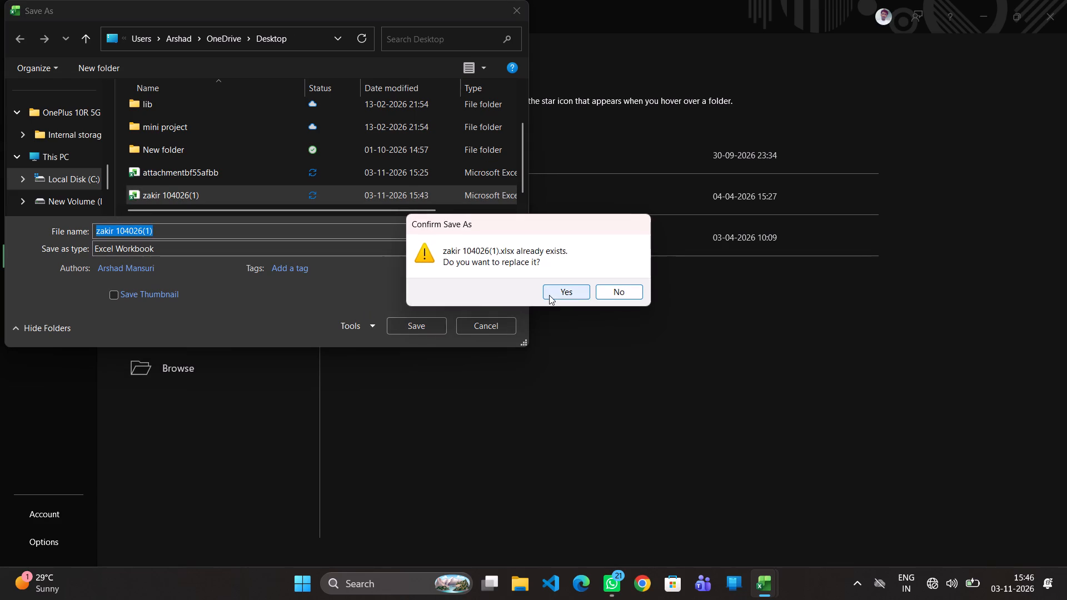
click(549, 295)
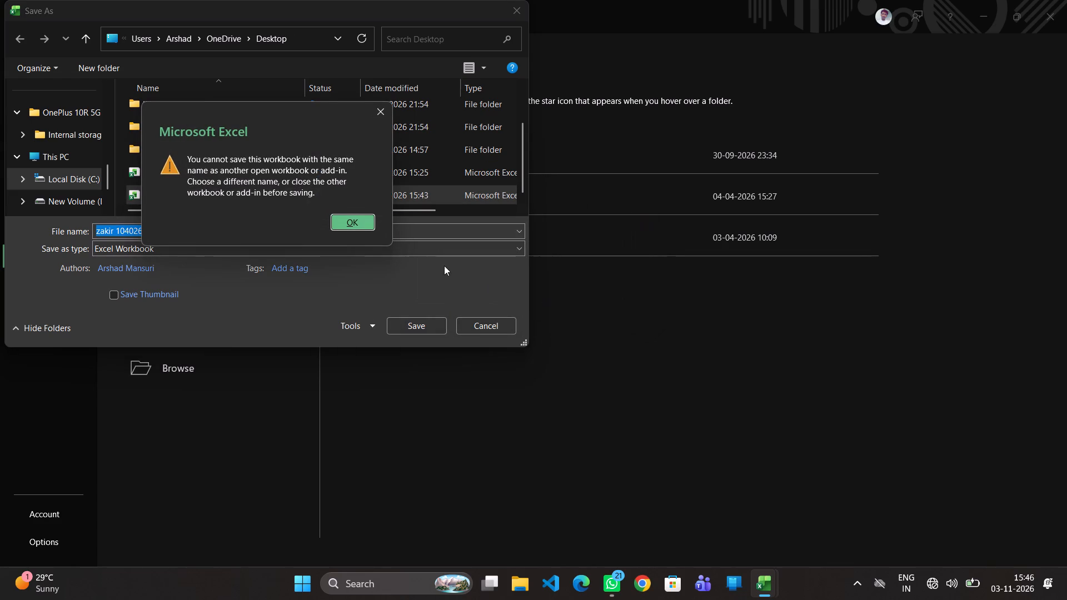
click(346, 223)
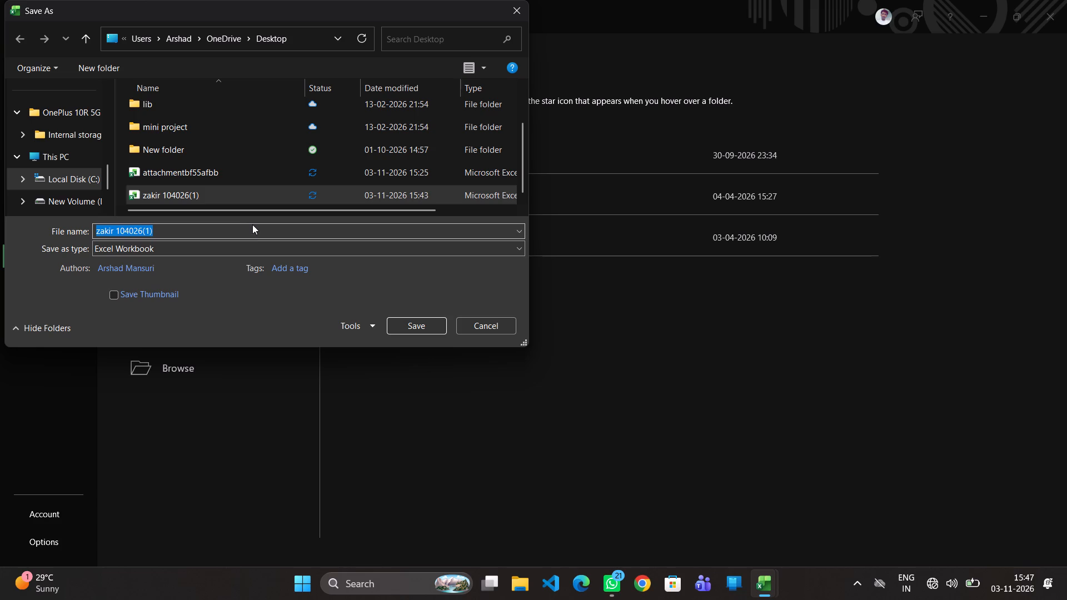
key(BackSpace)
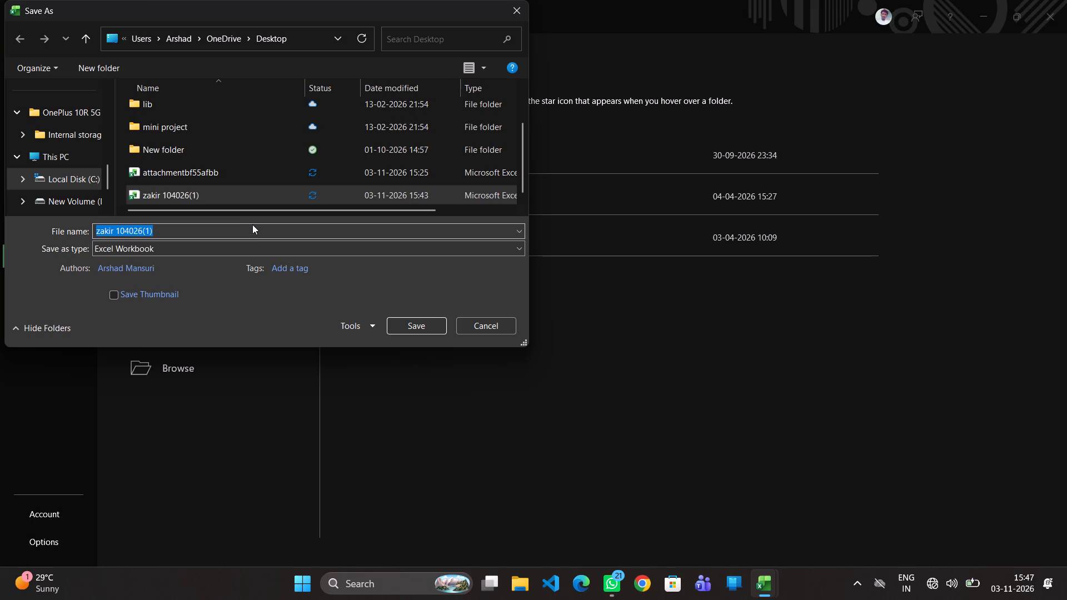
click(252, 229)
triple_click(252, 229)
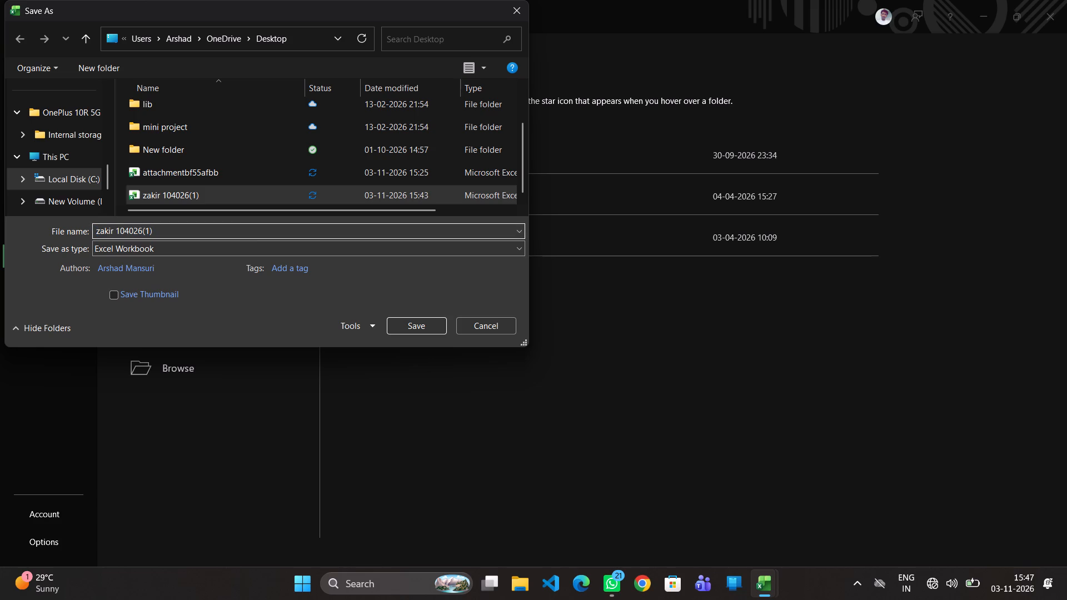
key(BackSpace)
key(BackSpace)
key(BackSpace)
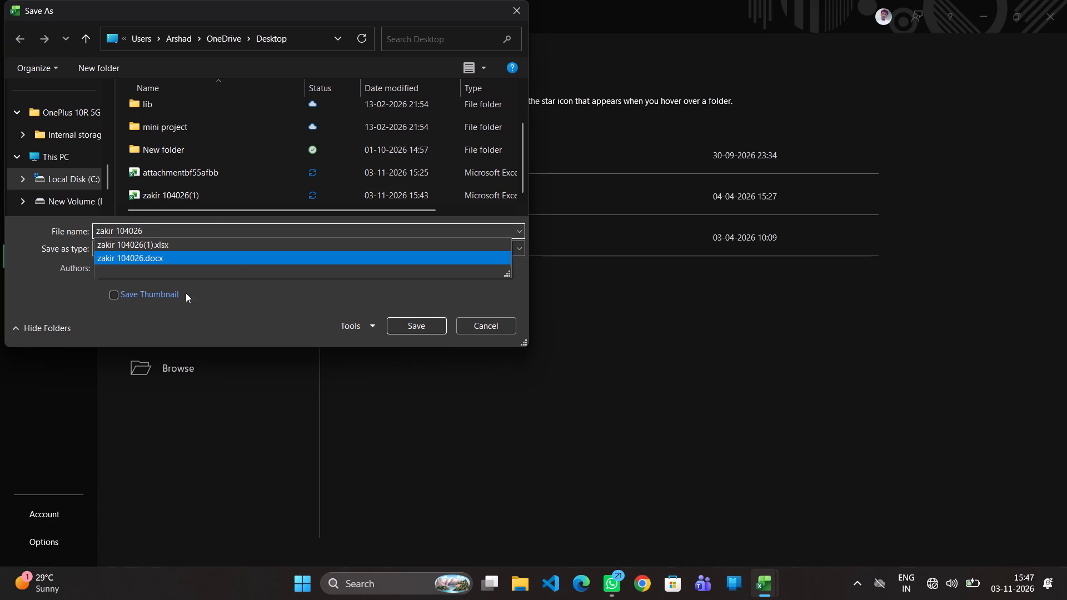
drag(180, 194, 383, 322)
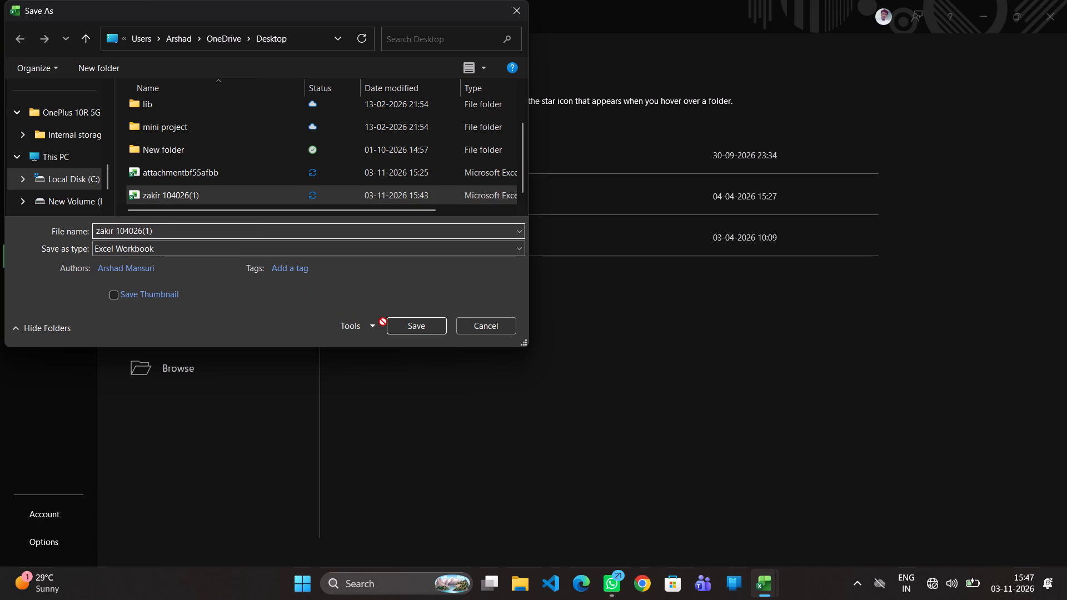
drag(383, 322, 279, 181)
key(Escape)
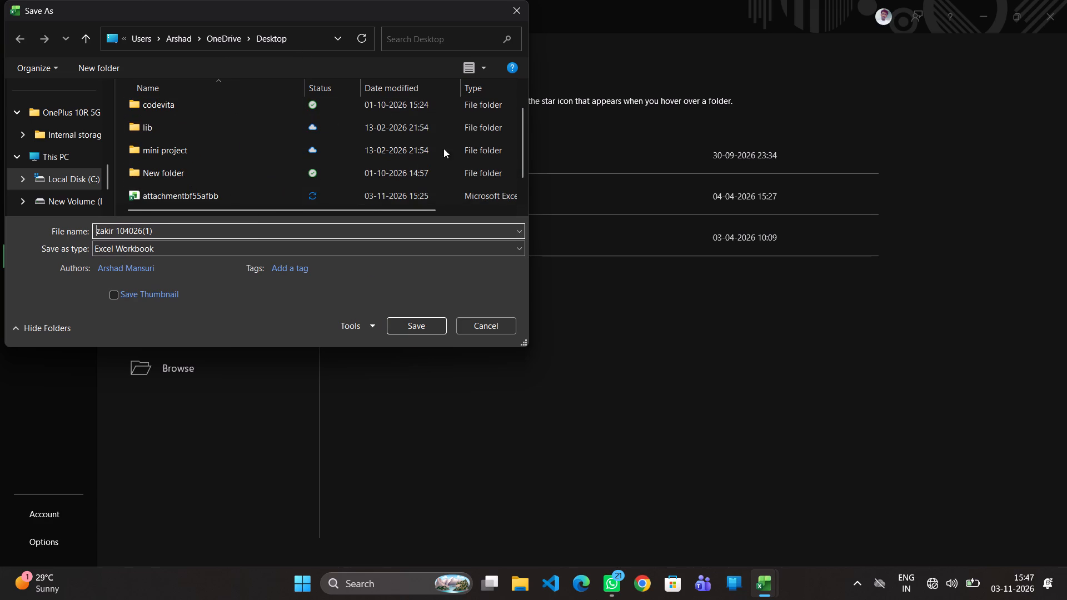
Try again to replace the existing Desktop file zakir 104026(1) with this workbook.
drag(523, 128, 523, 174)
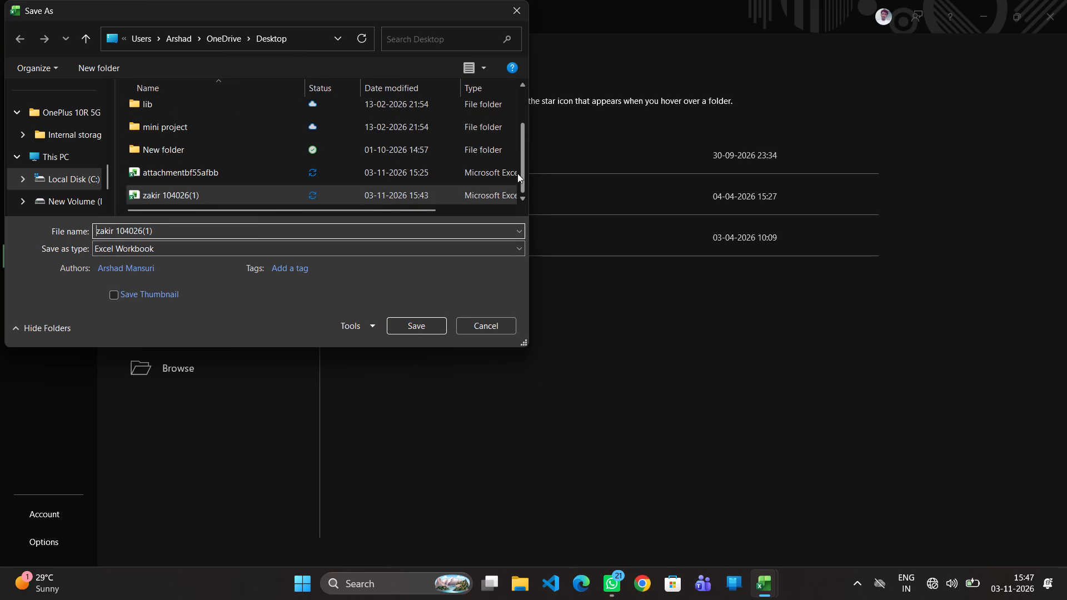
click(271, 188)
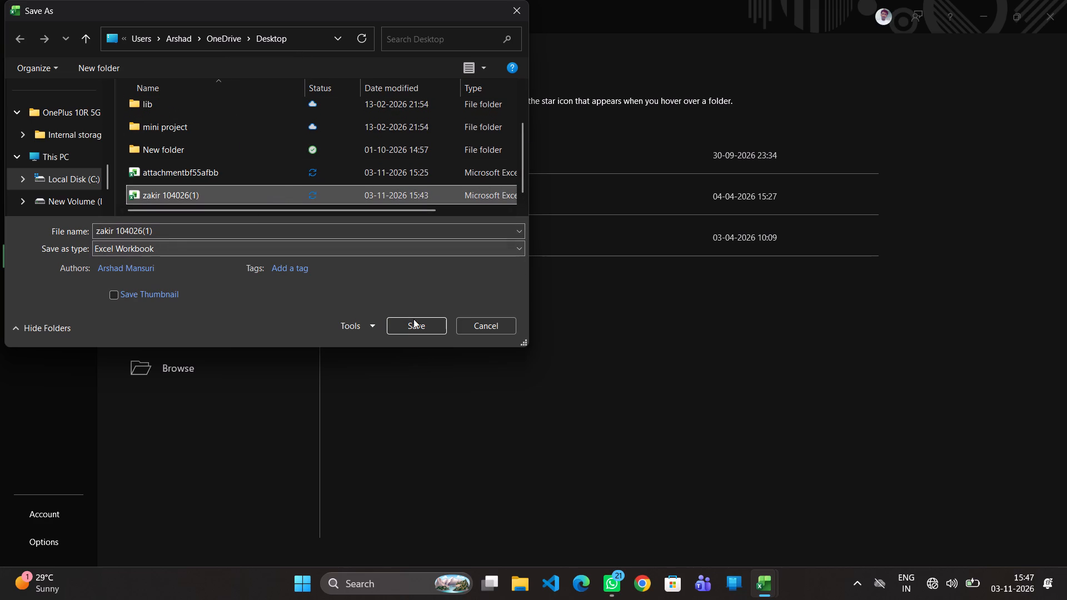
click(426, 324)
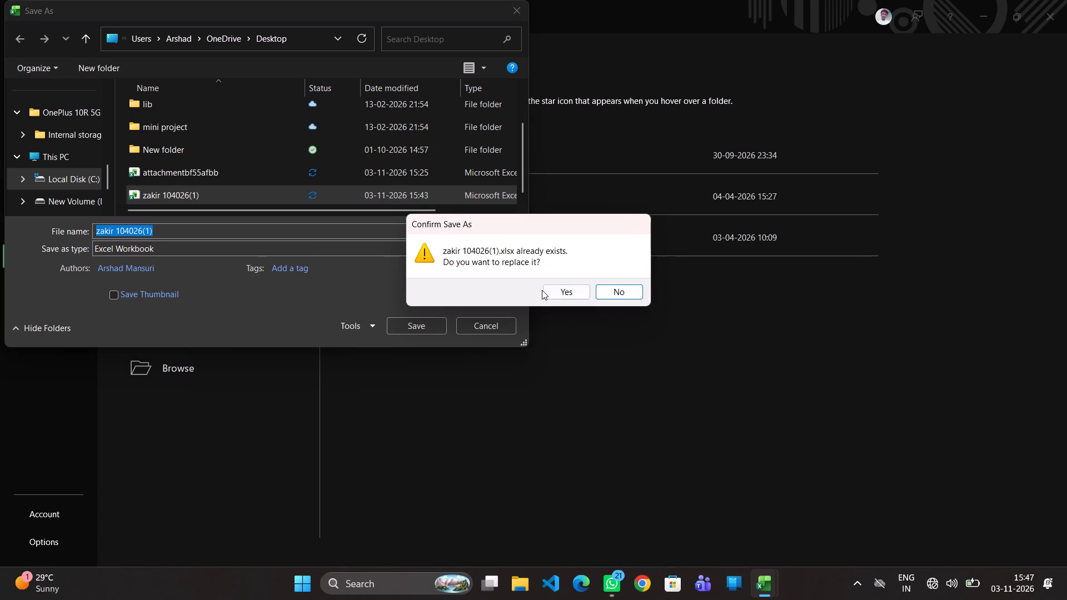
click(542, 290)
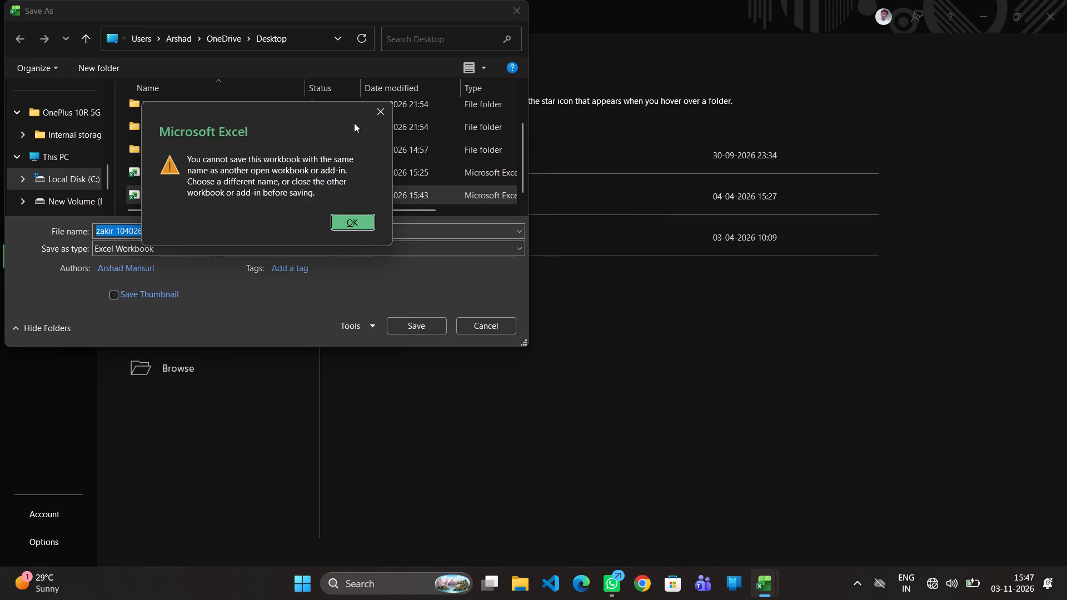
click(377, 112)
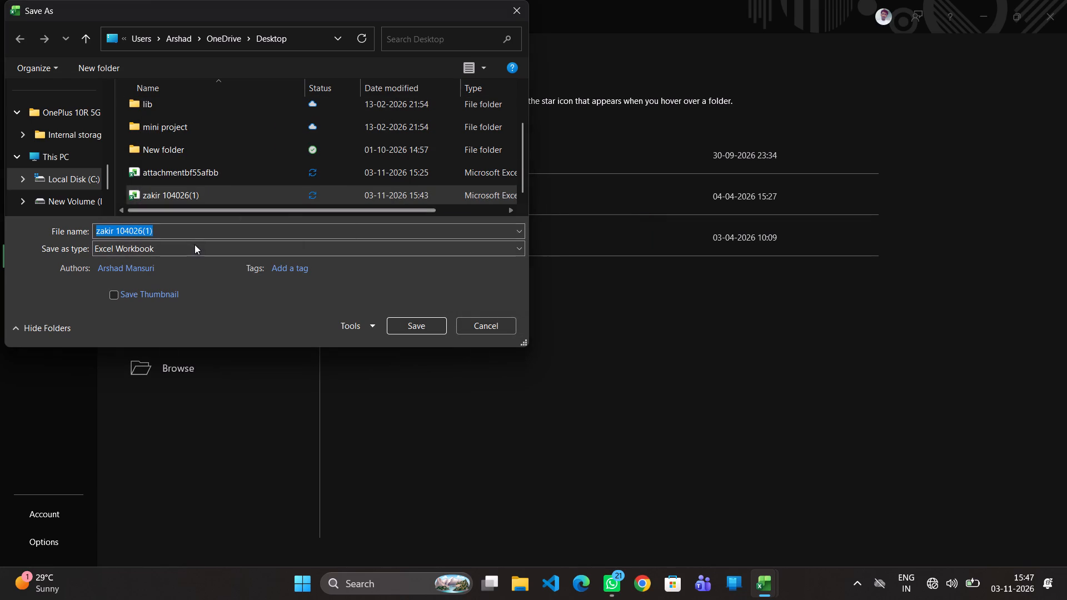
Shorten the file name to zakir 1 and save the workbook in the Desktop folder.
click(191, 228)
double_click(191, 228)
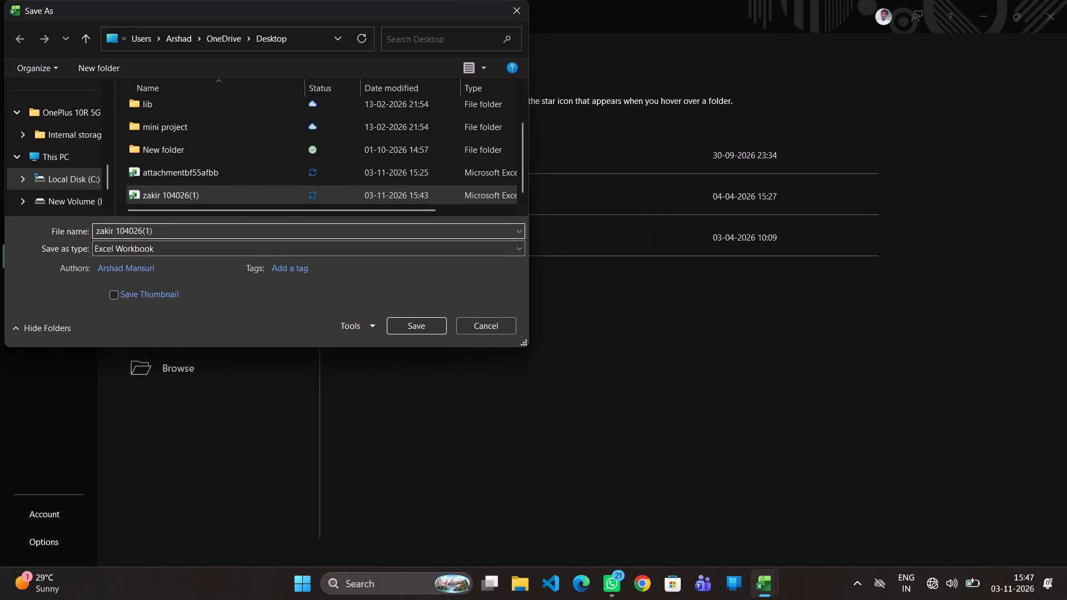
key(BackSpace)
key(BackSpace)
key(BackSpace)
key(BackSpace)
key(BackSpace)
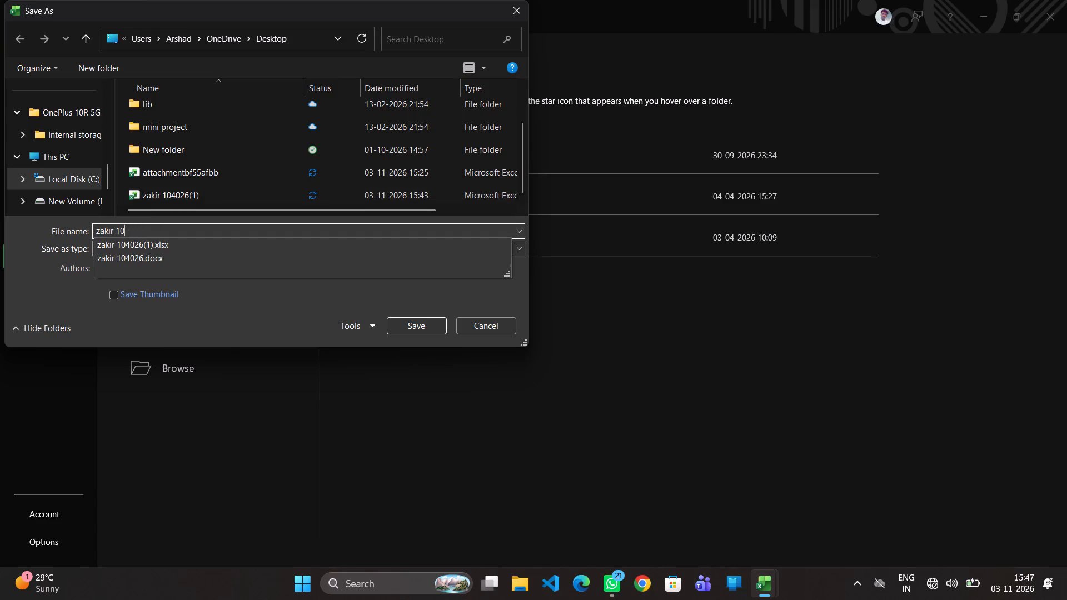
key(BackSpace)
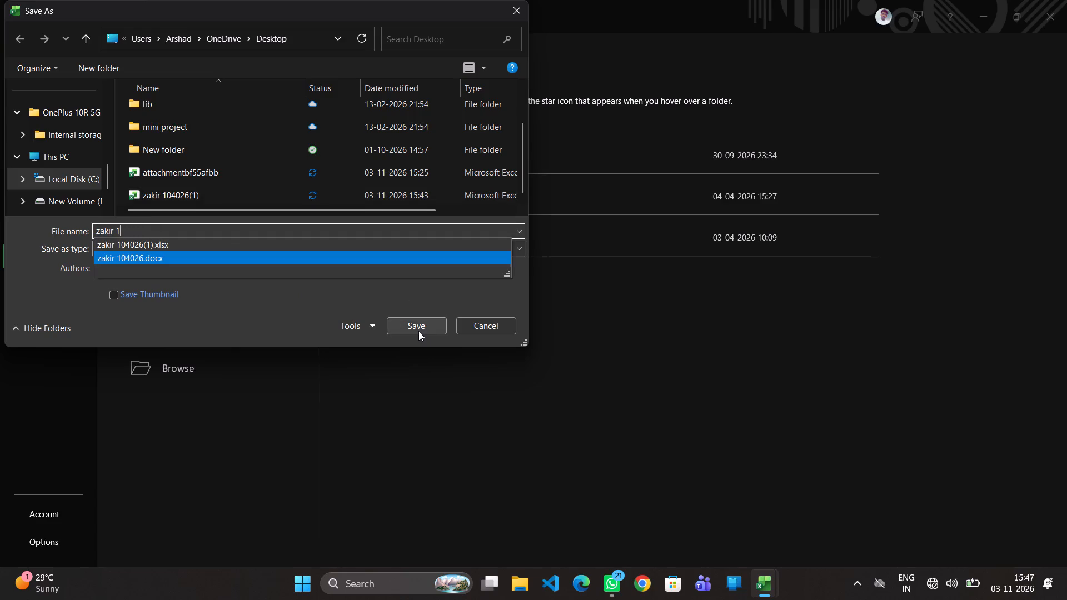
click(415, 326)
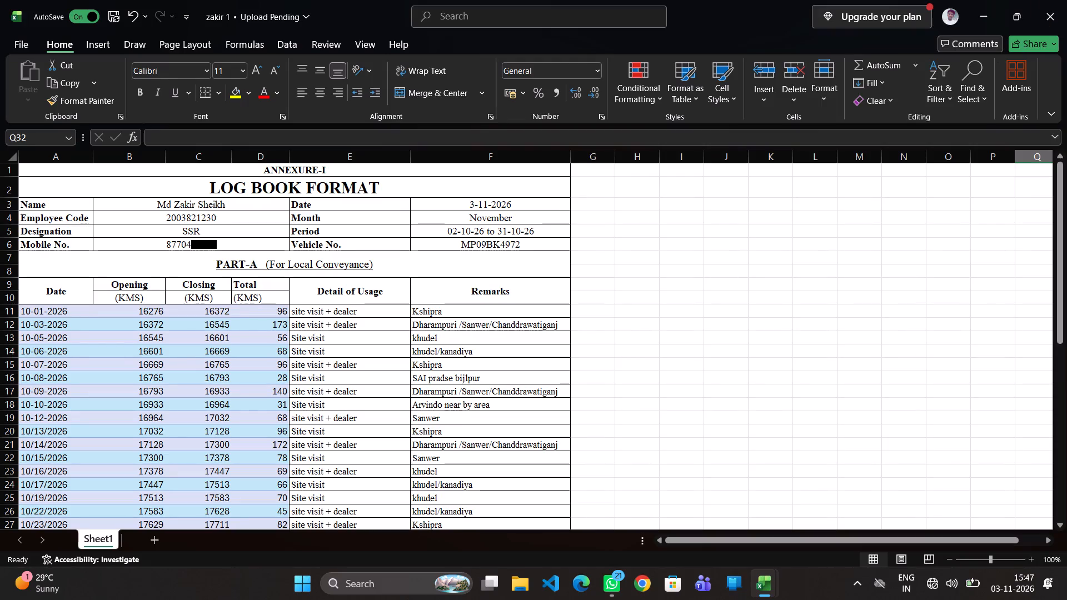
Close the saved zakir 1 workbook and the original zakir 104026(1) workbook.
drag(1066, 298, 1066, 324)
drag(1059, 322, 1060, 418)
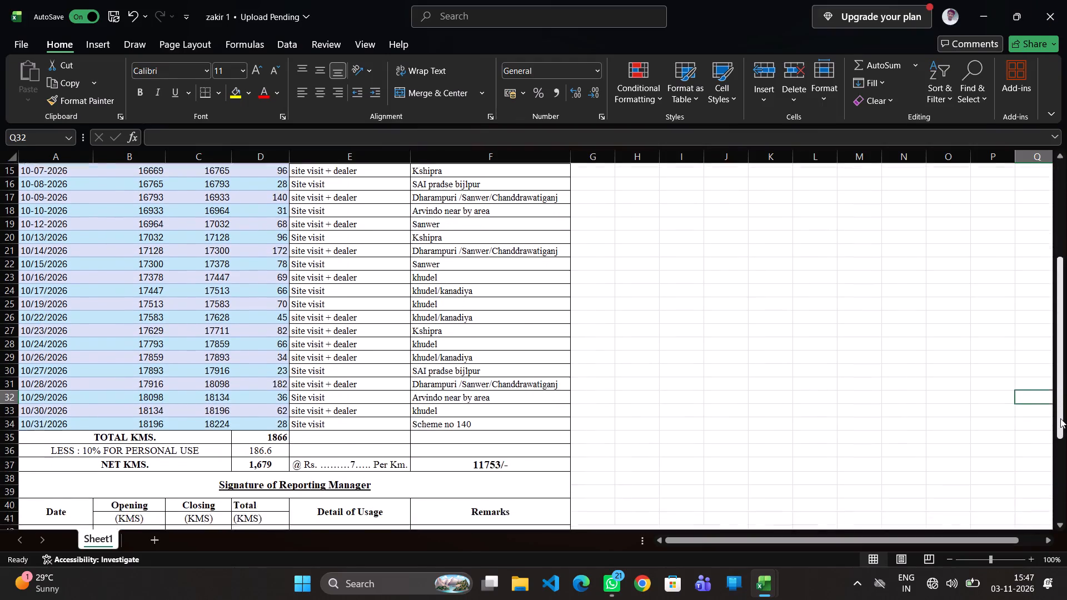
drag(1060, 418, 1064, 475)
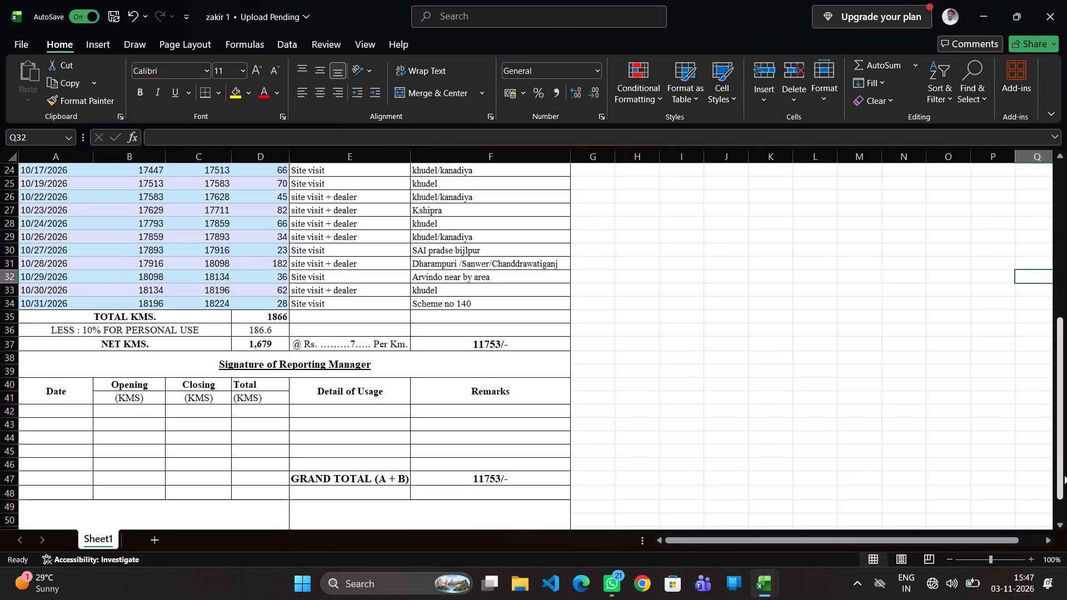
drag(1058, 464, 1063, 513)
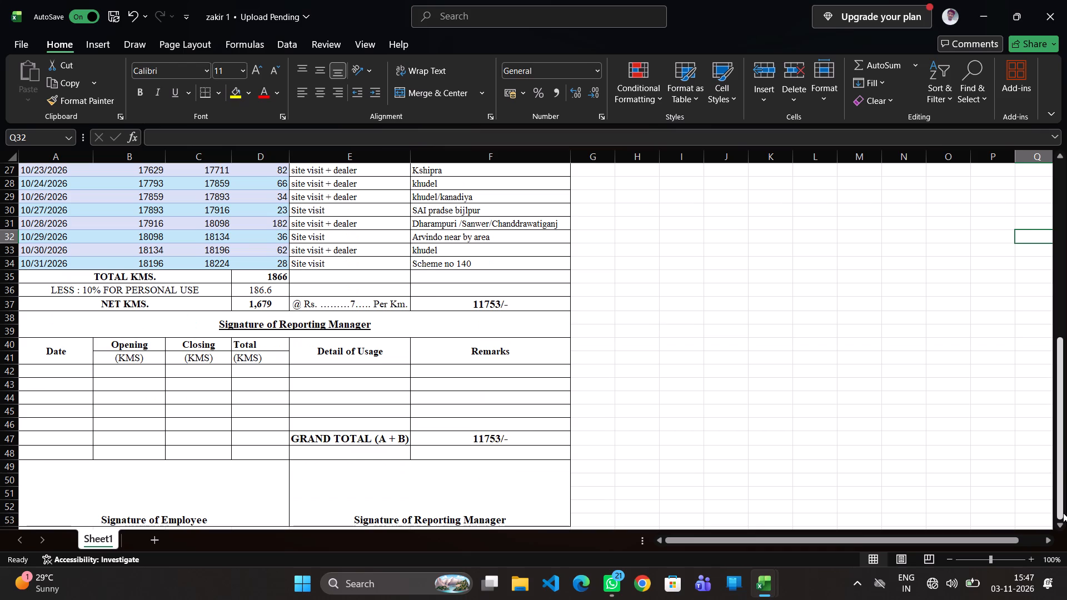
click(1060, 13)
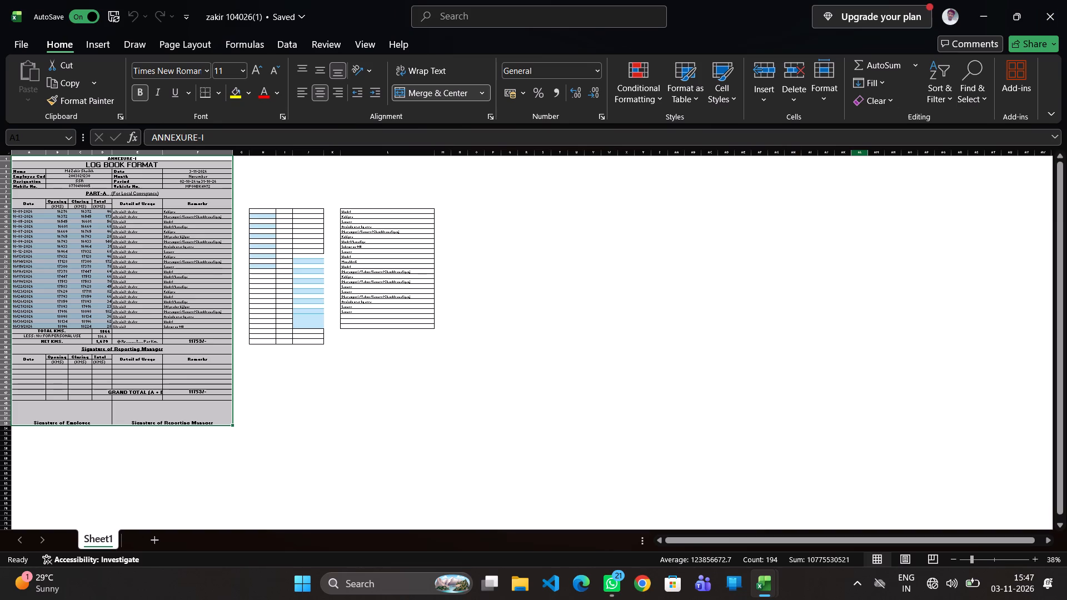
click(1044, 31)
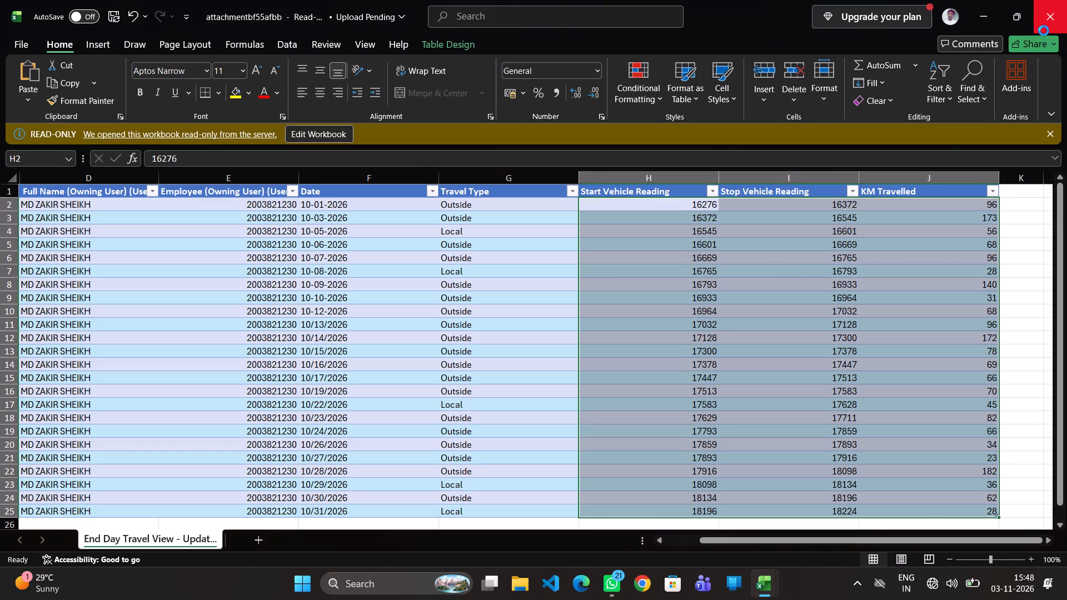
Close the read-only End Day Travel View workbook.
click(1065, 0)
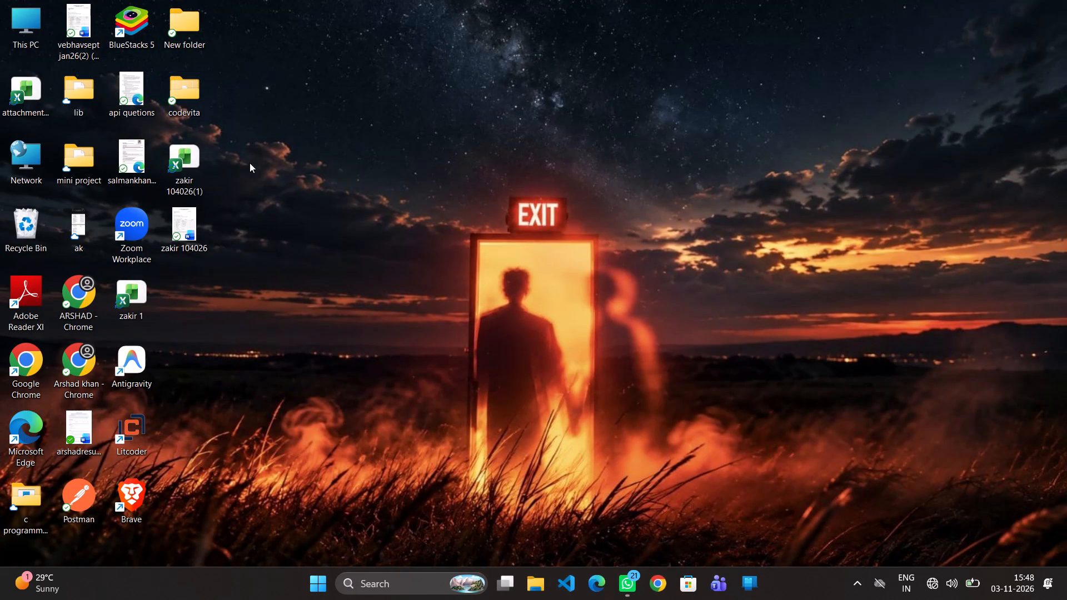
click(195, 163)
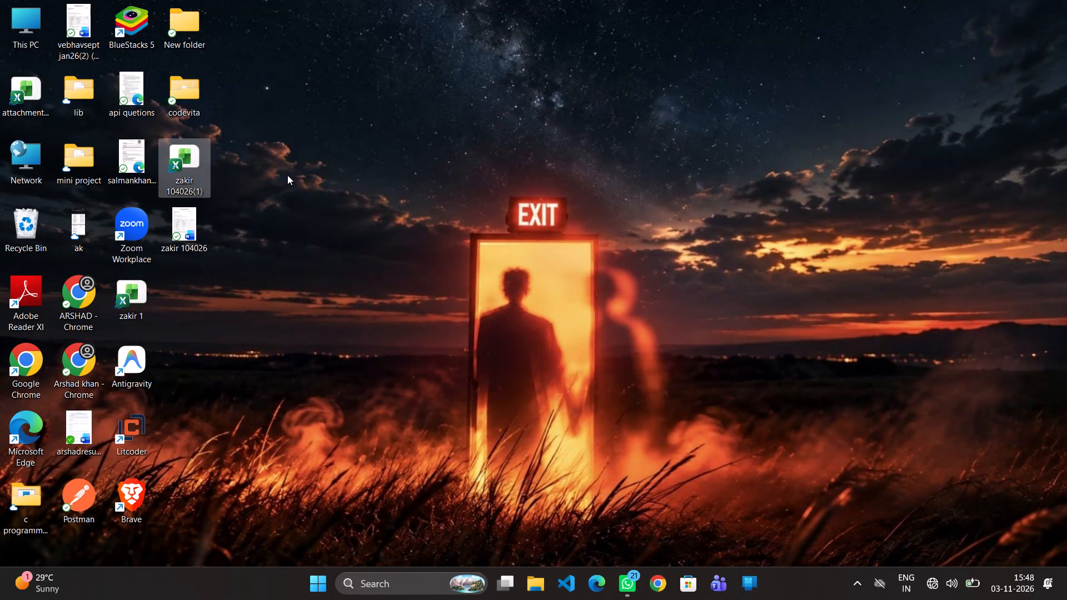
key(Delete)
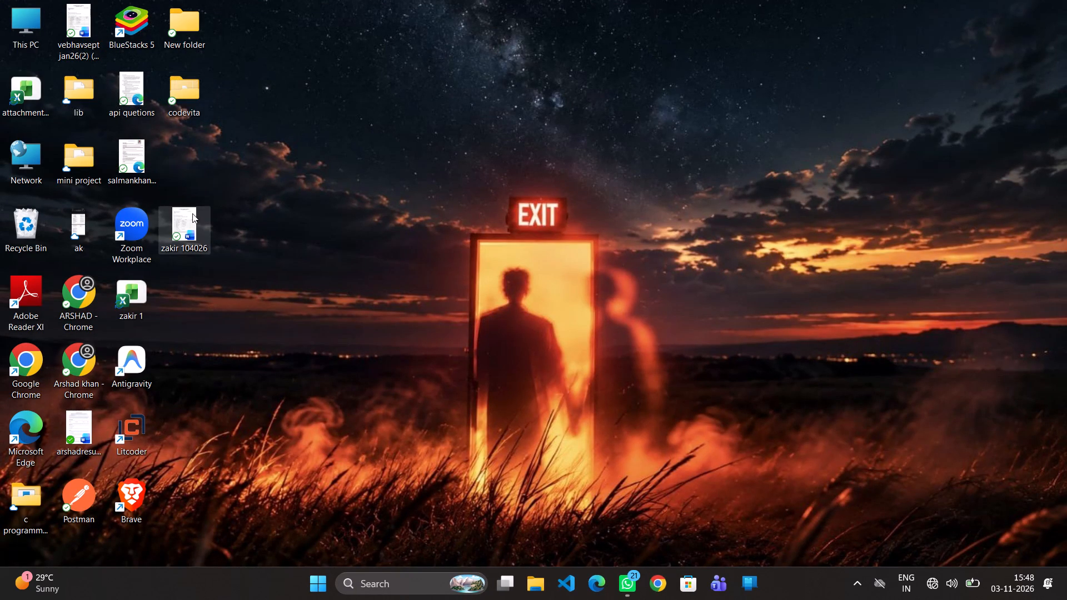
drag(186, 222, 185, 147)
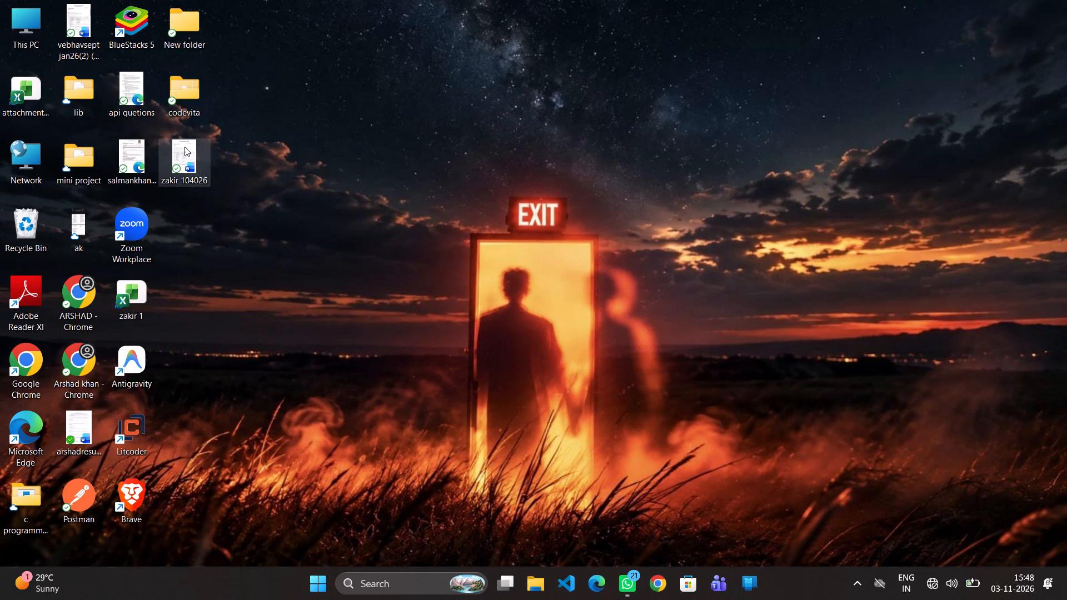
double_click(190, 176)
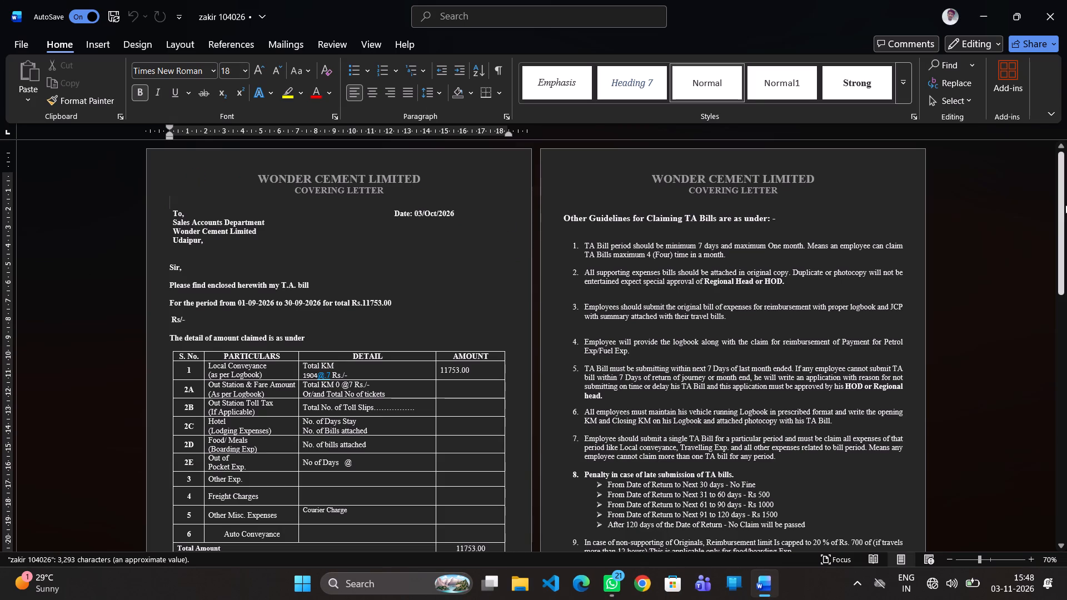
Delete the third page's content, from the Boarding Exp./Food Exp./Meal Exp. row through the Approval Process section.
drag(1065, 204, 1066, 234)
drag(1066, 234, 1066, 265)
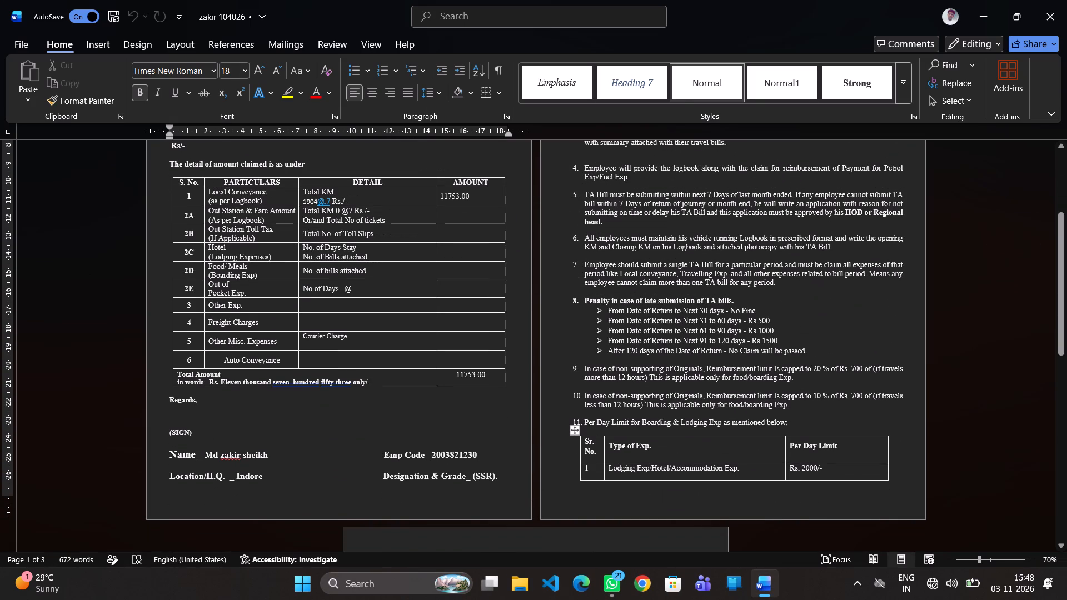
drag(898, 491, 854, 435)
drag(854, 435, 739, 327)
click(739, 327)
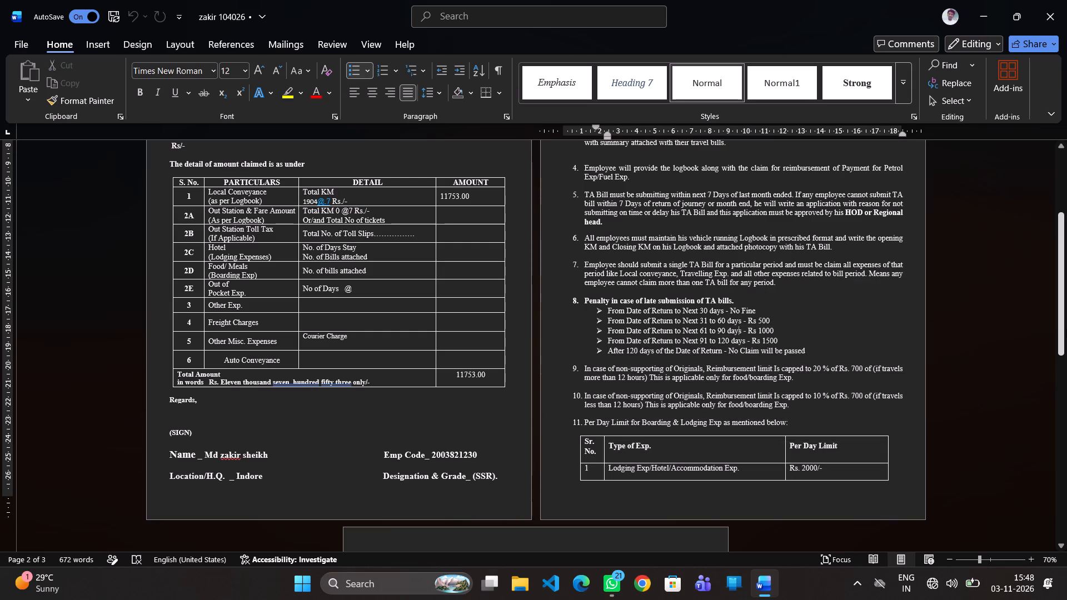
drag(1066, 328, 1066, 449)
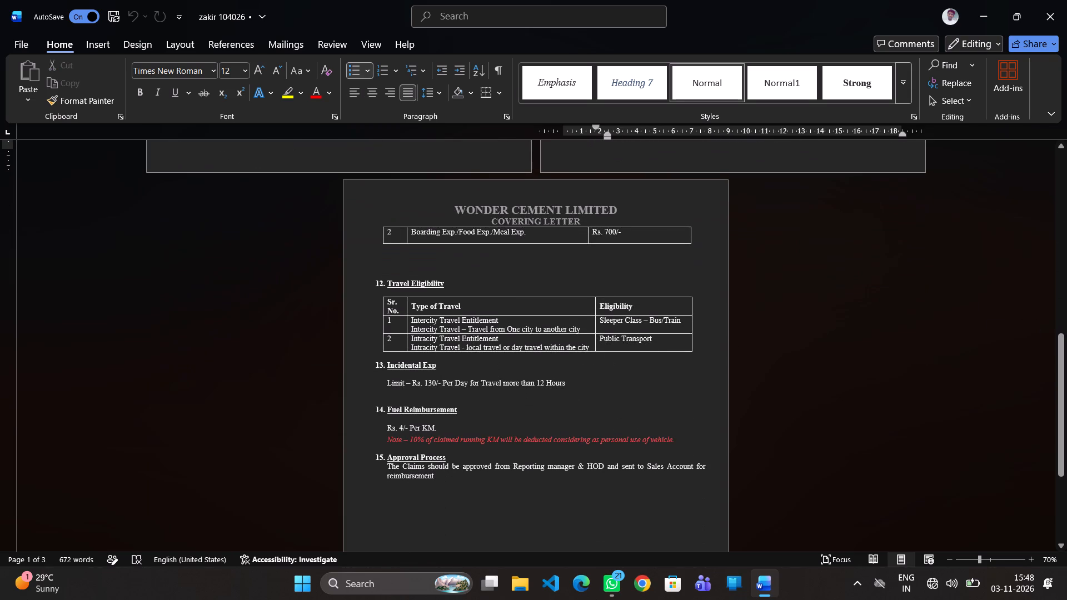
click(1051, 384)
drag(1063, 386, 1066, 434)
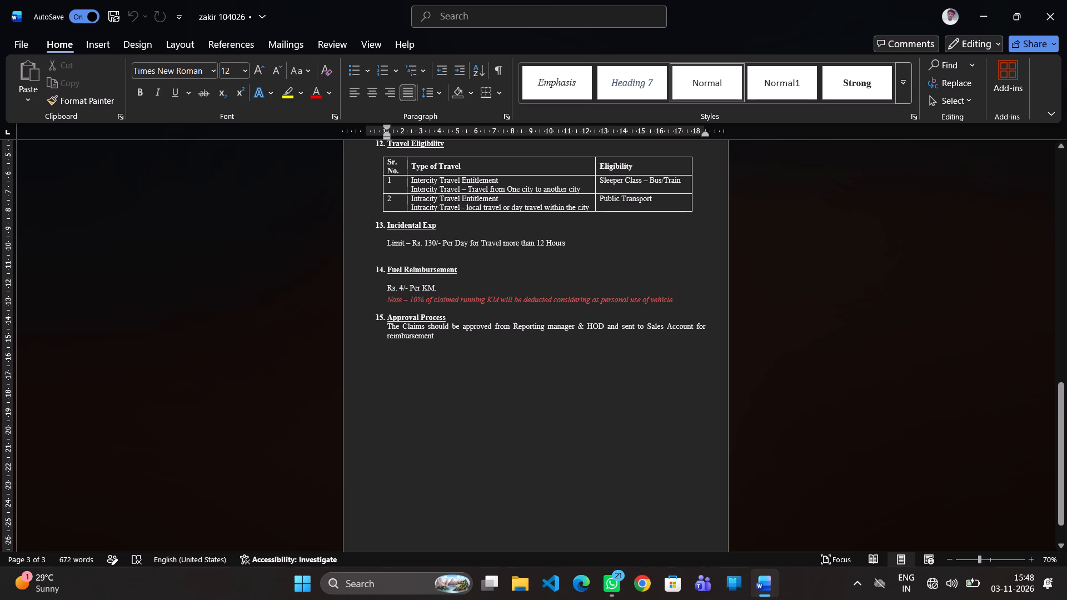
drag(708, 331, 397, 153)
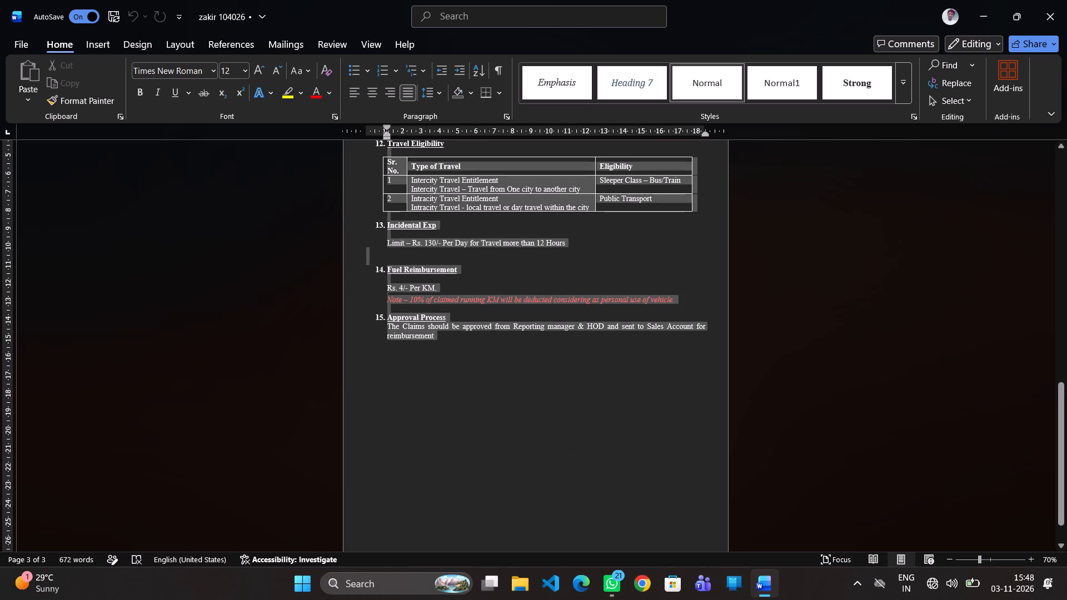
drag(397, 153, 443, 187)
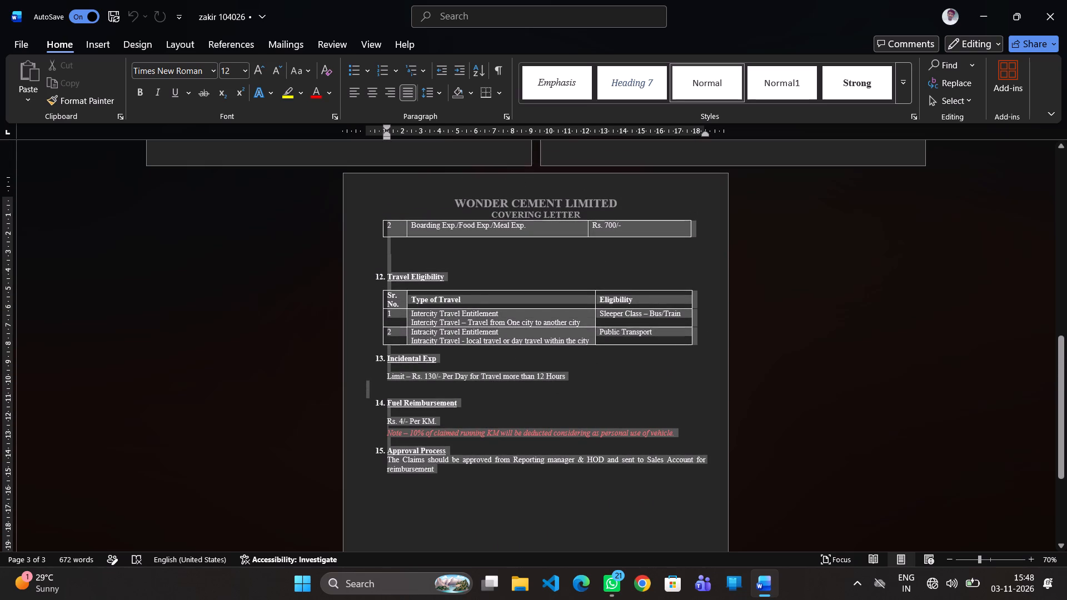
drag(443, 187, 462, 195)
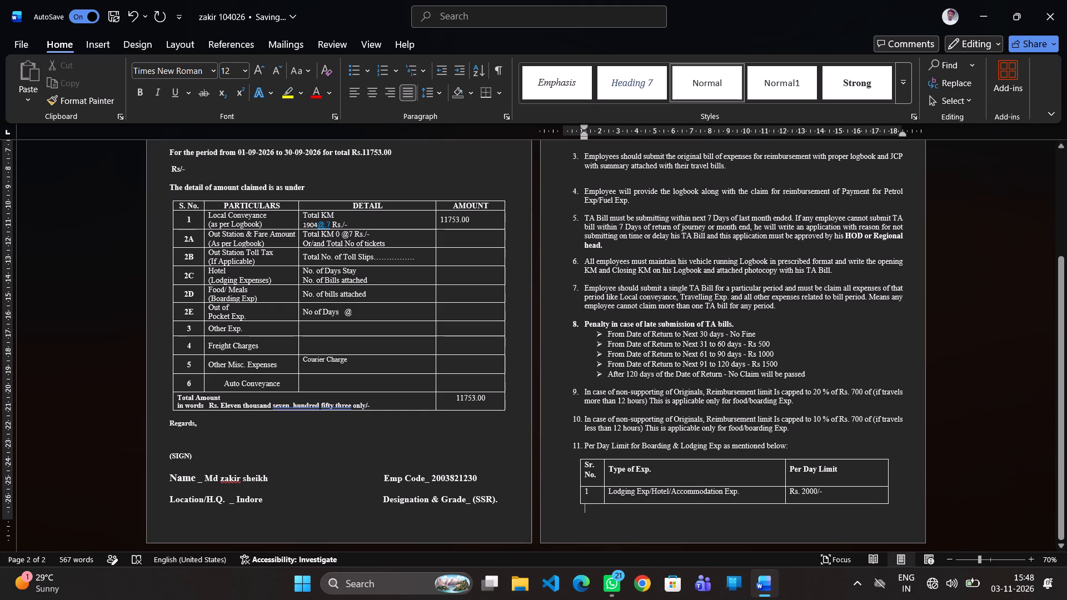
Delete all the Other Guidelines for Claiming TA Bills text on the second page, including the Per Day Limit table.
drag(915, 524, 627, 157)
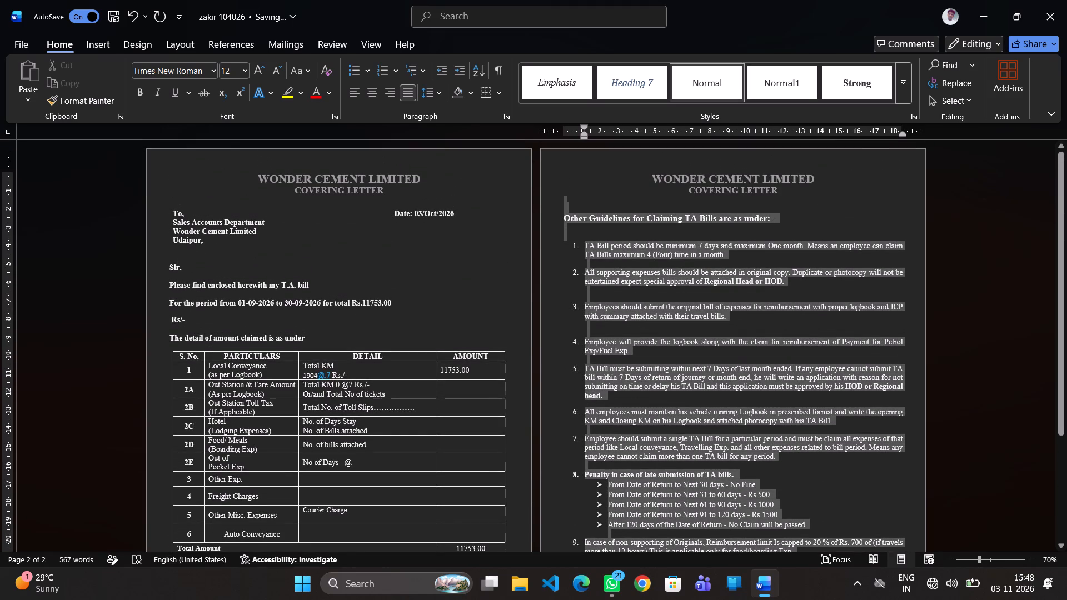
drag(627, 157, 627, 160)
key(Delete)
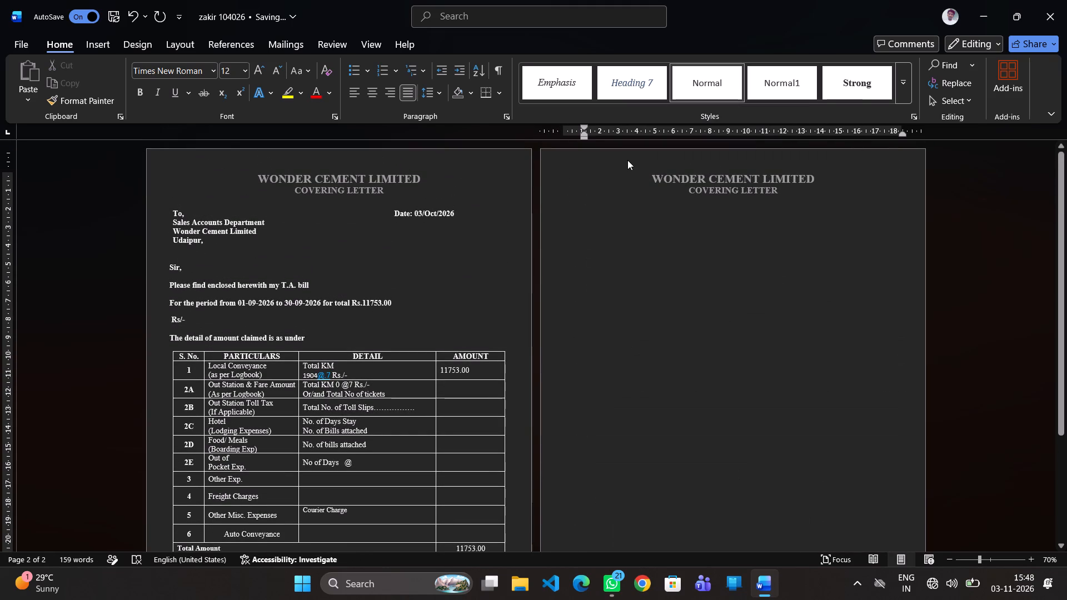
Remove the leftover blank second page so the document ends after the covering letter's location and designation line.
drag(778, 192, 707, 173)
click(707, 173)
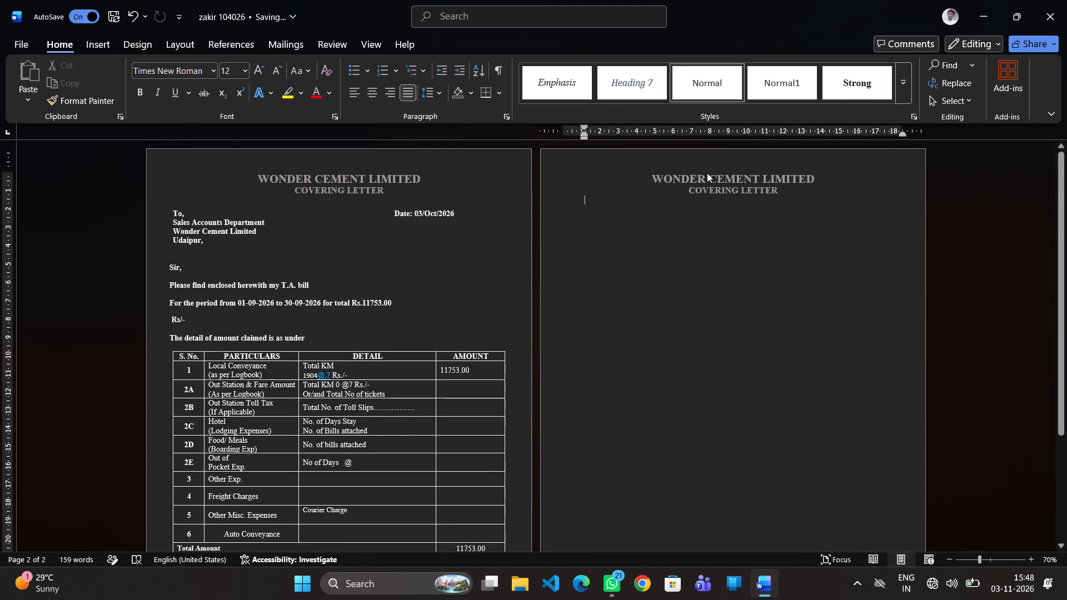
click(706, 185)
drag(709, 224, 553, 160)
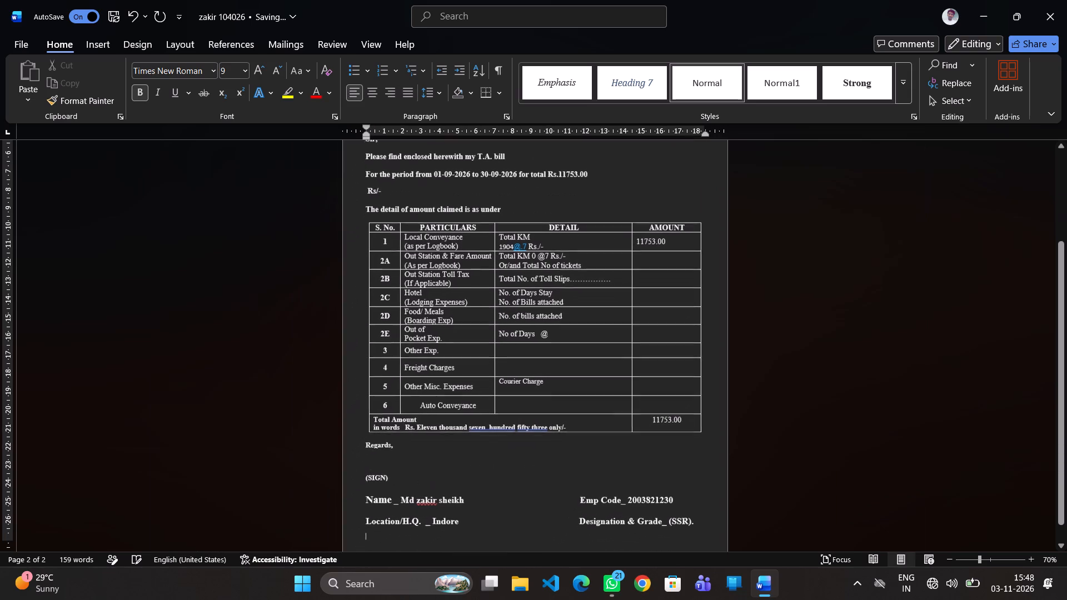
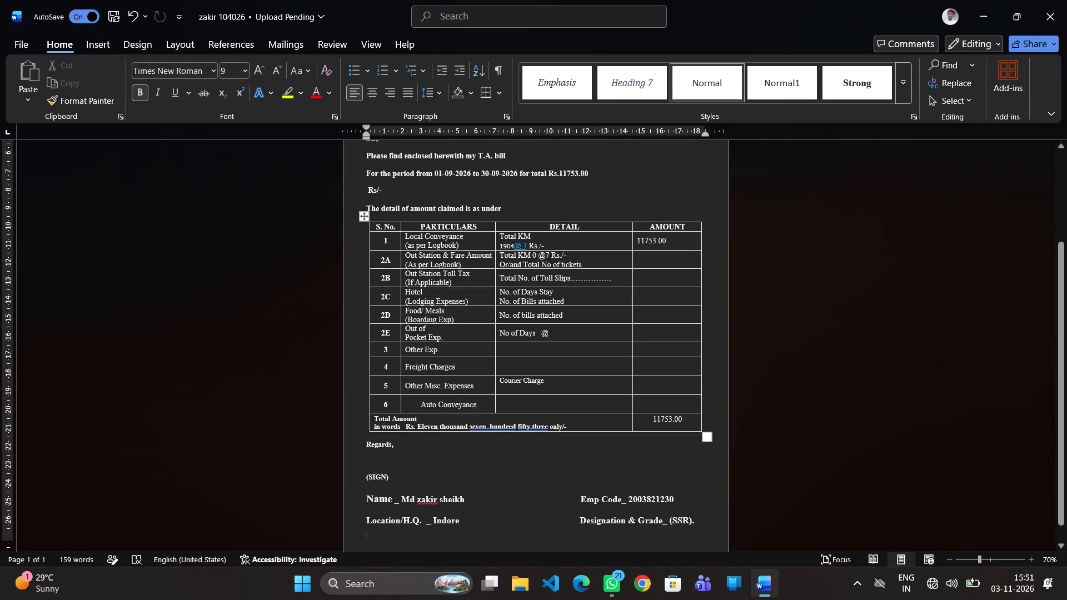
Change the month in the covering letter's period start date so it reads 01-10-2026.
click(451, 171)
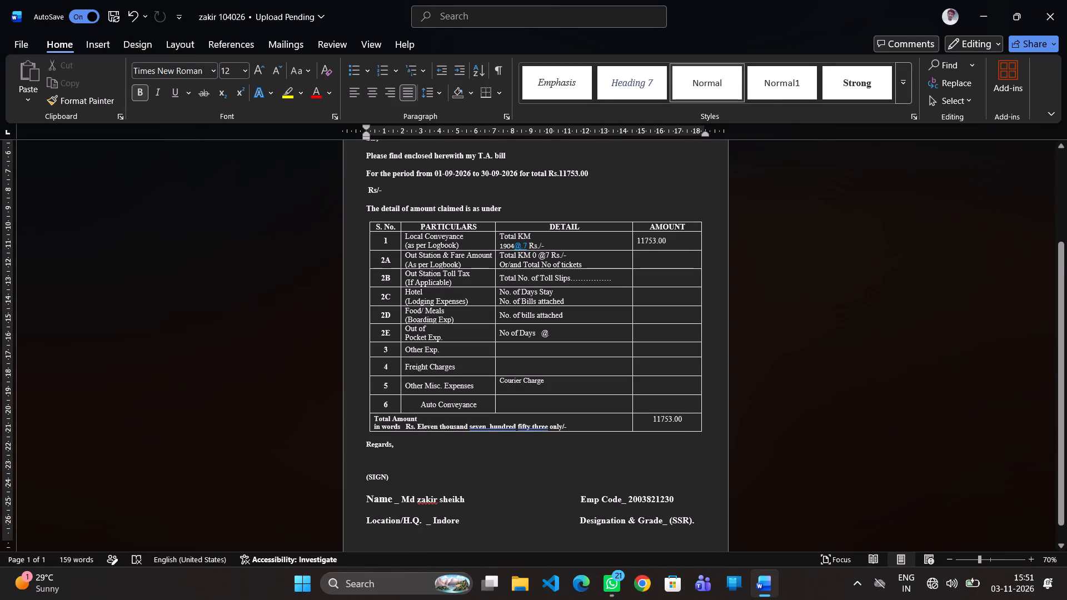
key(BackSpace)
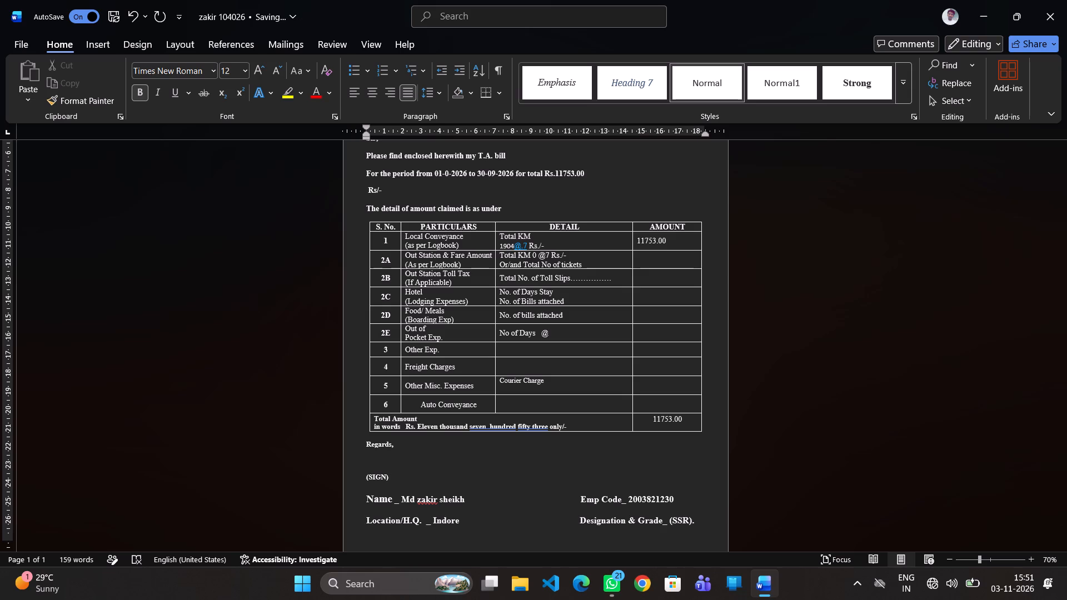
text(10)
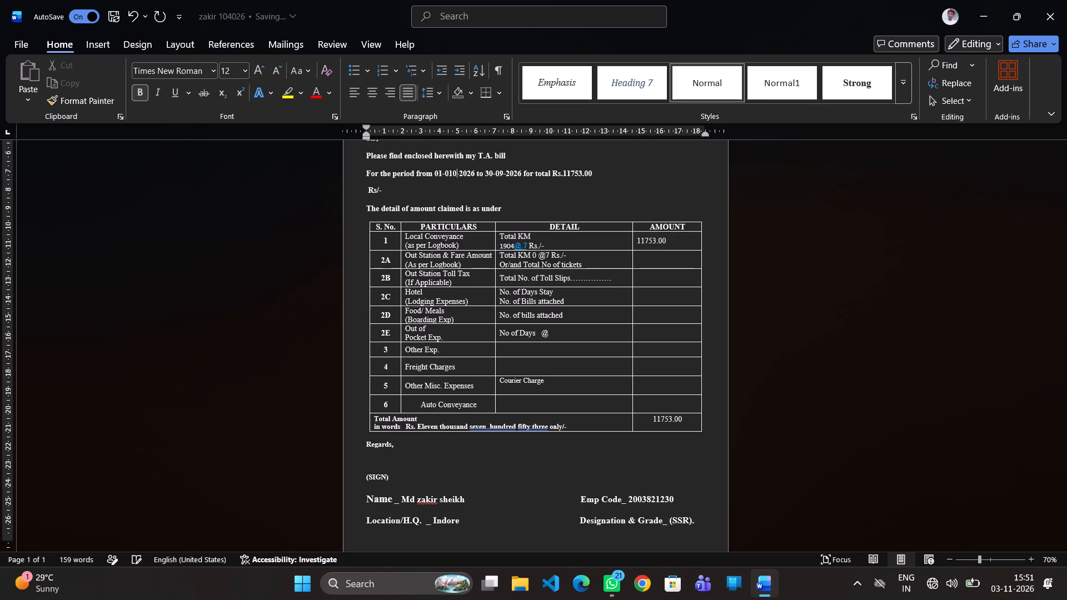
key(BackSpace)
key(BackSpace)
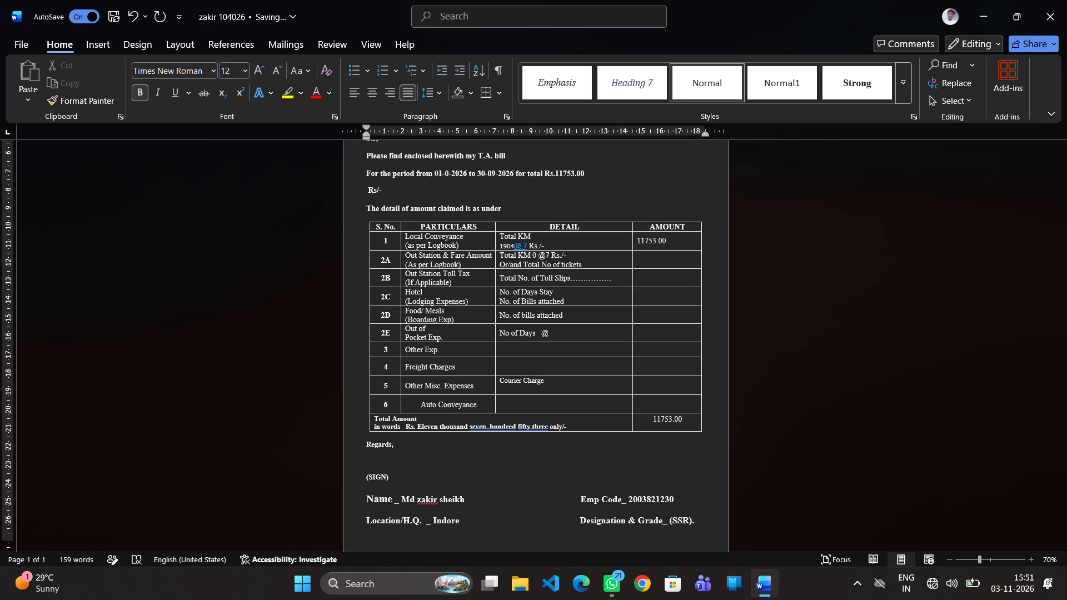
key(BackSpace)
text(10)
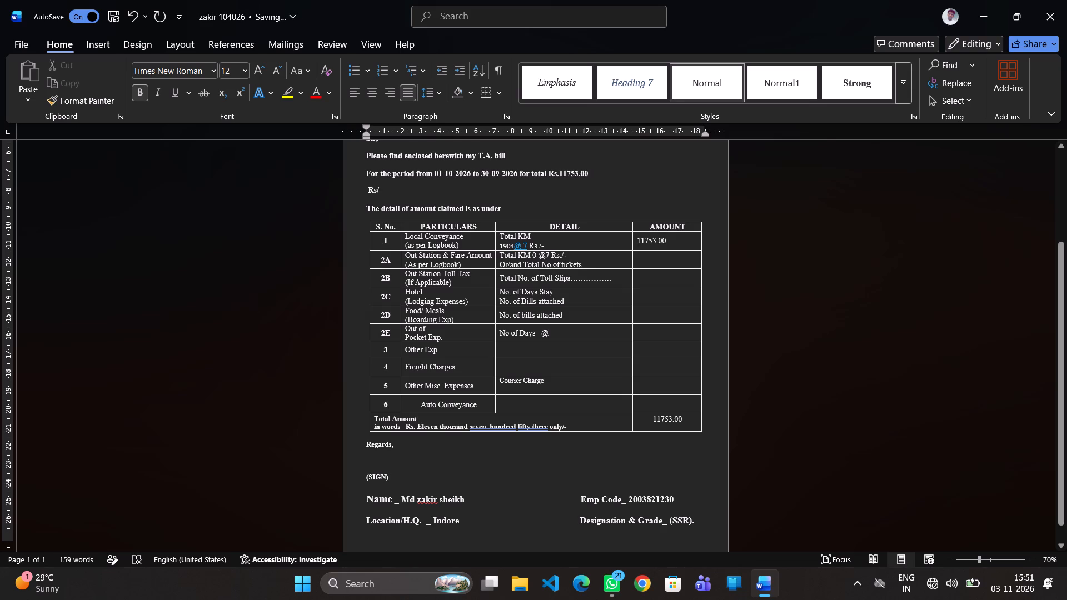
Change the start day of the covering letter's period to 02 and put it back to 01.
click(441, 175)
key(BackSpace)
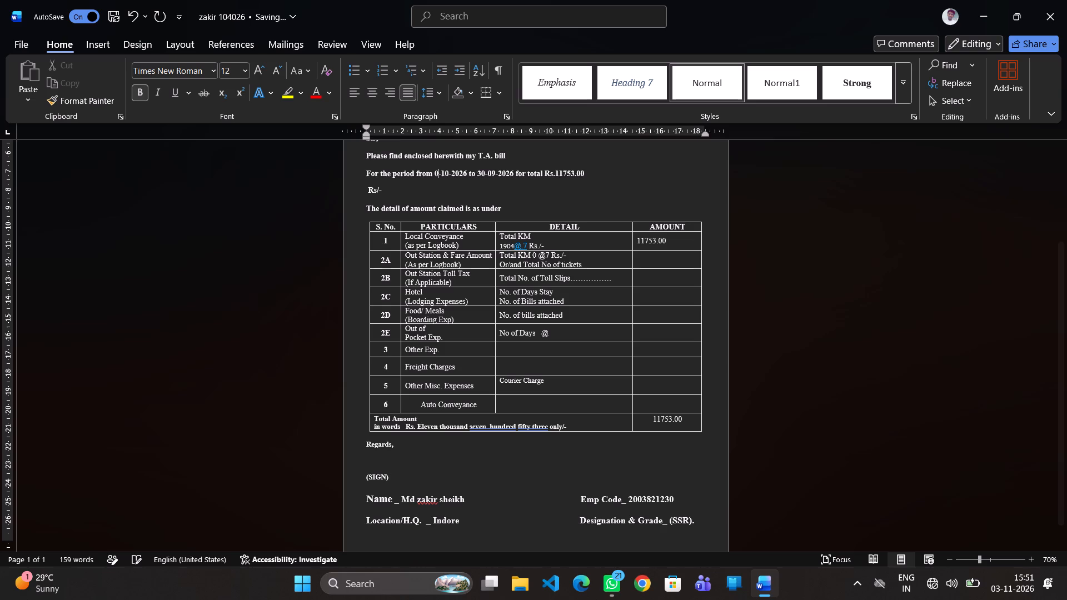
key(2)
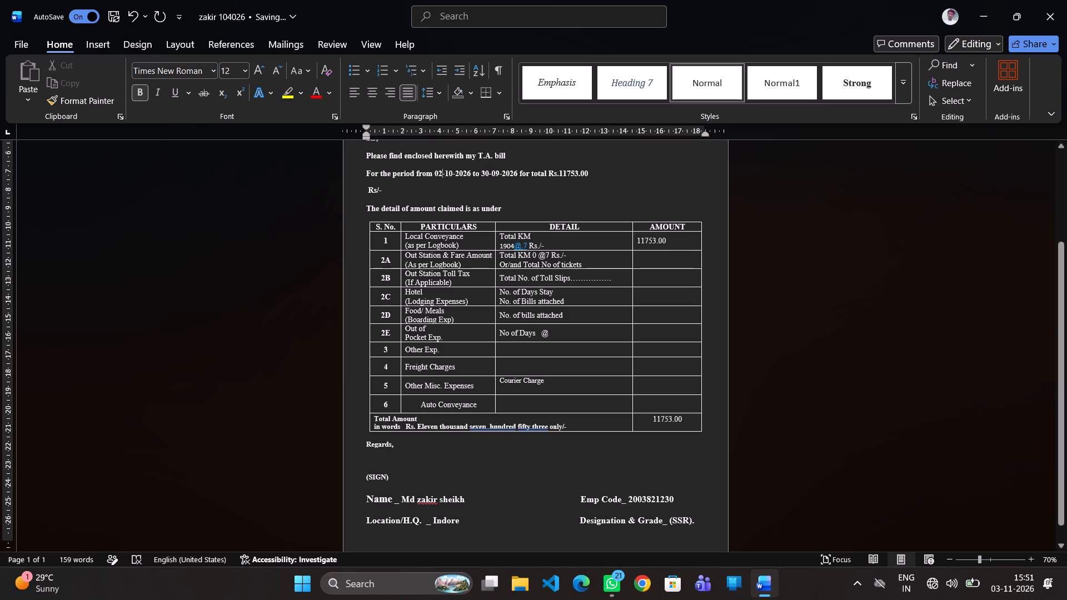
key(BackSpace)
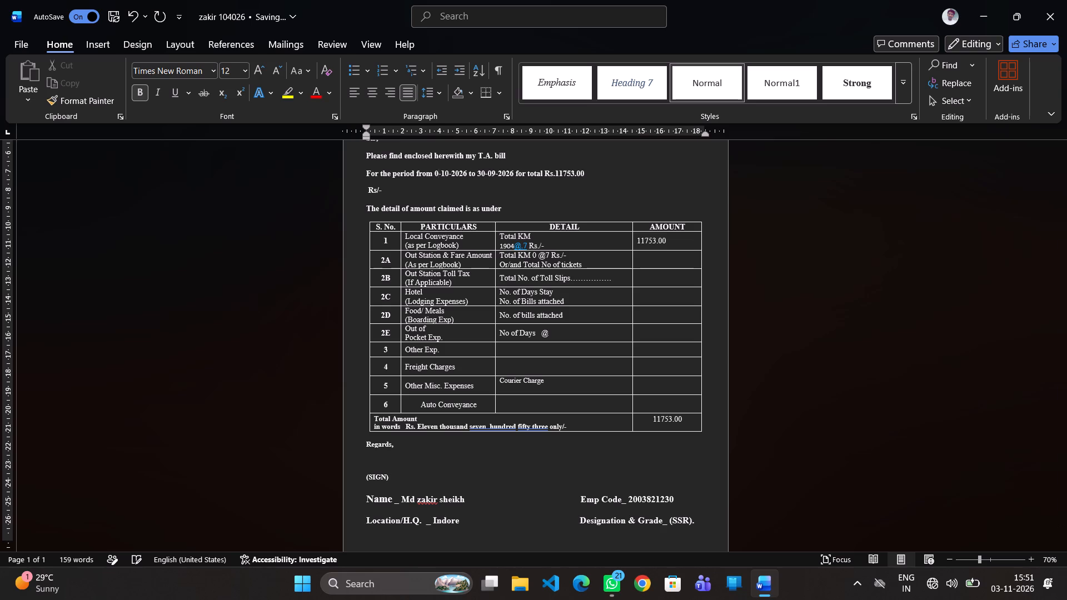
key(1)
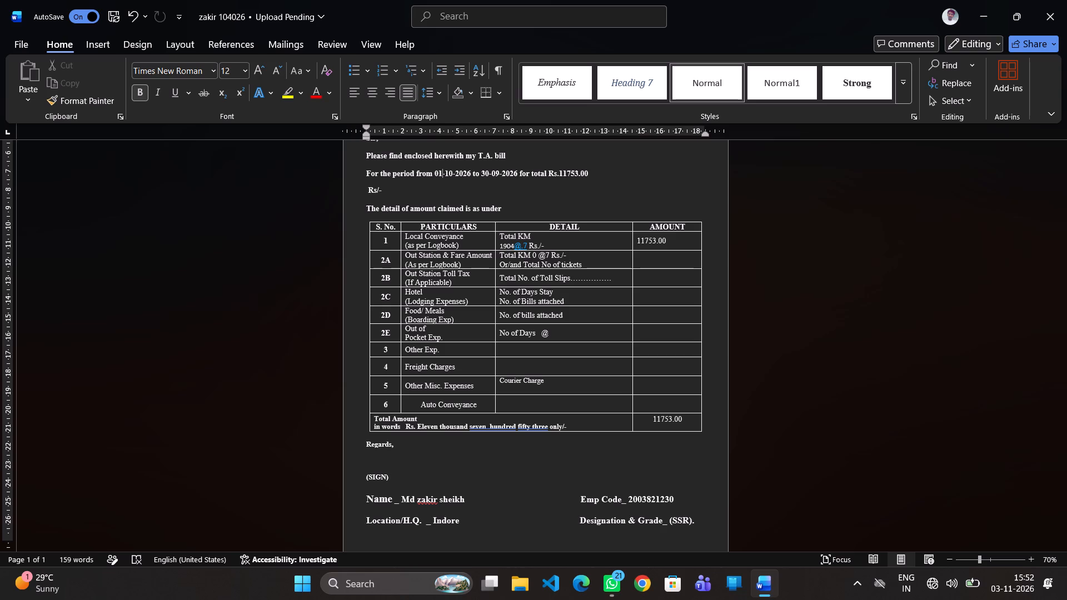
Set the end date of the covering letter's claim period to 31-10-2026.
click(487, 173)
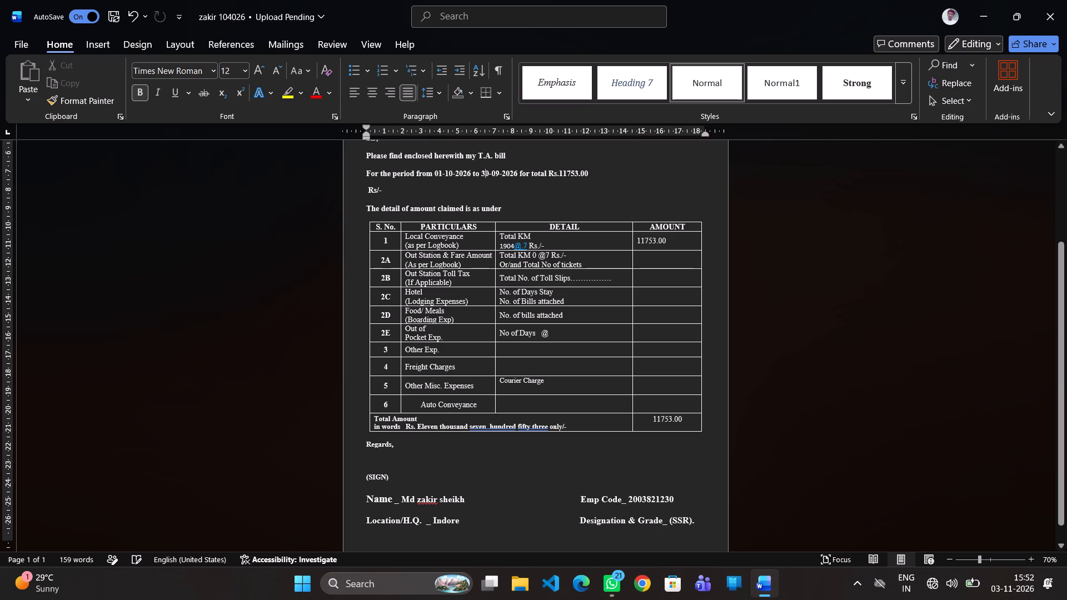
key(Right)
key(BackSpace)
key(1)
click(500, 172)
key(BackSpace)
key(BackSpace)
text(10)
Switch to the Desktop and open the zakir 1 workbook in a maximised Excel window.
click(970, 11)
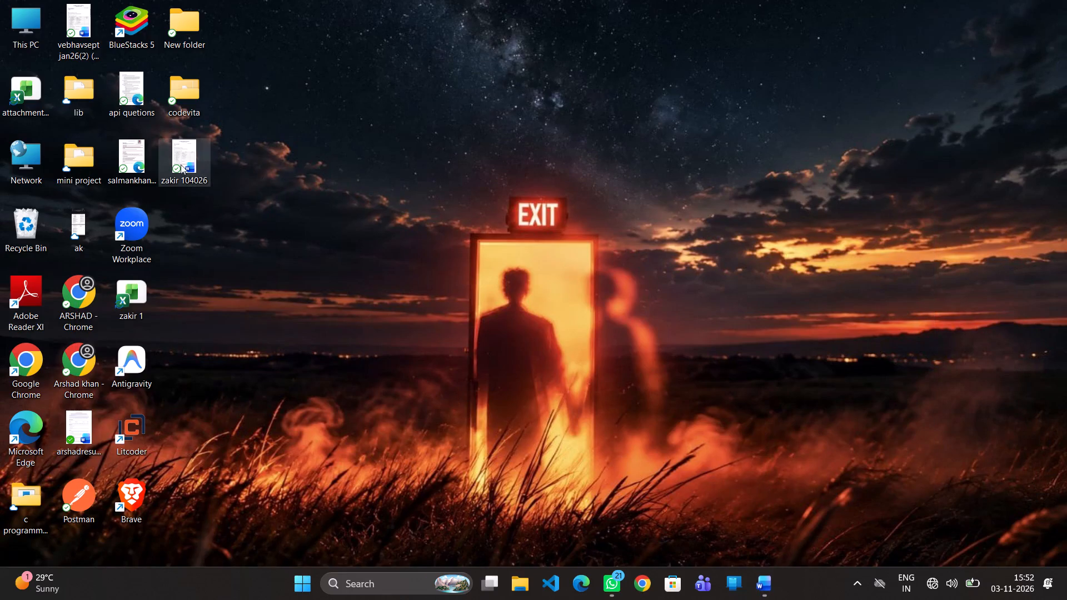
double_click(138, 287)
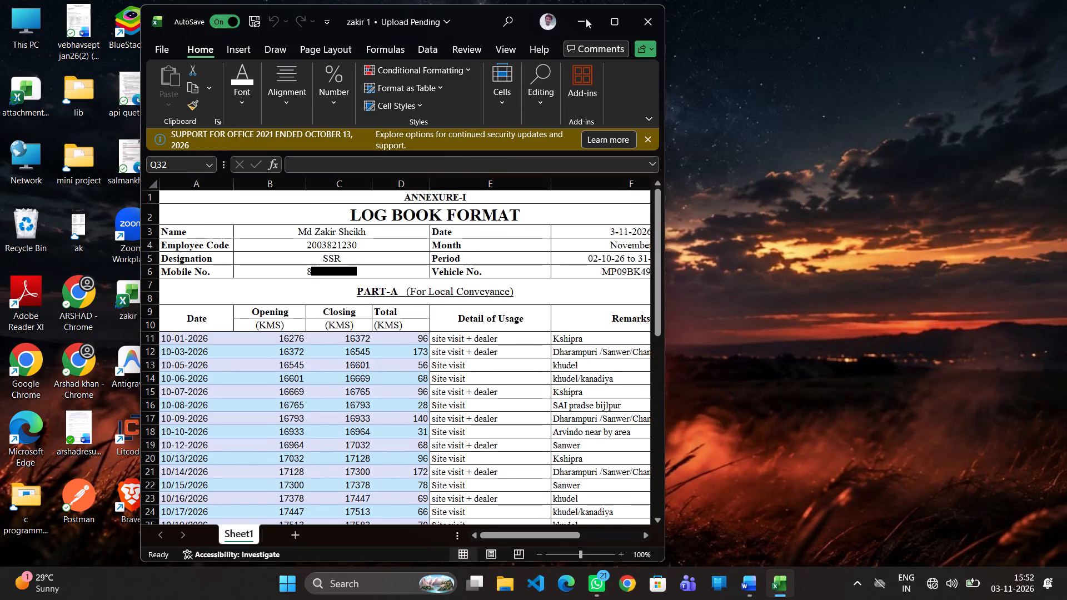
click(619, 21)
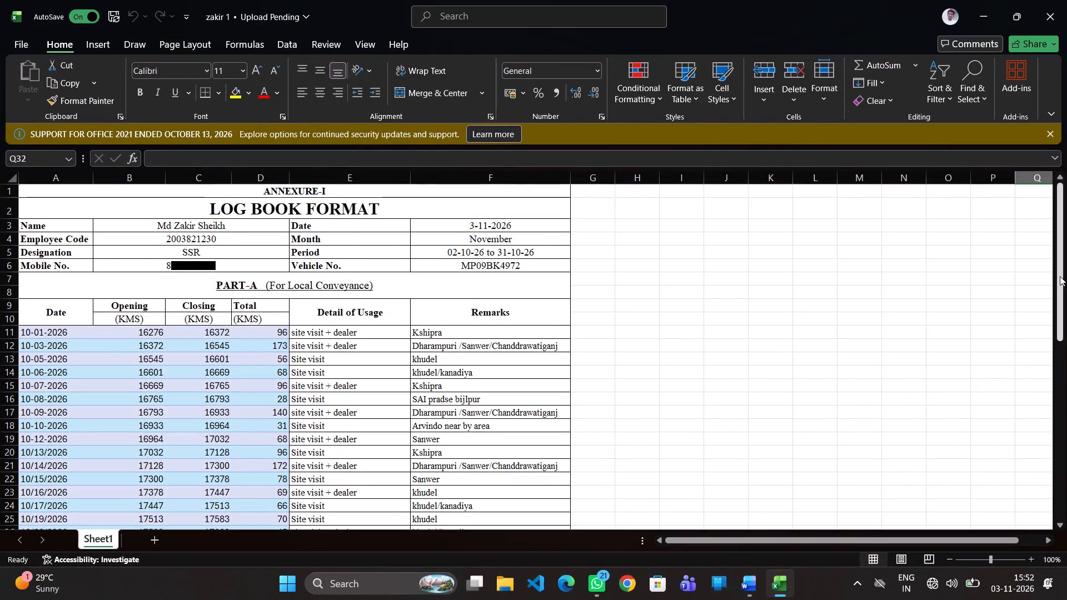
Check the sum of the daily Total (KMS) values for all the October log book entries.
drag(1059, 276, 1059, 342)
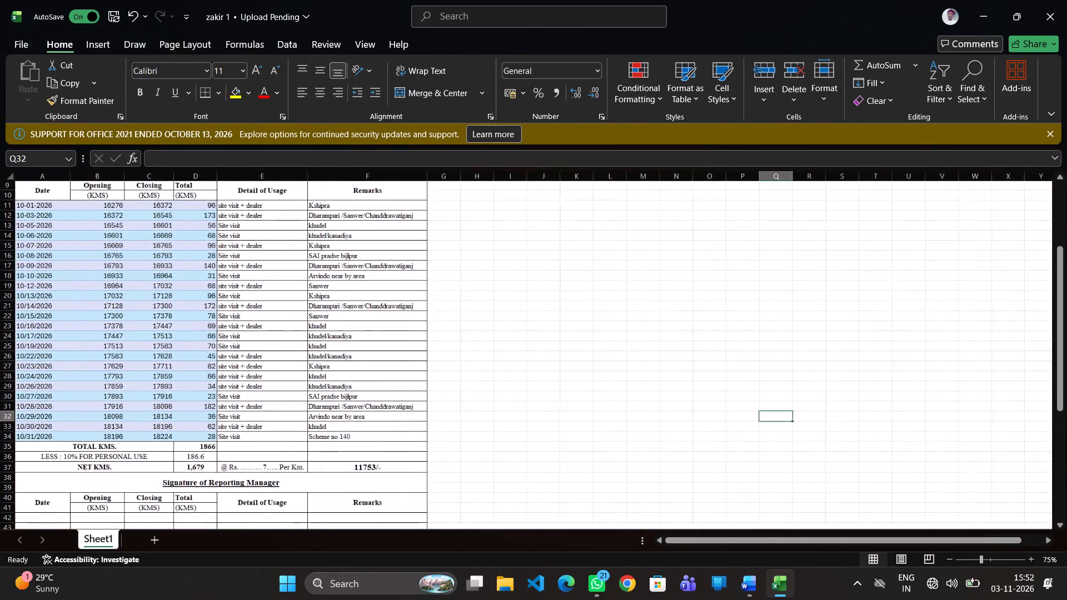
drag(202, 204, 208, 257)
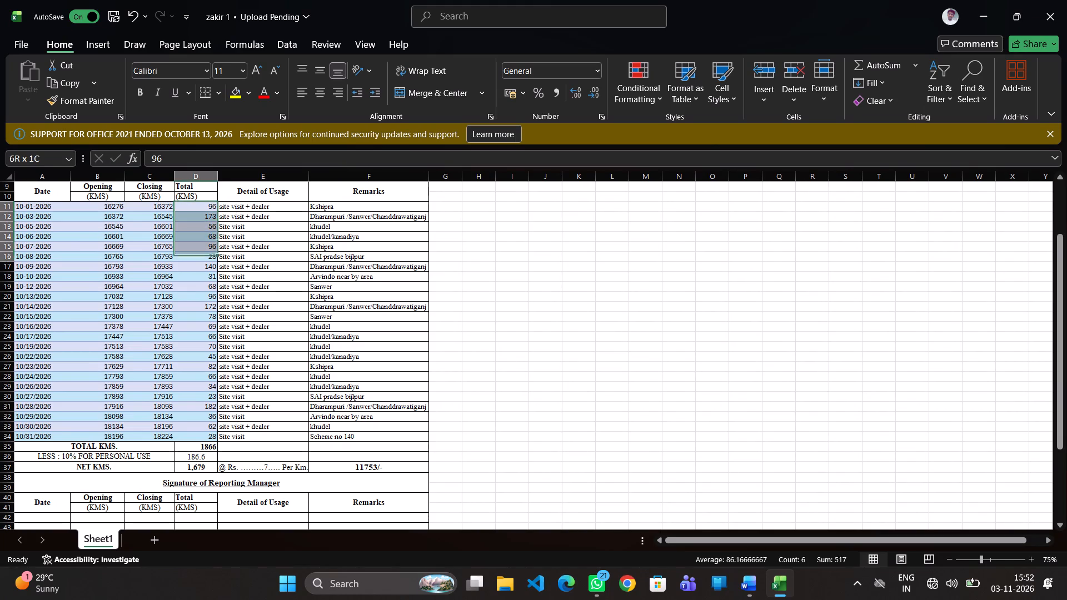
drag(208, 257, 208, 434)
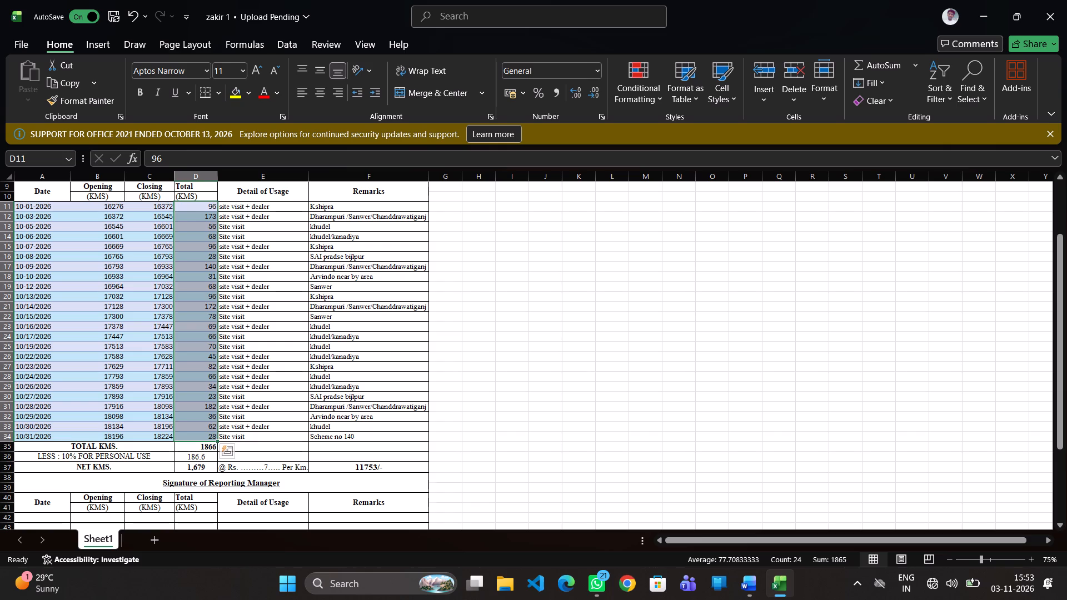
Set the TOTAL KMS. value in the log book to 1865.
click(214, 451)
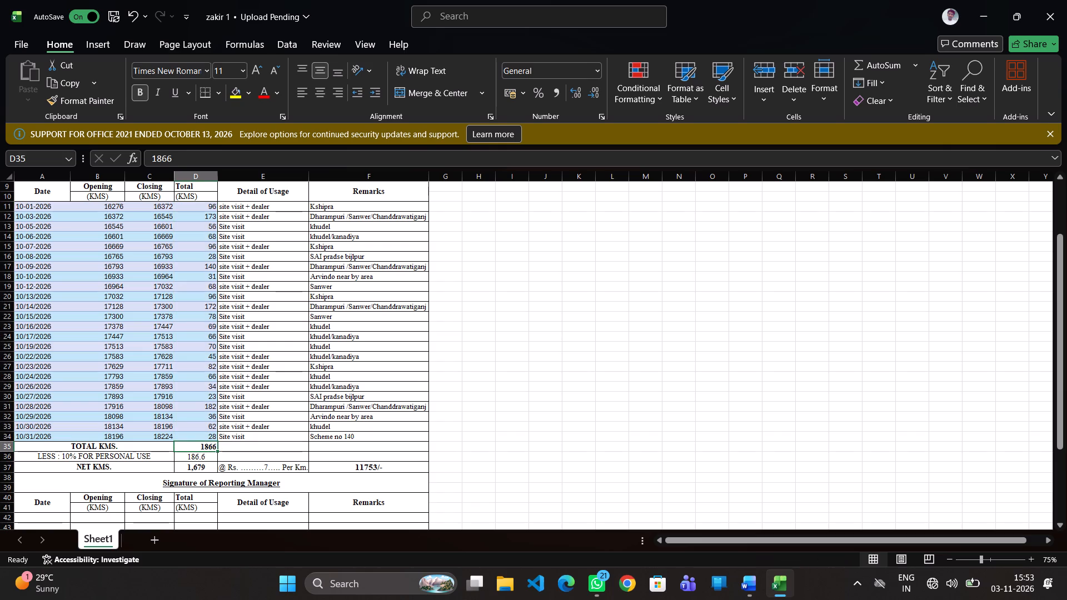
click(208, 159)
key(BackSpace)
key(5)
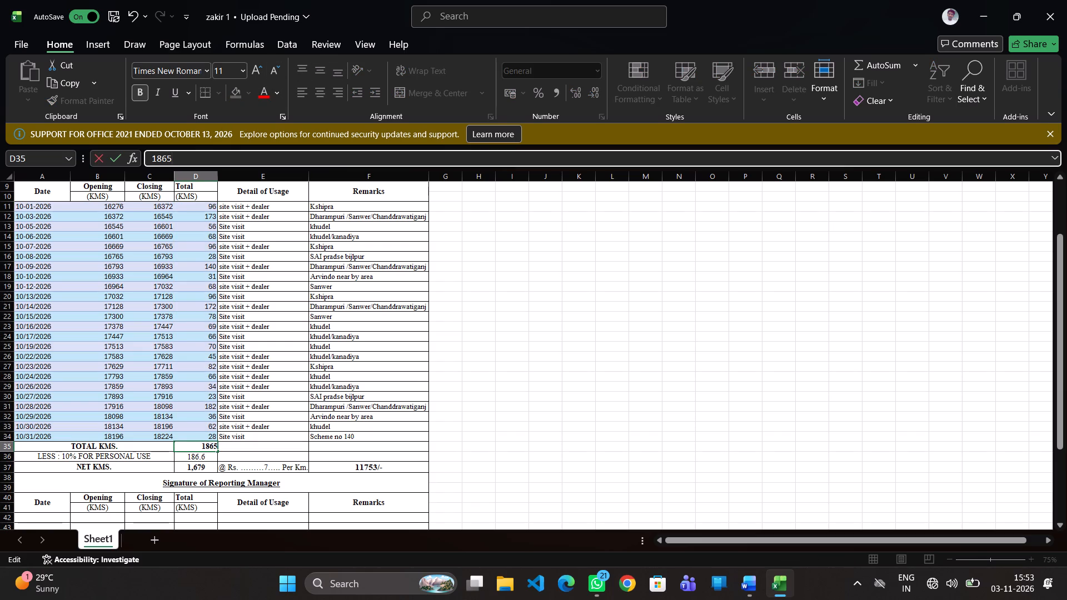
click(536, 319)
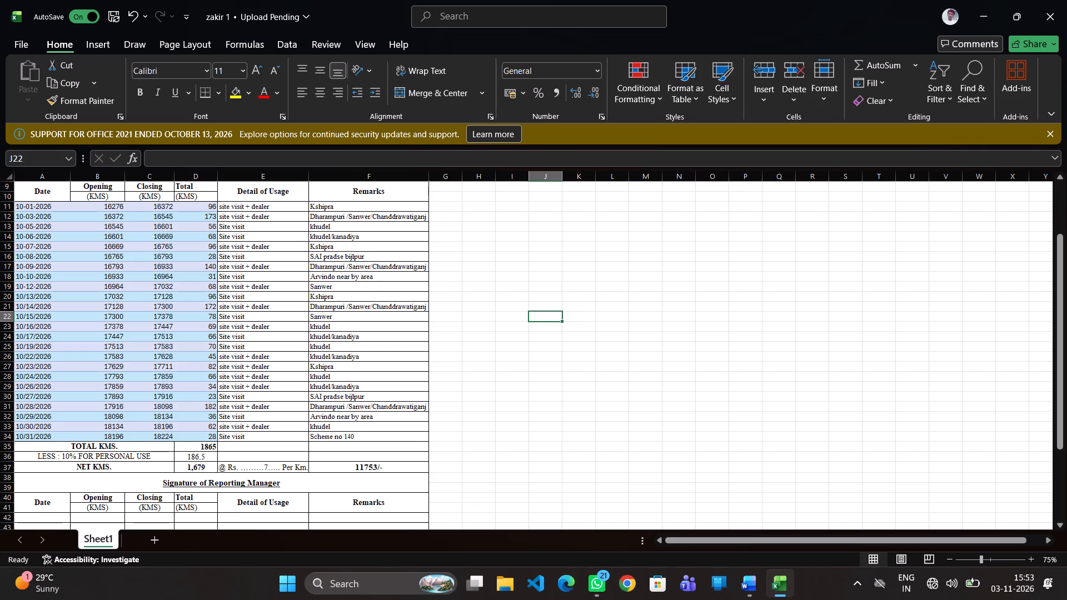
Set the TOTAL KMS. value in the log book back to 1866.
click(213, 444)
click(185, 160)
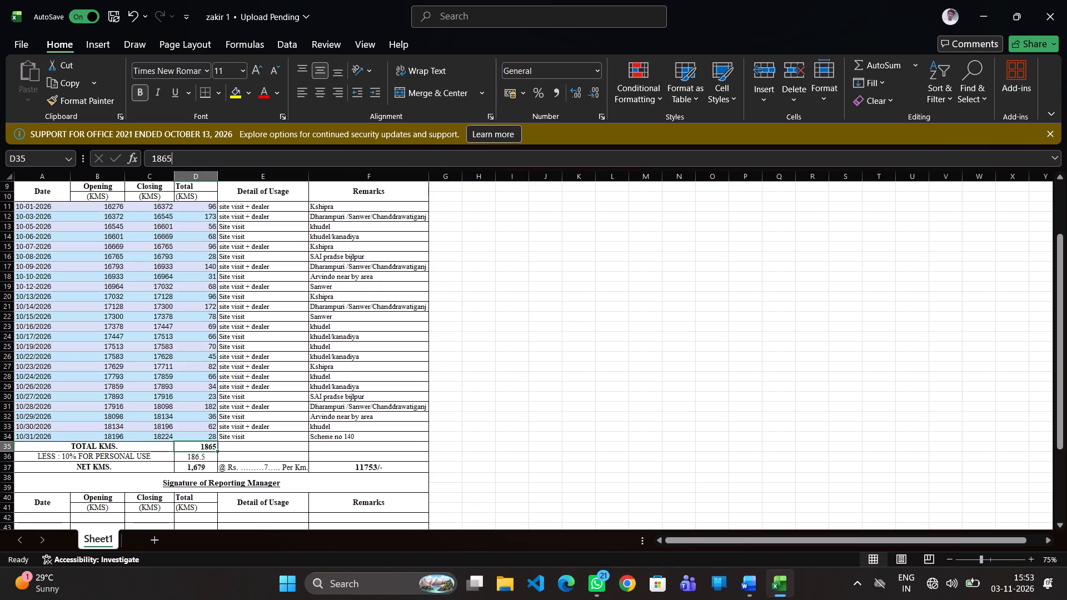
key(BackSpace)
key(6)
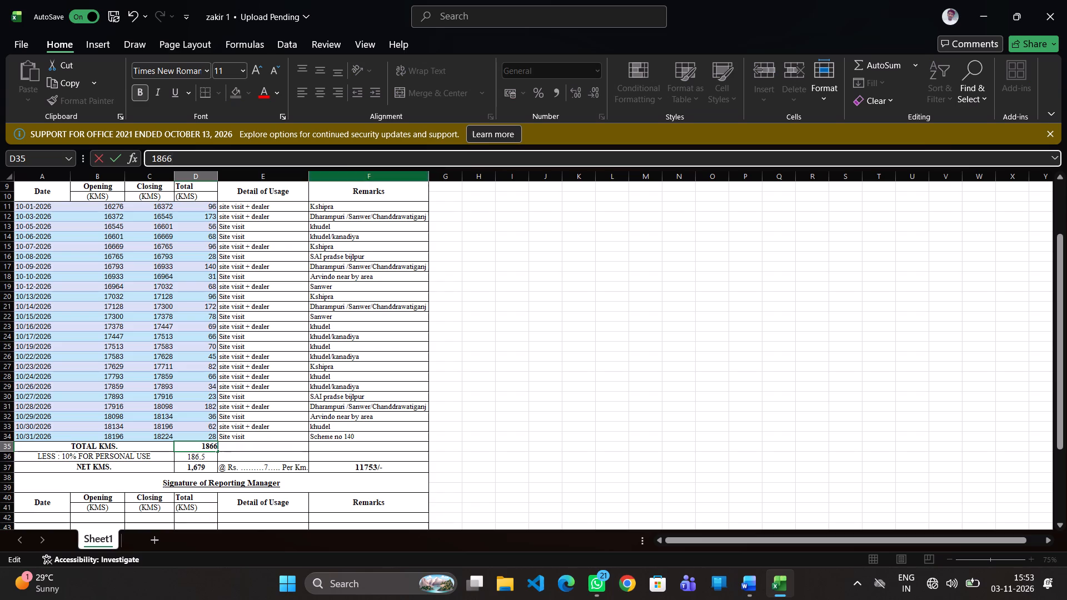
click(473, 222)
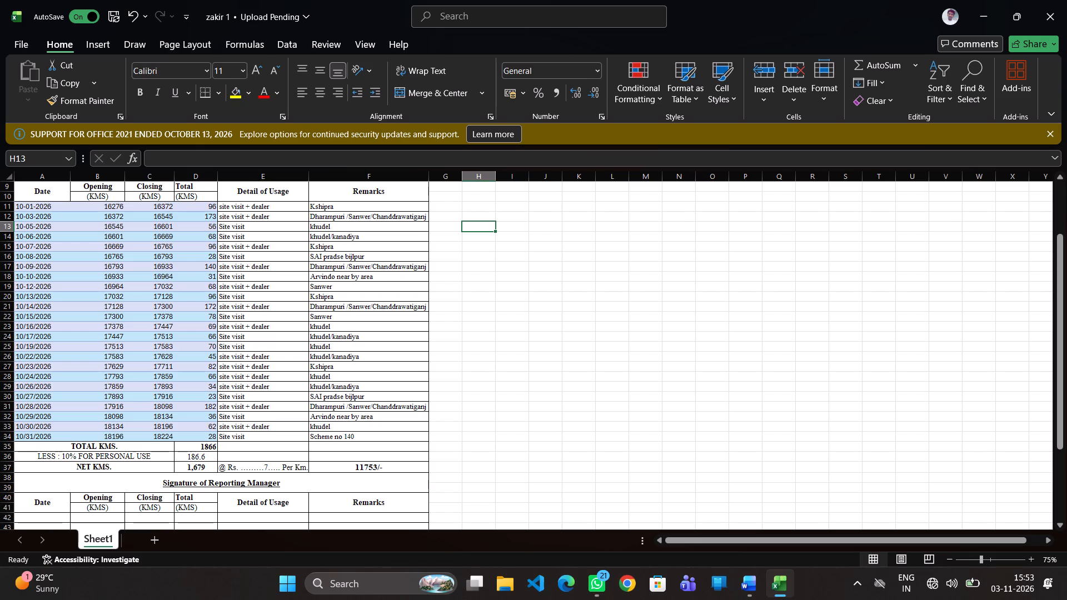
Set the Period in the log book header to 01-10-26 to 31-10-26 and save the workbook.
drag(1061, 389, 1066, 479)
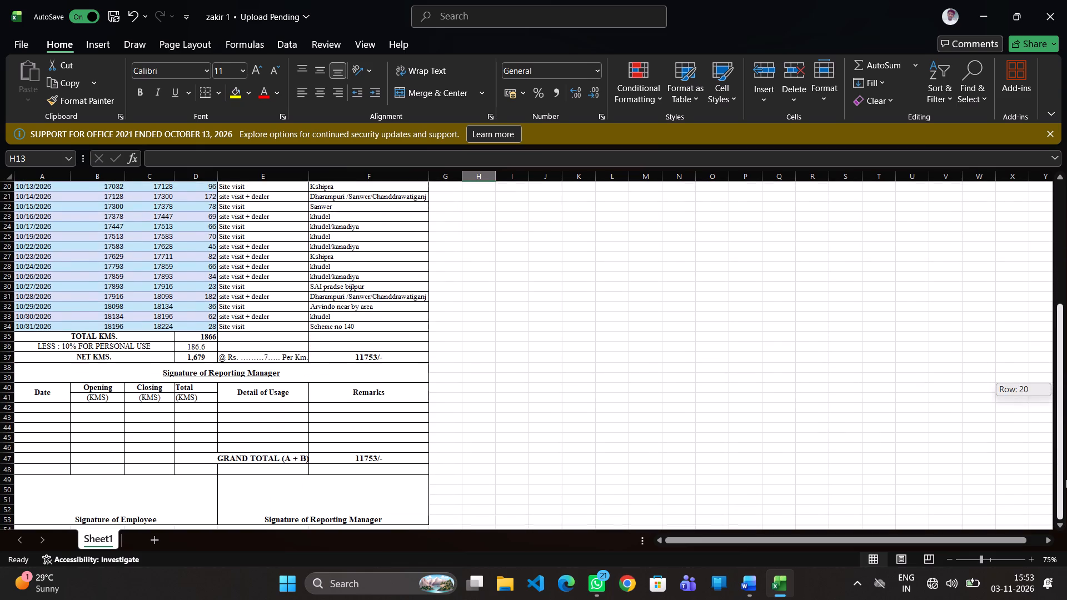
drag(1066, 479, 1066, 504)
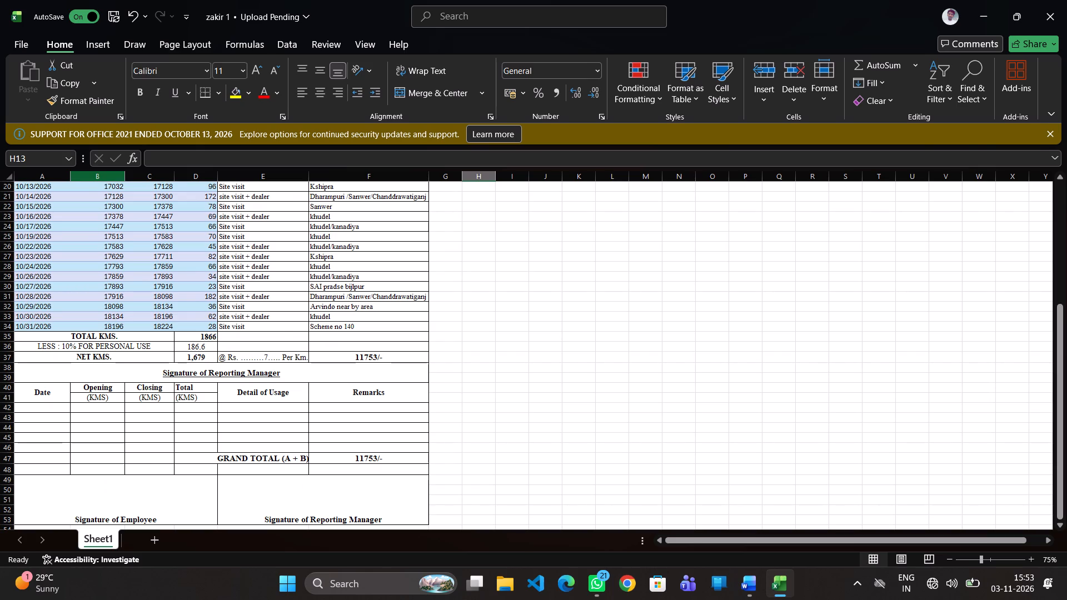
drag(1064, 331, 1064, 276)
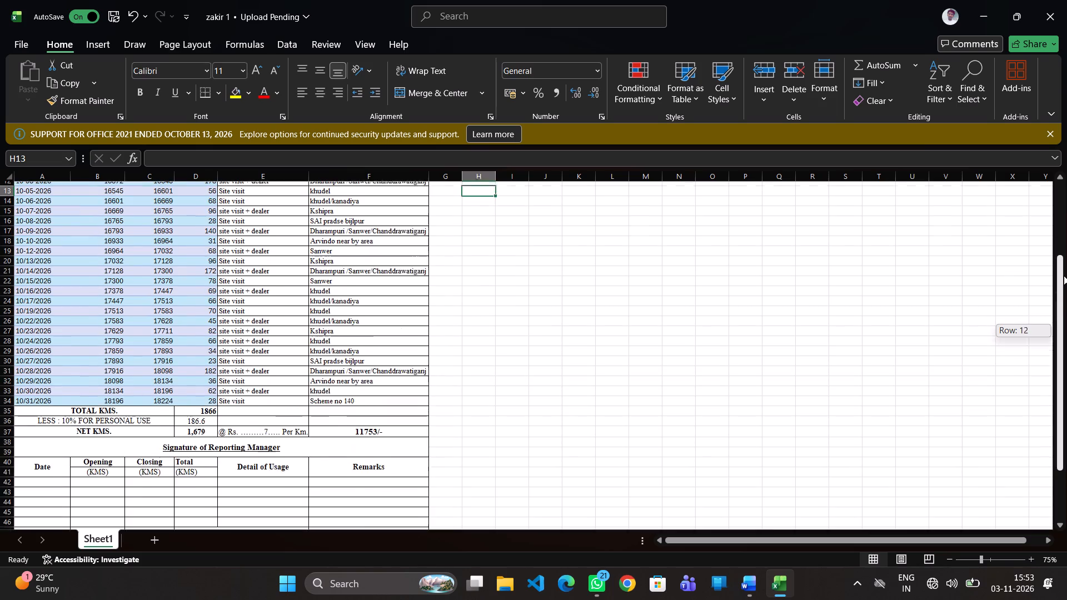
drag(1064, 276, 1058, 205)
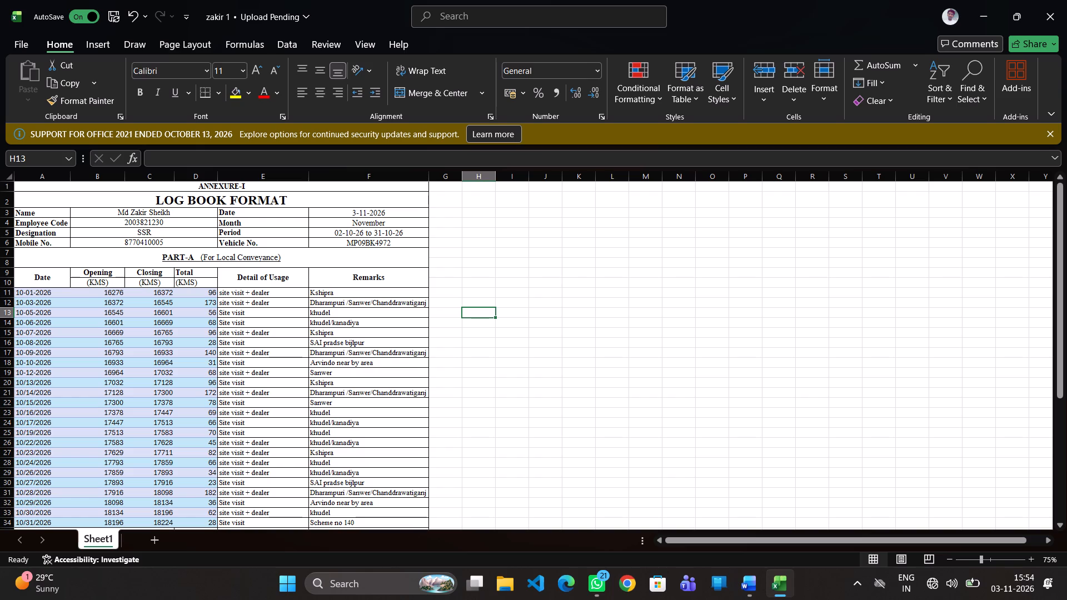
click(541, 303)
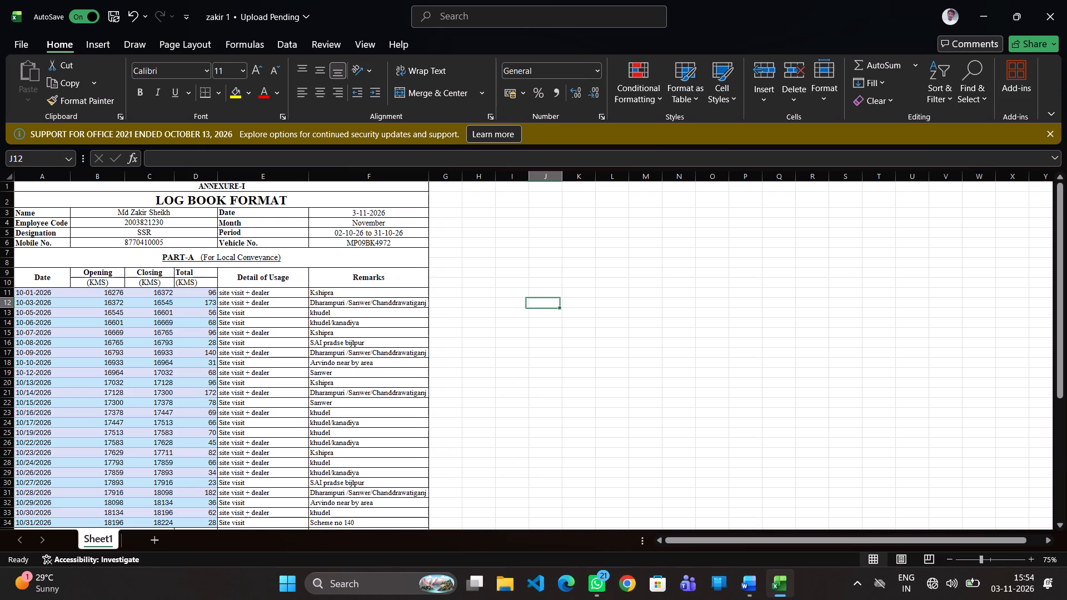
click(342, 233)
double_click(342, 233)
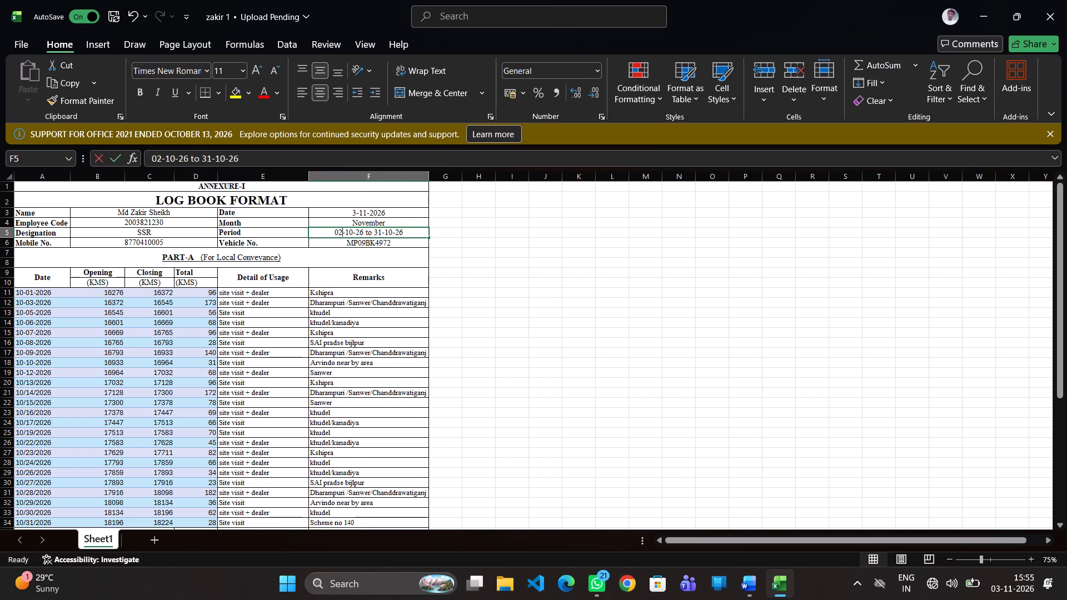
click(159, 158)
key(BackSpace)
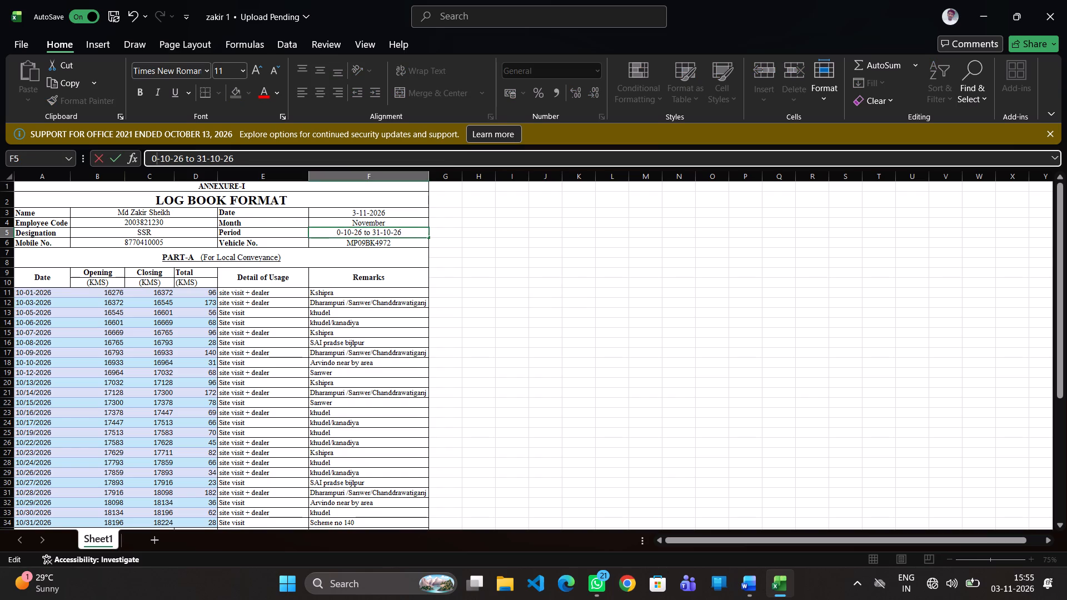
key(1)
click(537, 297)
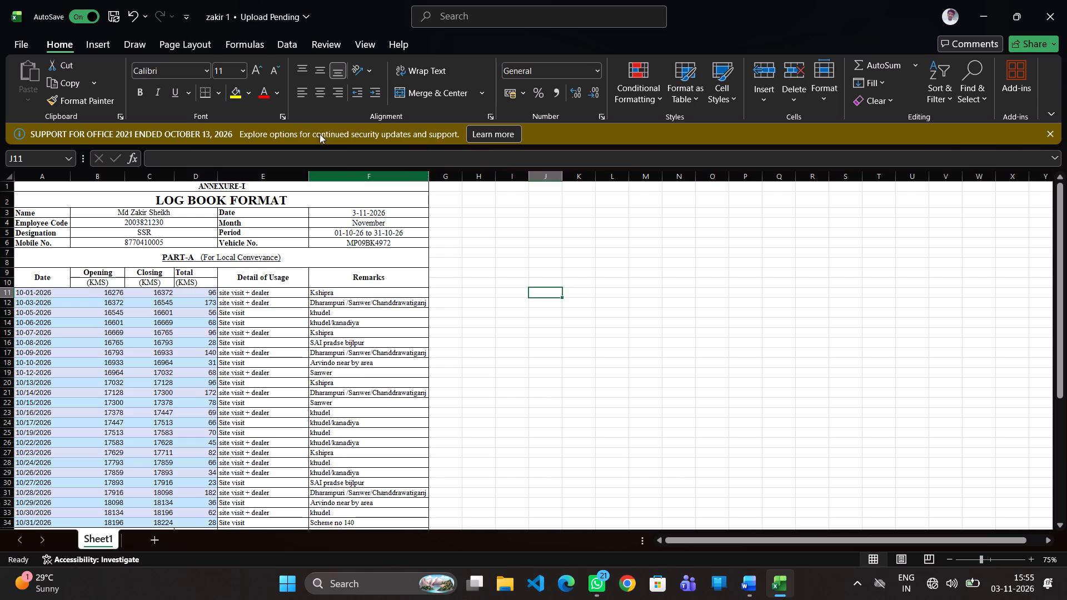
click(113, 9)
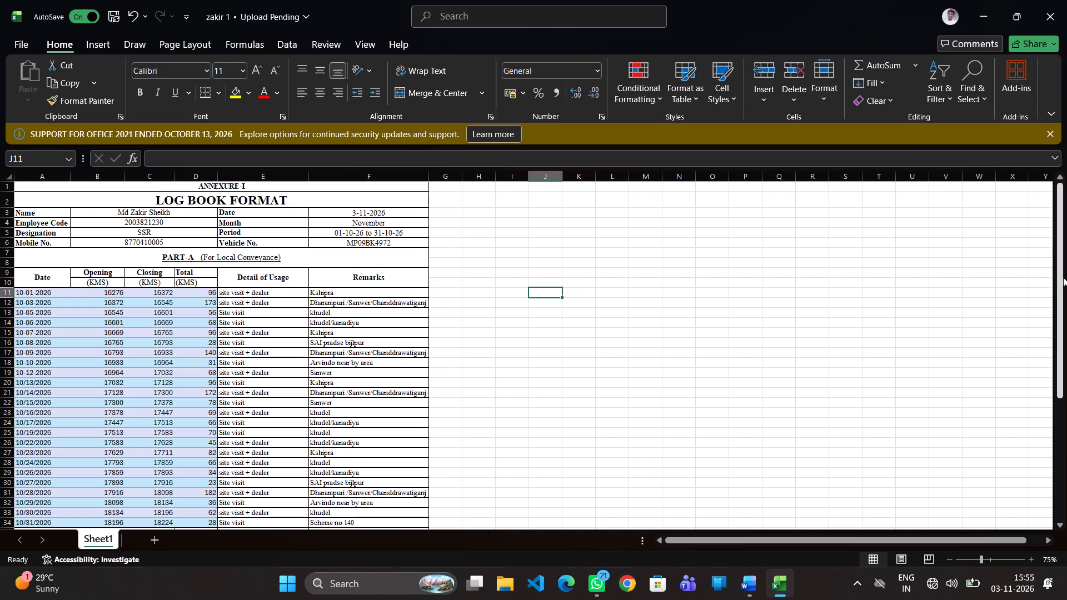
Check the totals and signature section of the log book, and close the zakir 1 workbook.
drag(1065, 277, 1066, 396)
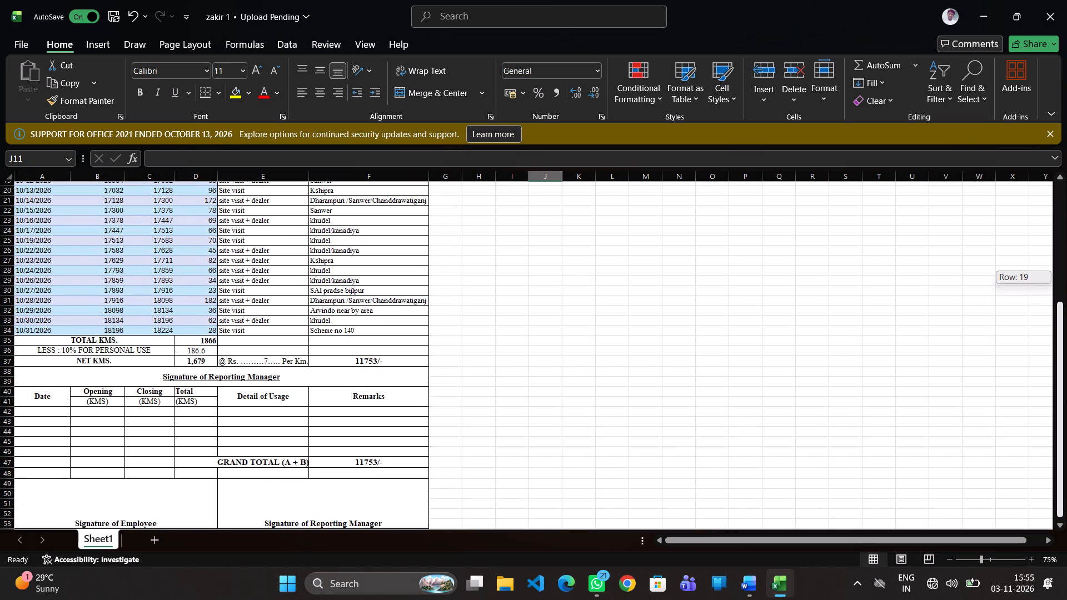
drag(1066, 396, 1066, 412)
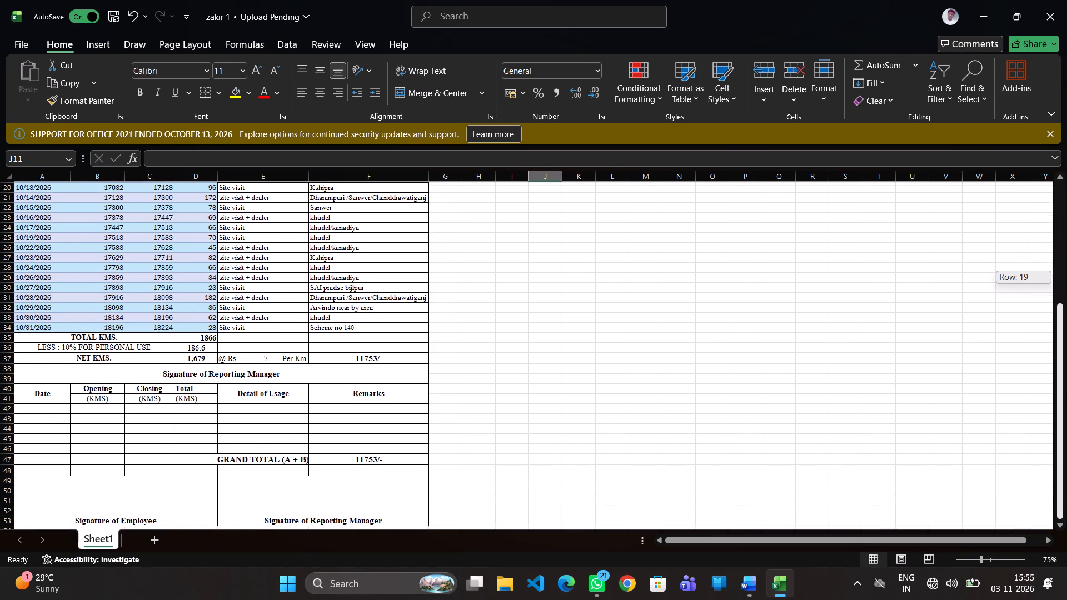
drag(1066, 412, 1066, 486)
click(1066, 2)
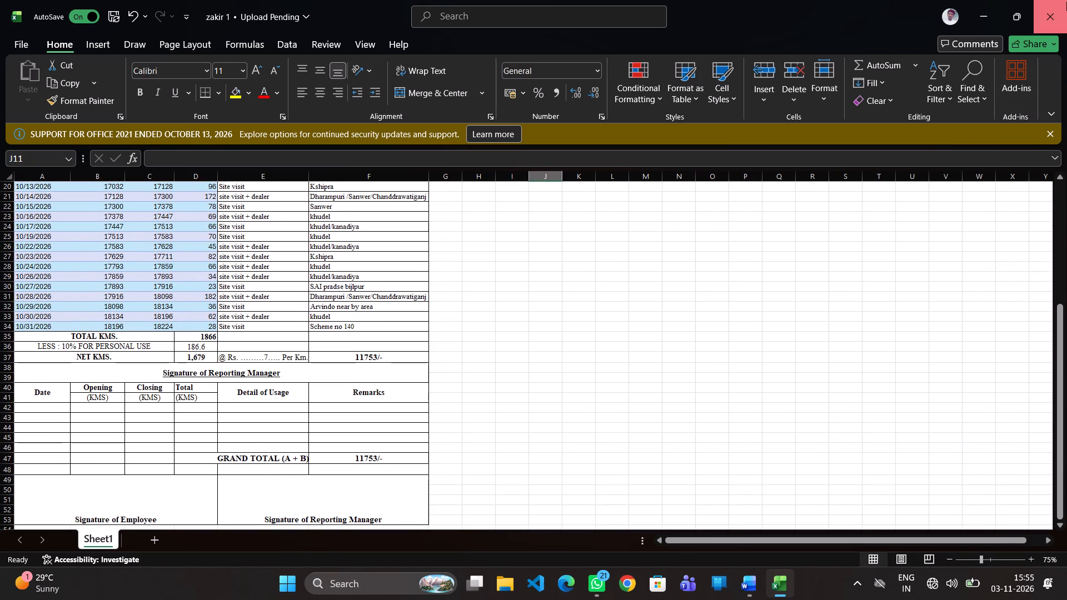
click(770, 588)
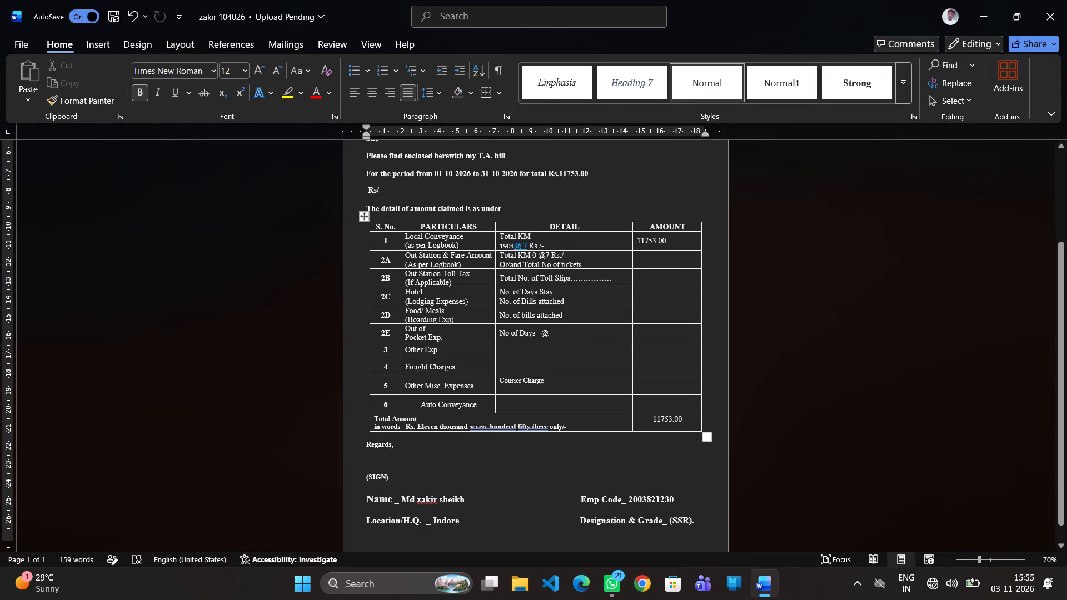
click(647, 181)
drag(1062, 319, 1066, 362)
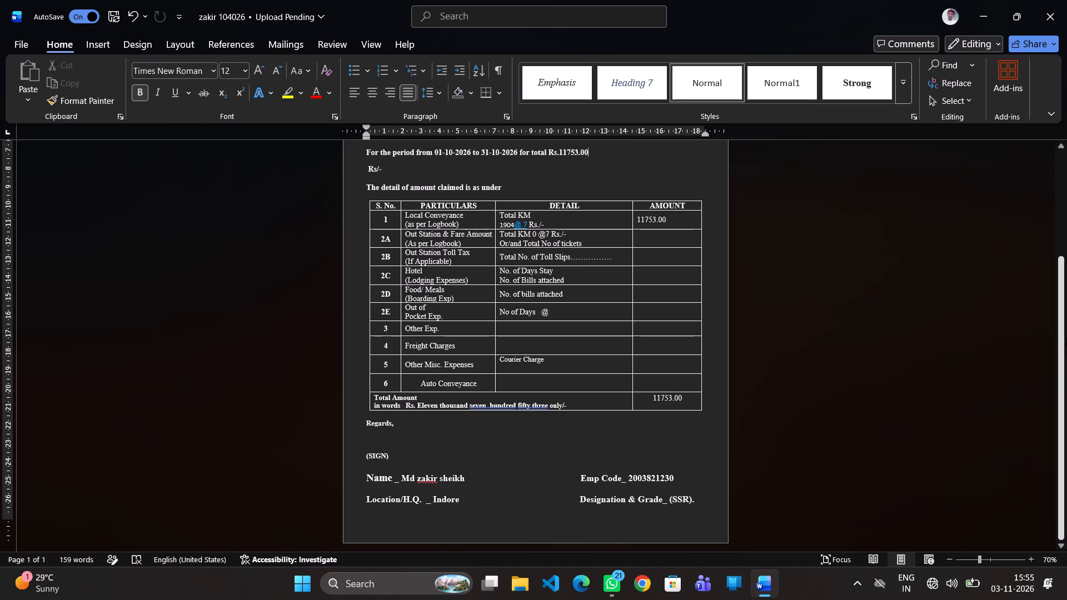
drag(1059, 407, 1037, 304)
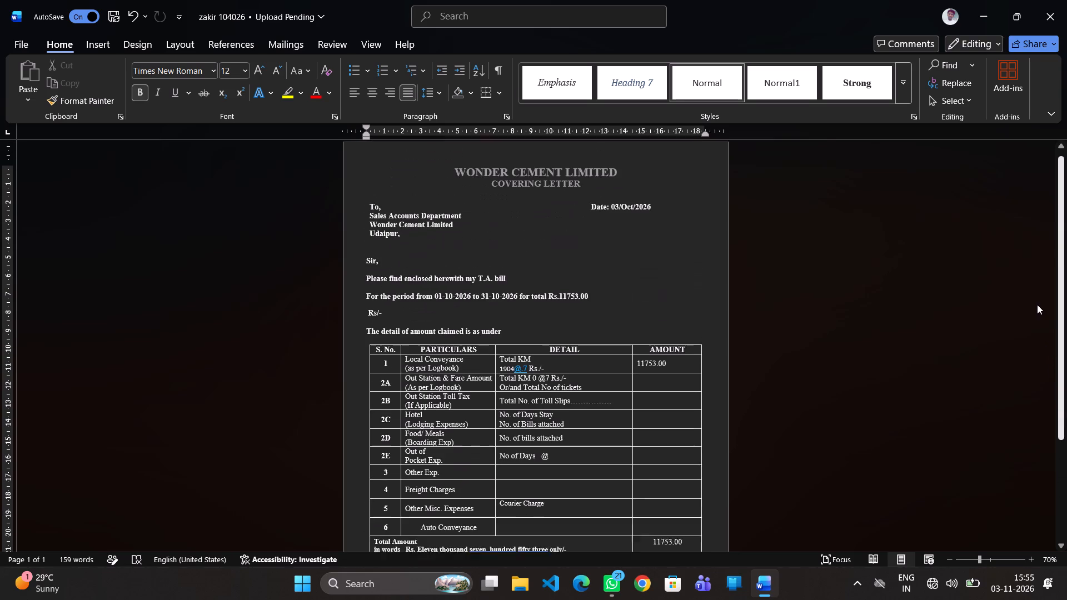
drag(1037, 304, 1037, 303)
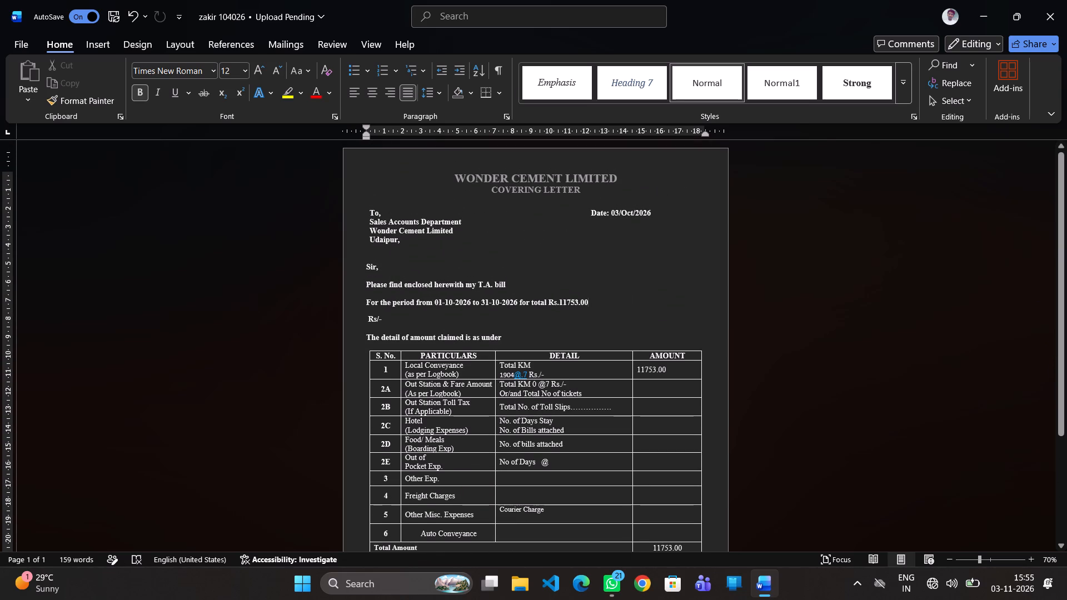
click(618, 211)
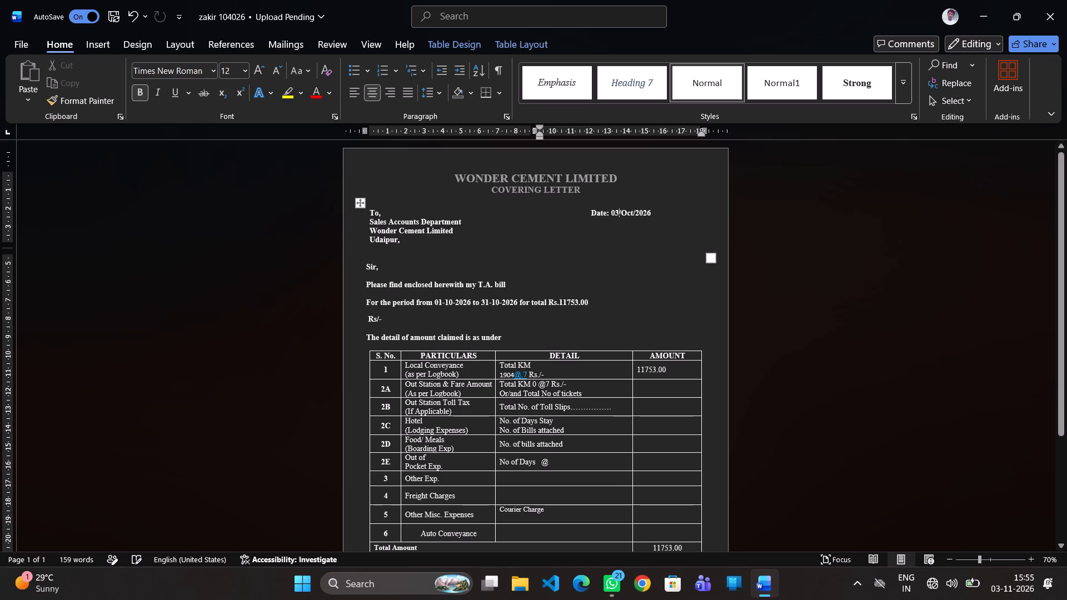
key(BackSpace)
key(4)
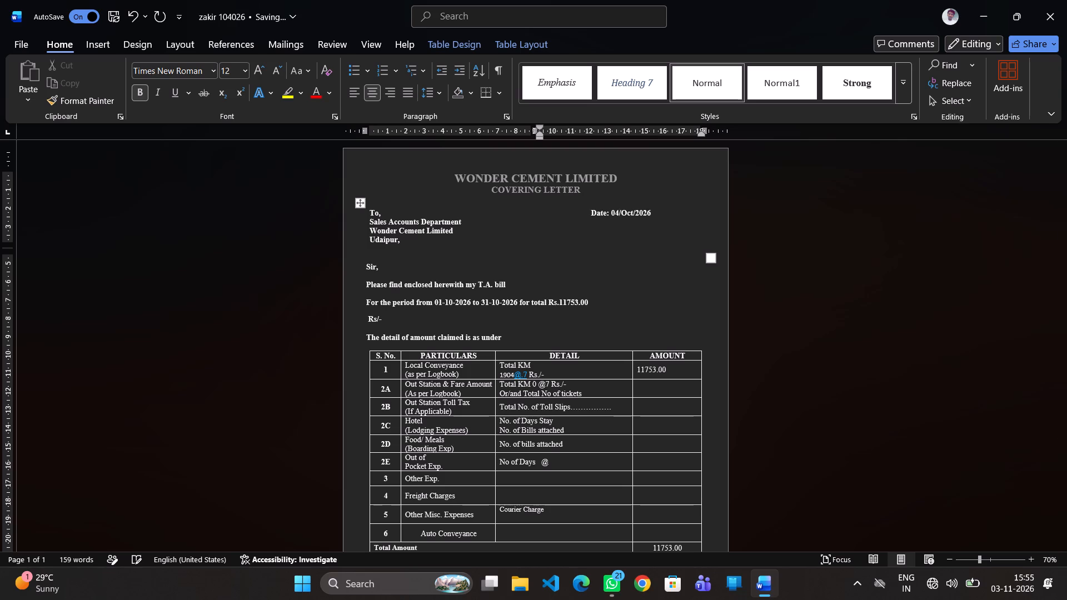
key(BackSpace)
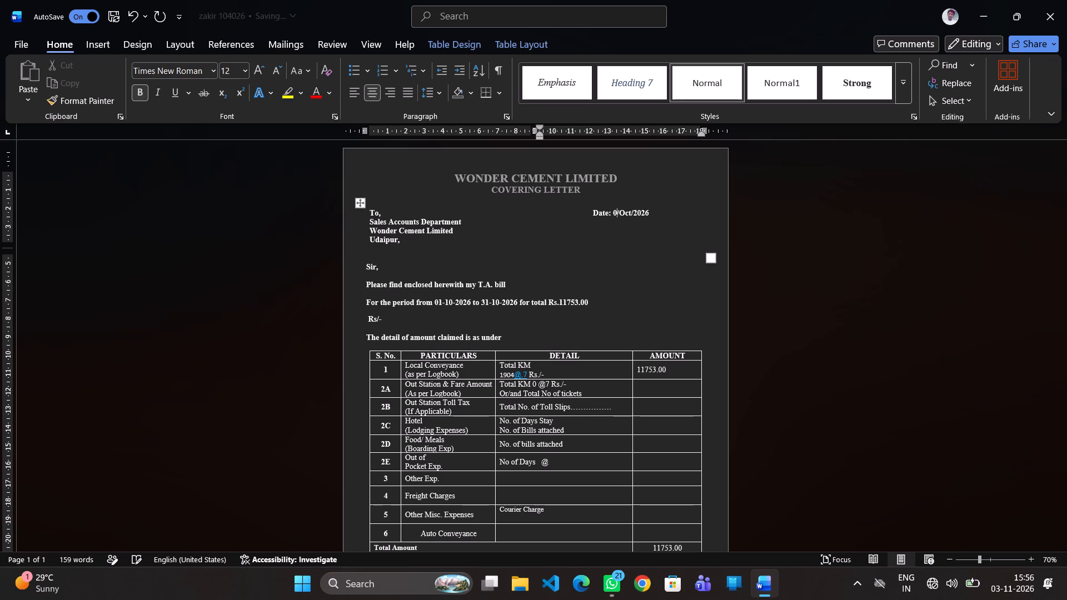
key(3)
key(Right)
key(Right)
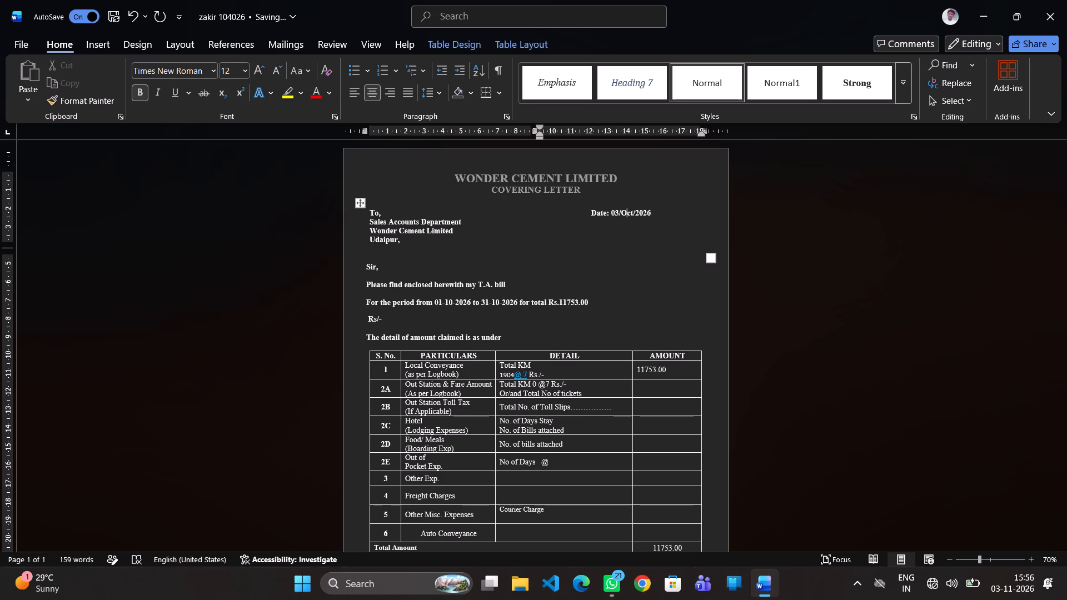
key(Right)
key(Right)
key(BackSpace)
key(BackSpace)
key(BackSpace)
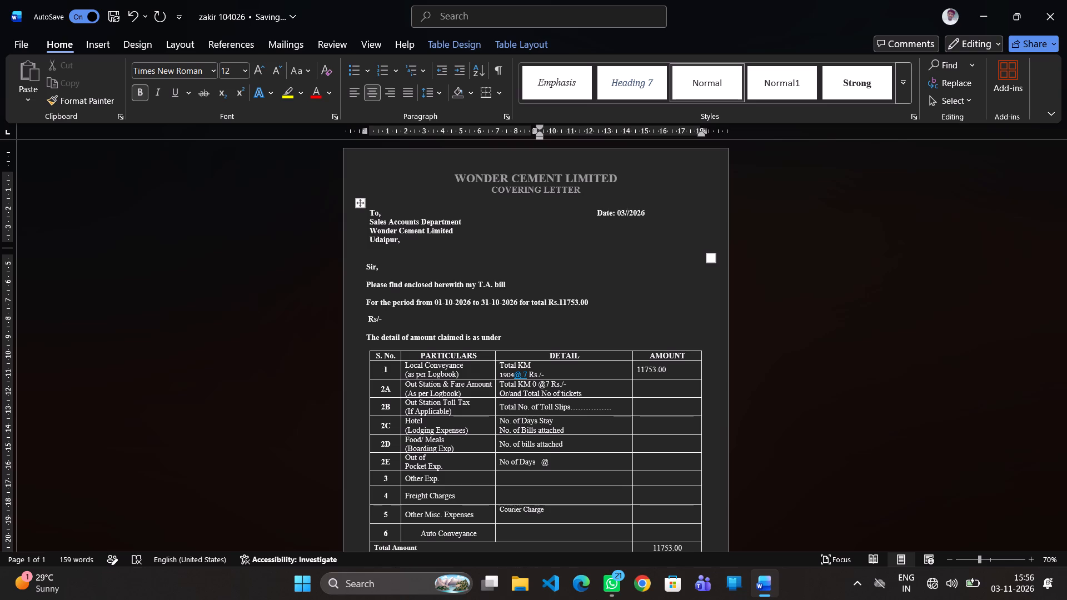
key(n)
key(o)
key(v)
click(870, 266)
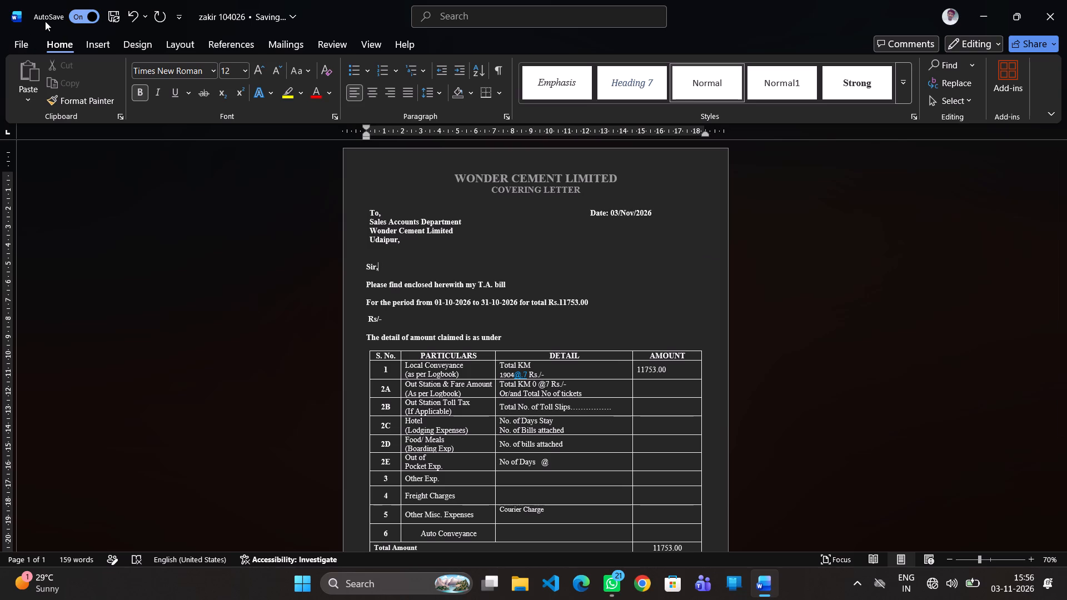
click(111, 13)
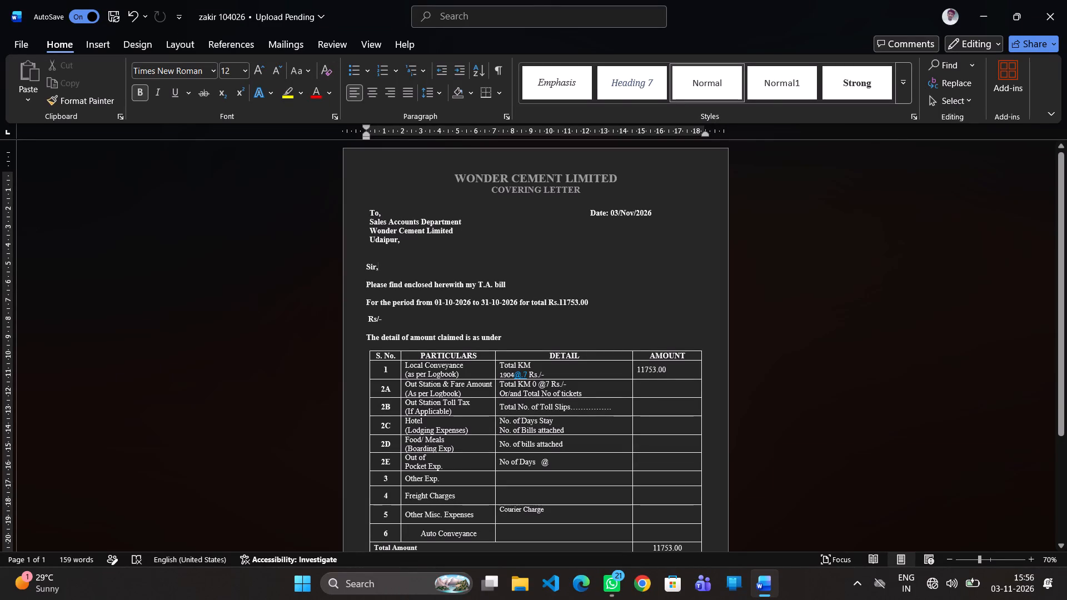
Review the covering letter's claim table, total amount and signature block.
drag(1061, 296, 1063, 357)
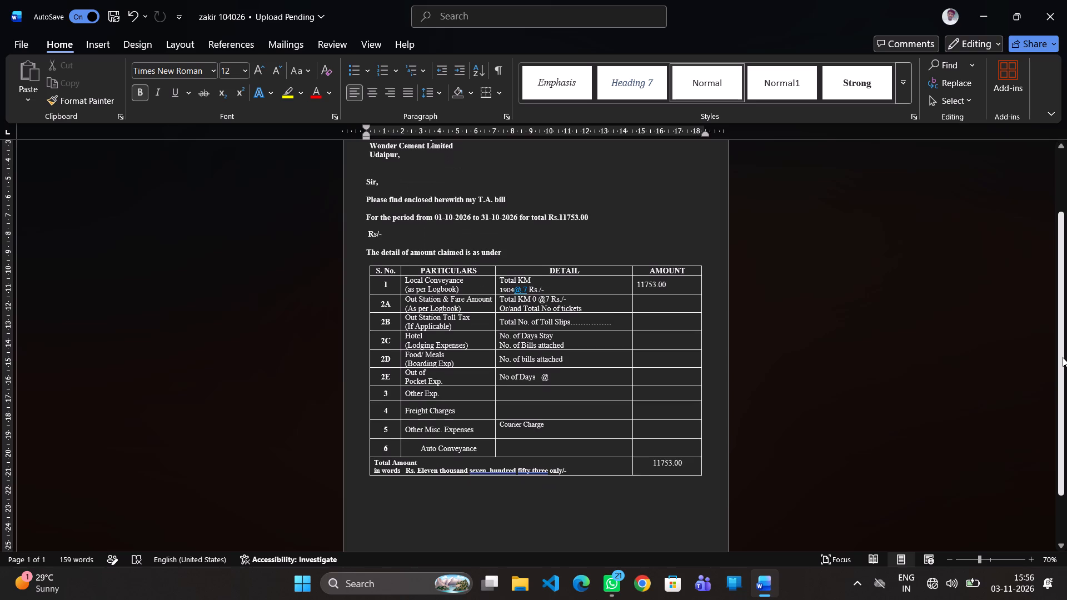
drag(1063, 357, 1060, 413)
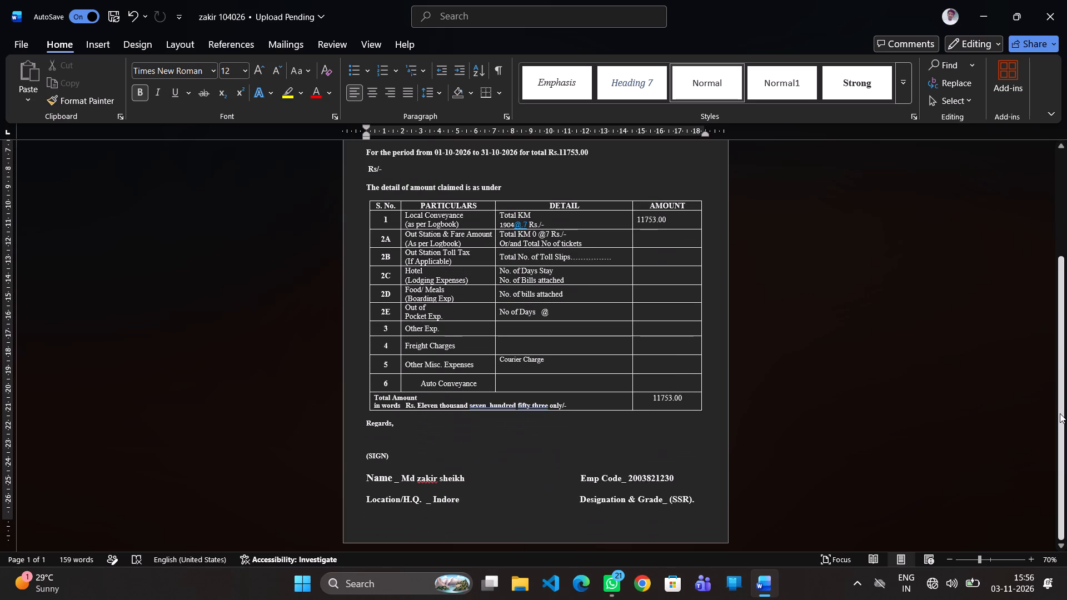
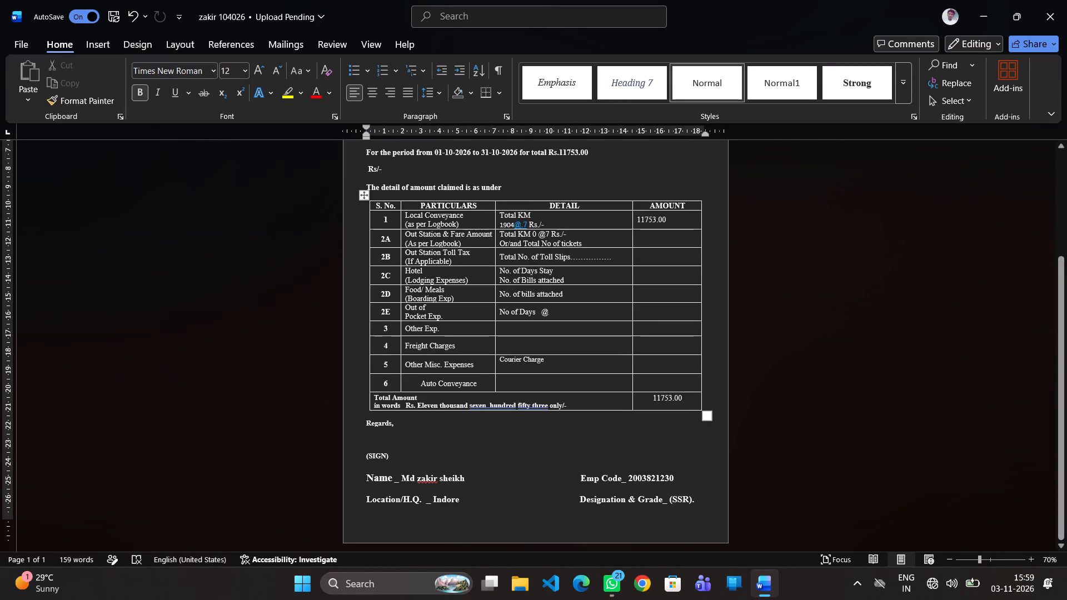
drag(1063, 339, 1061, 303)
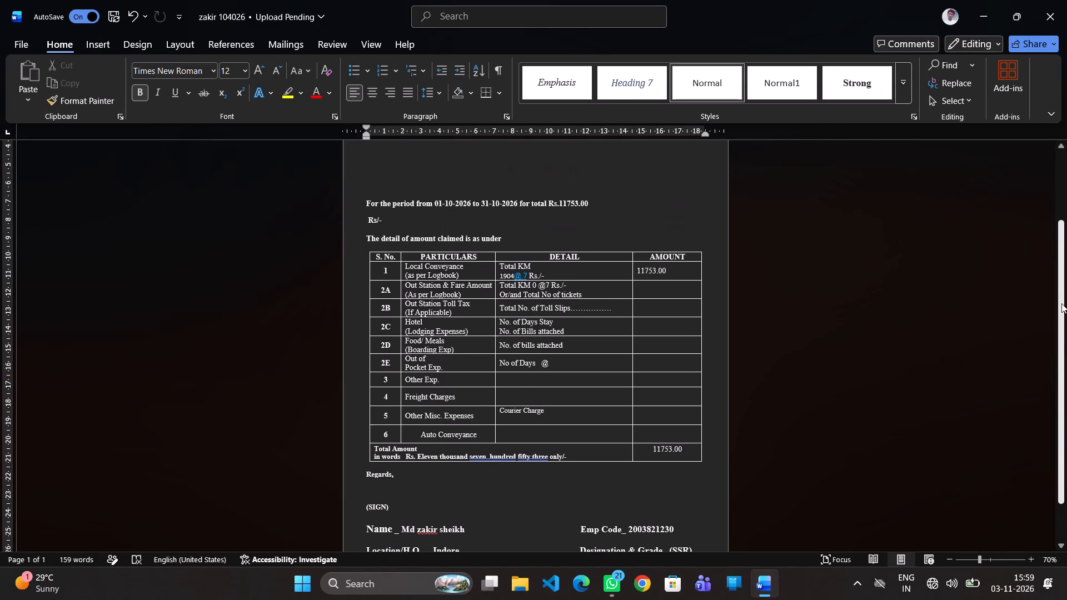
drag(1061, 303, 1039, 171)
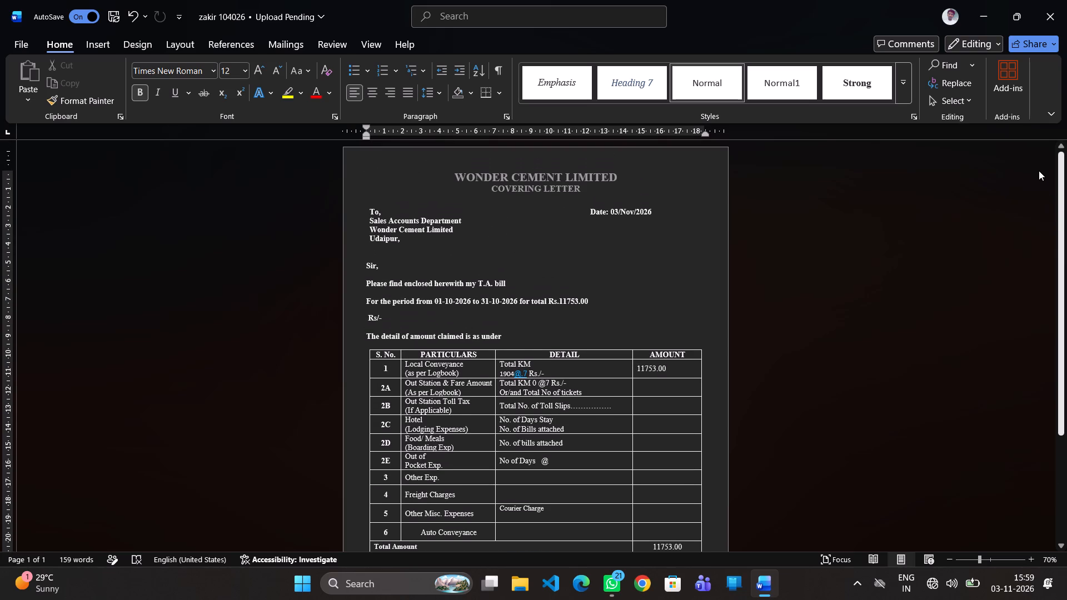
drag(1039, 171, 1036, 165)
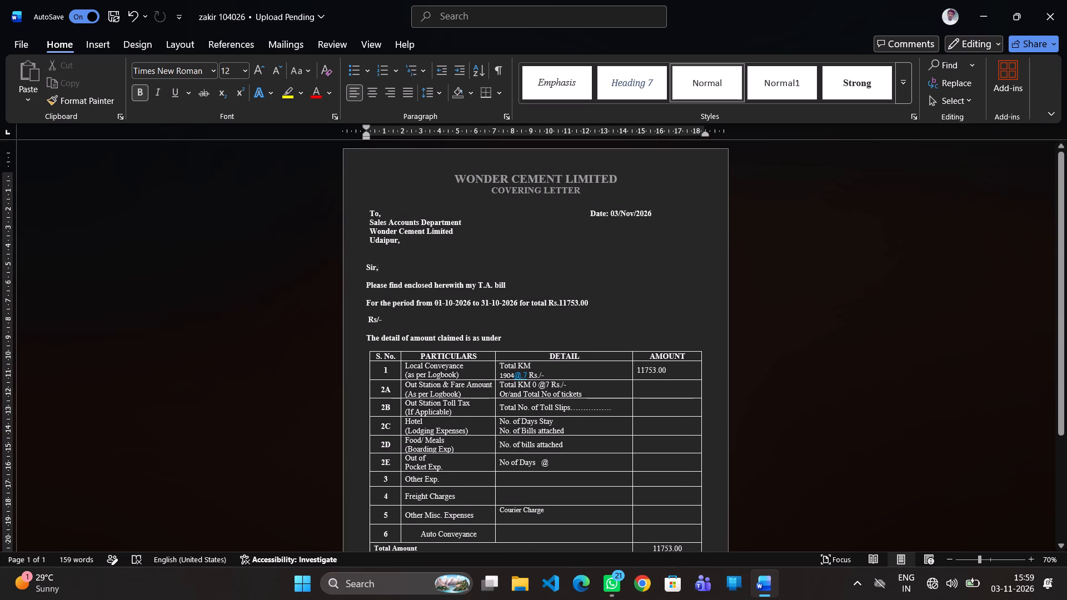
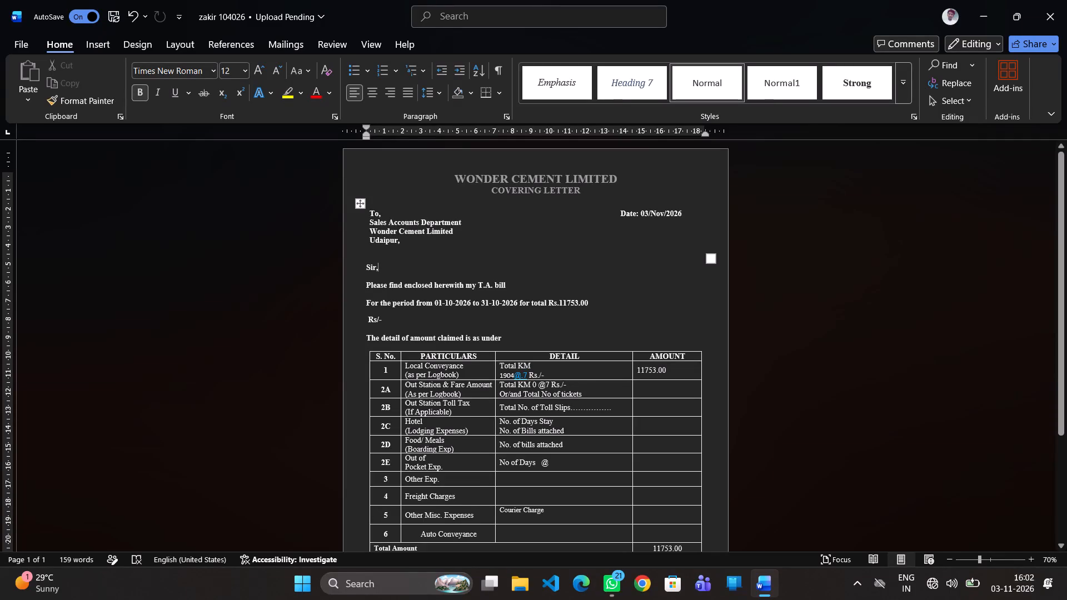
Insert three spaces before the Date entry in the covering letter's header to shift it slightly to the right.
click(617, 214)
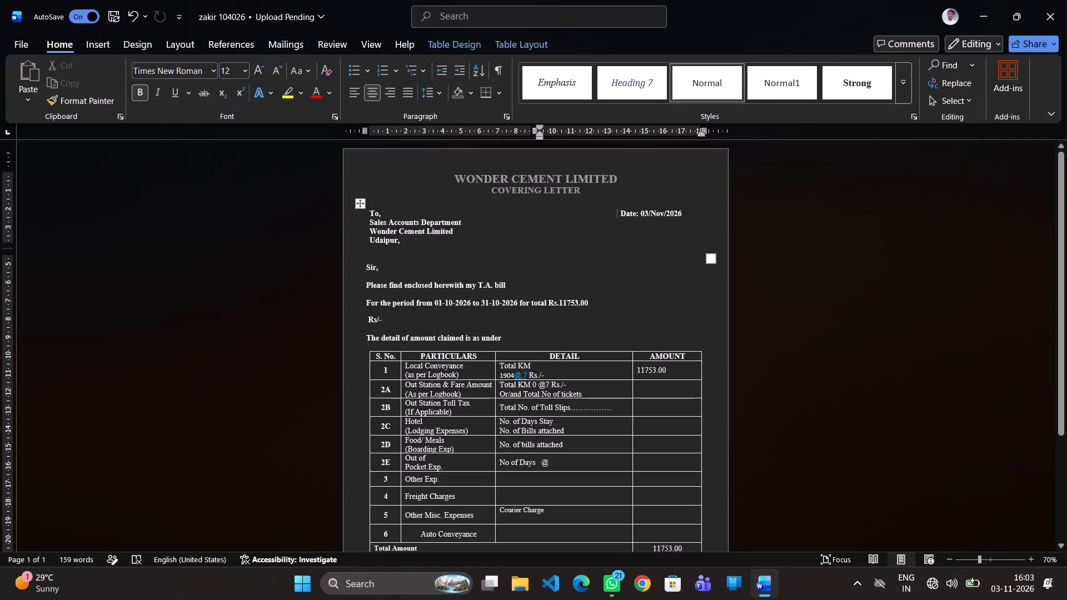
key(space)
key(space)
key(space)
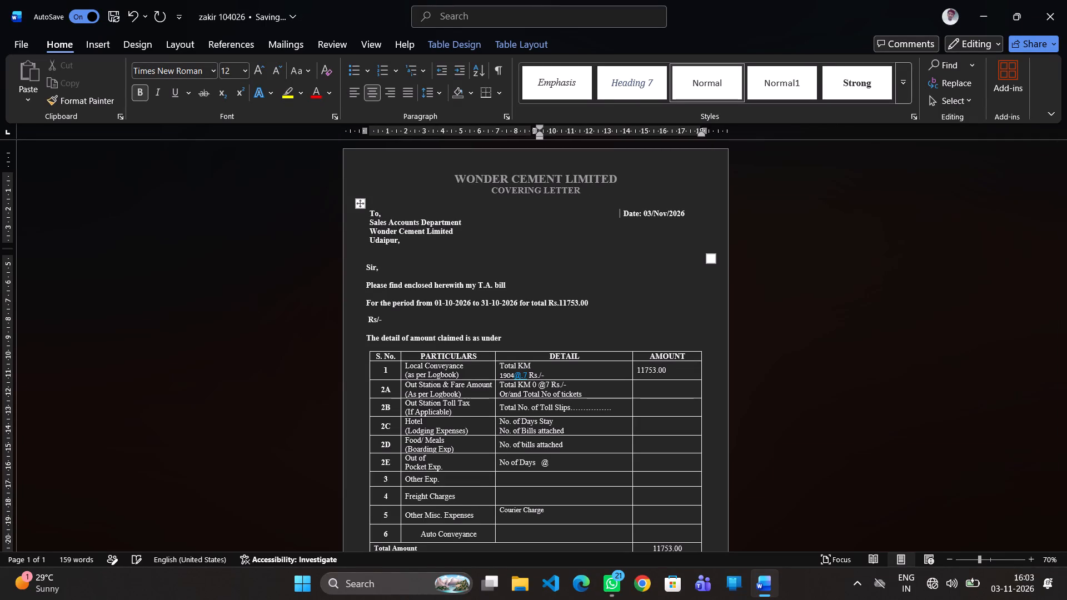
key(Right)
key(Right)
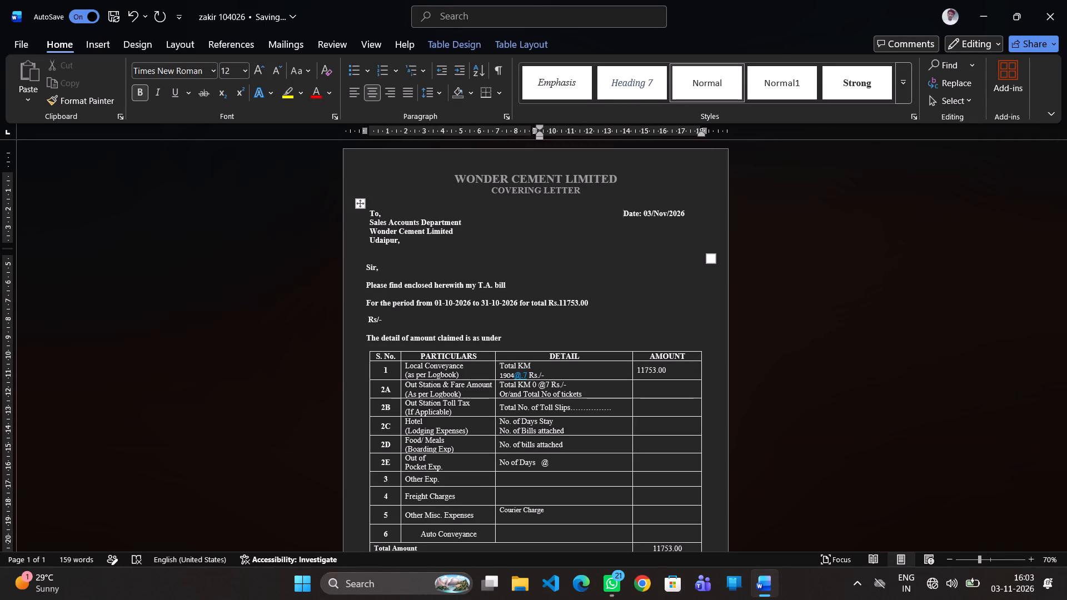